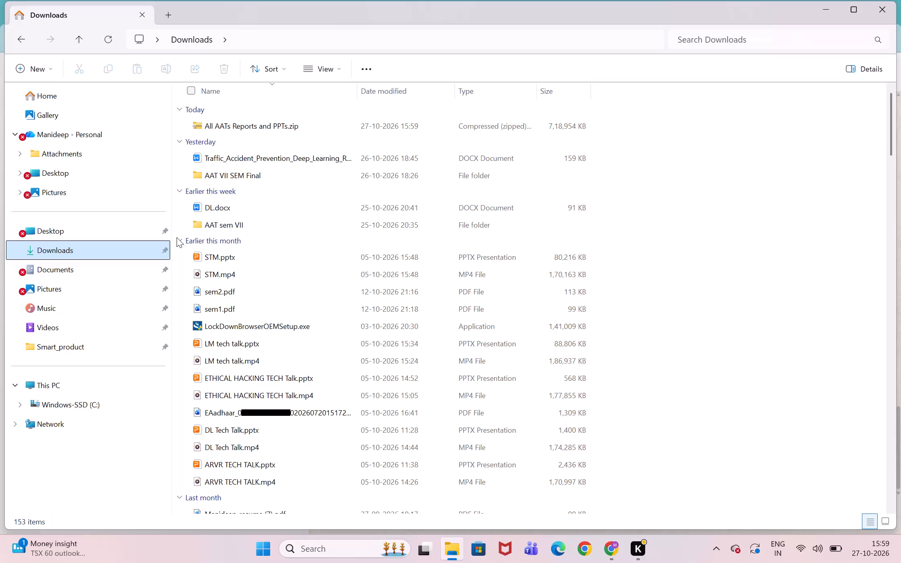
Open DL CEP REPORT.pdf from the All AATs Reports and PPTs.zip archive in Downloads.
double_click(293, 132)
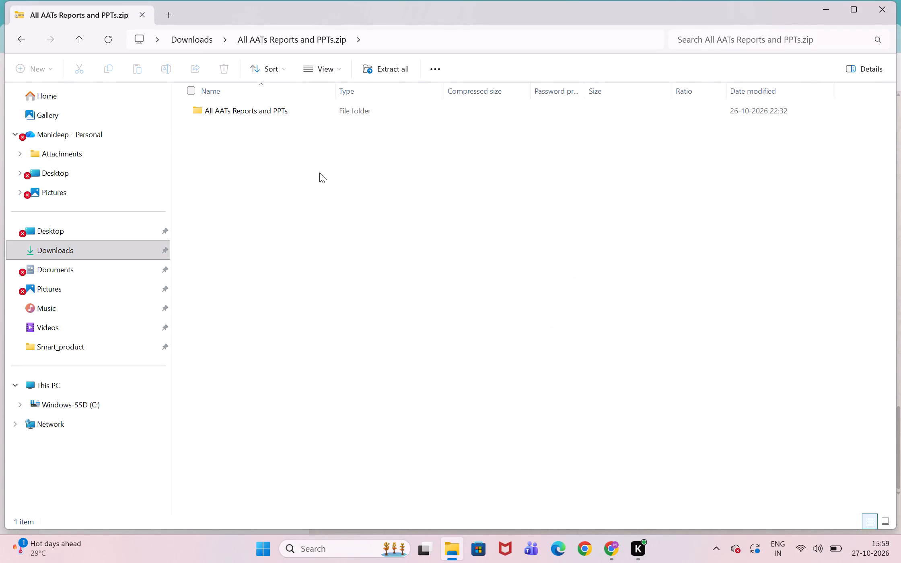
double_click(337, 111)
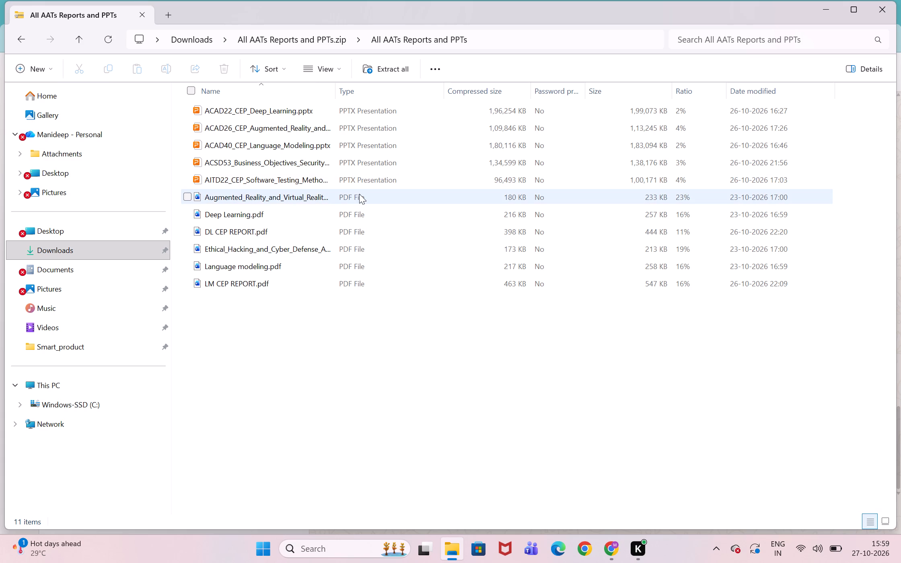
double_click(274, 232)
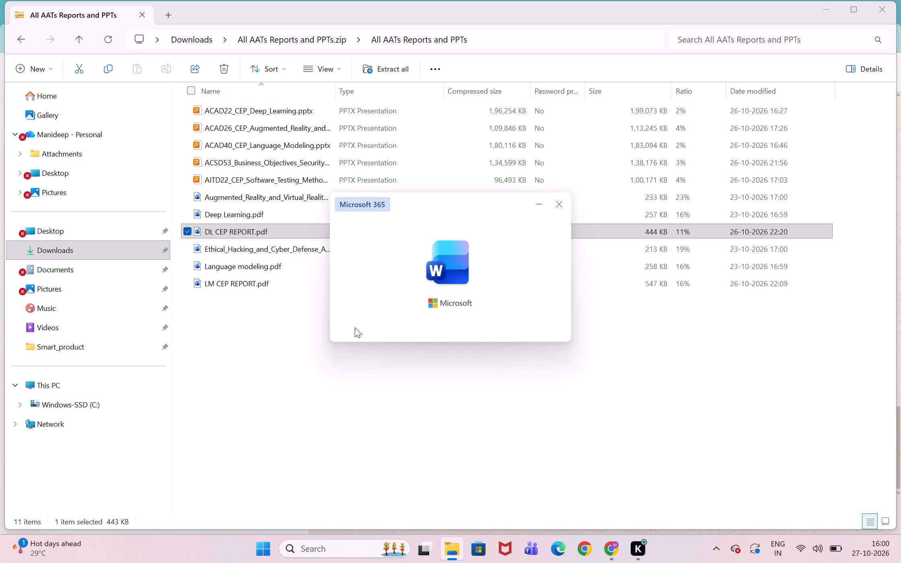
Review the front matter of the DL CEP report, including its competency table, title page, declaration, certificate and approval sheet.
scroll(355, 327, "down", 7)
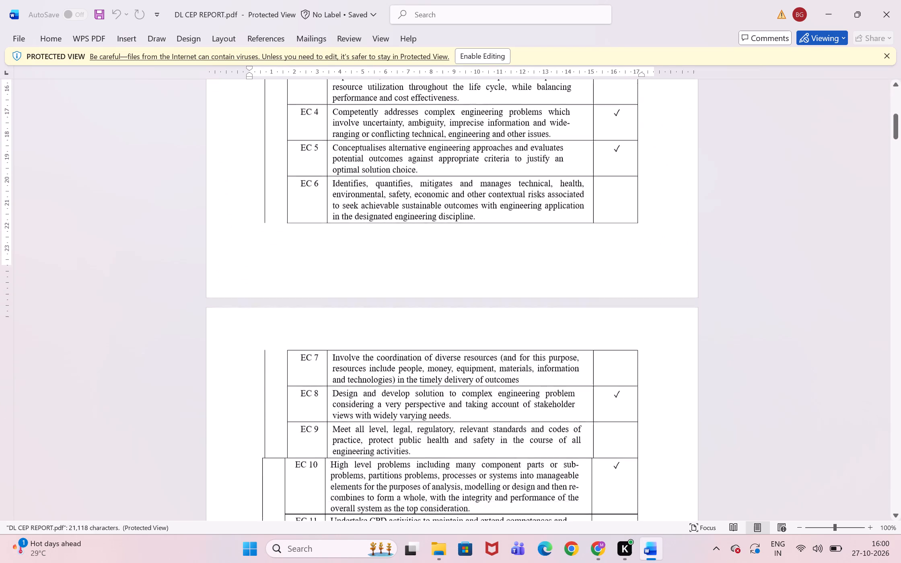
scroll(355, 327, "down", 5)
scroll(355, 327, "up", 3)
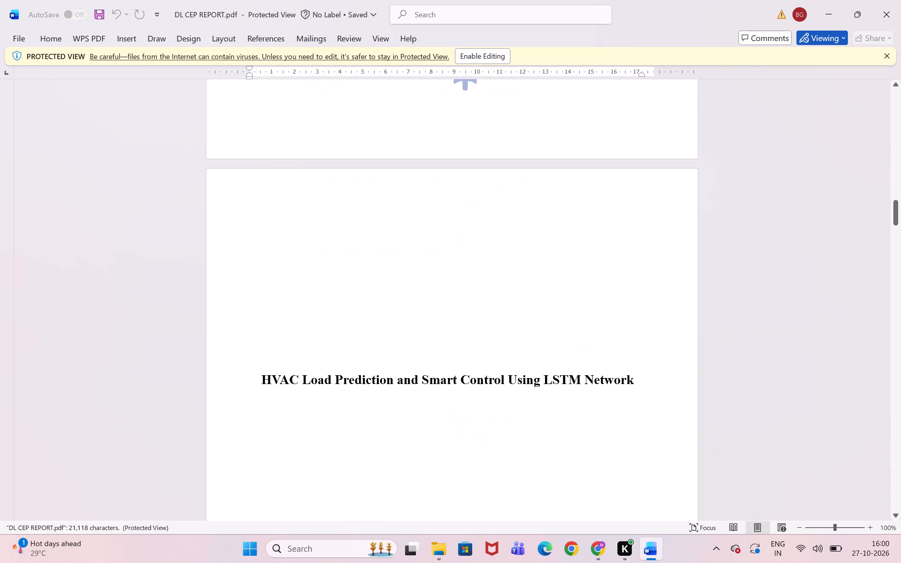
scroll(355, 327, "up", 4)
scroll(355, 327, "down", 6)
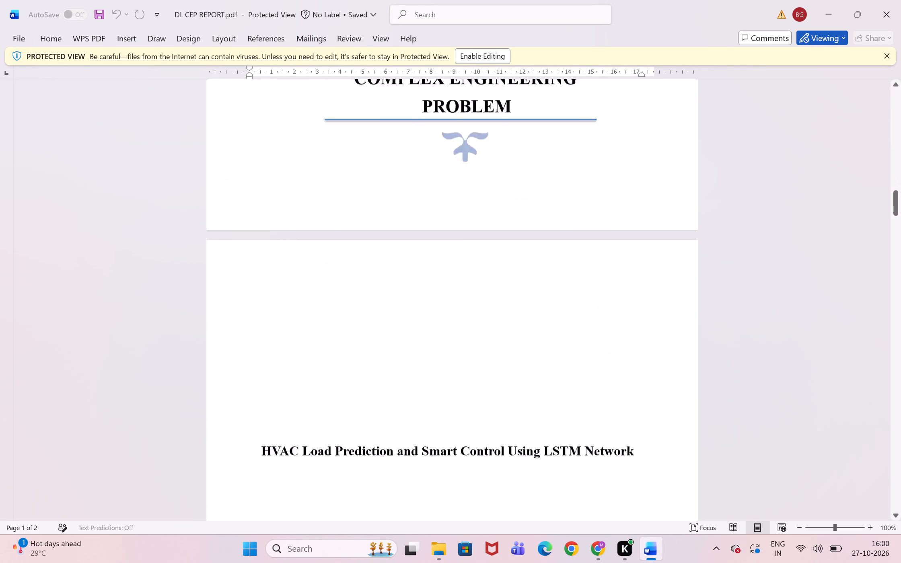
scroll(355, 327, "down", 6)
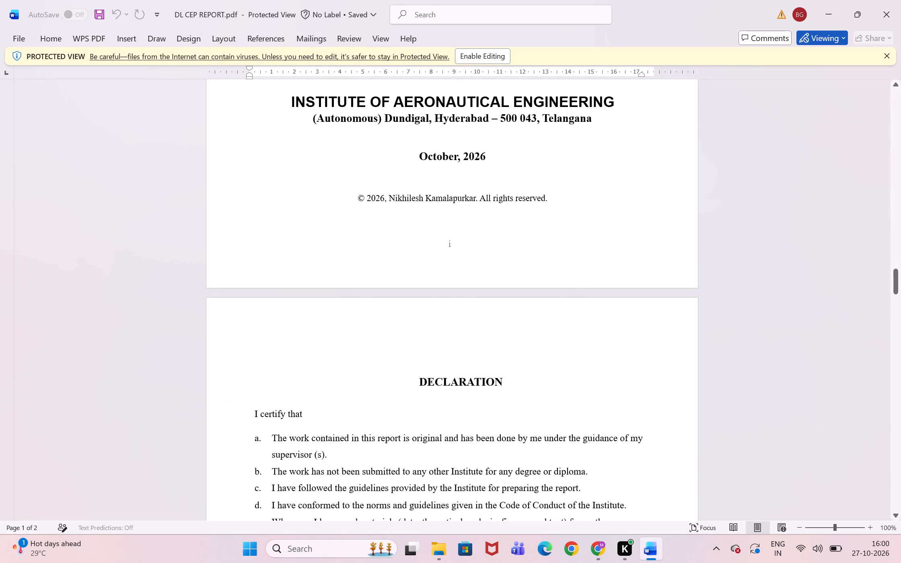
scroll(355, 327, "down", 7)
scroll(355, 327, "up", 2)
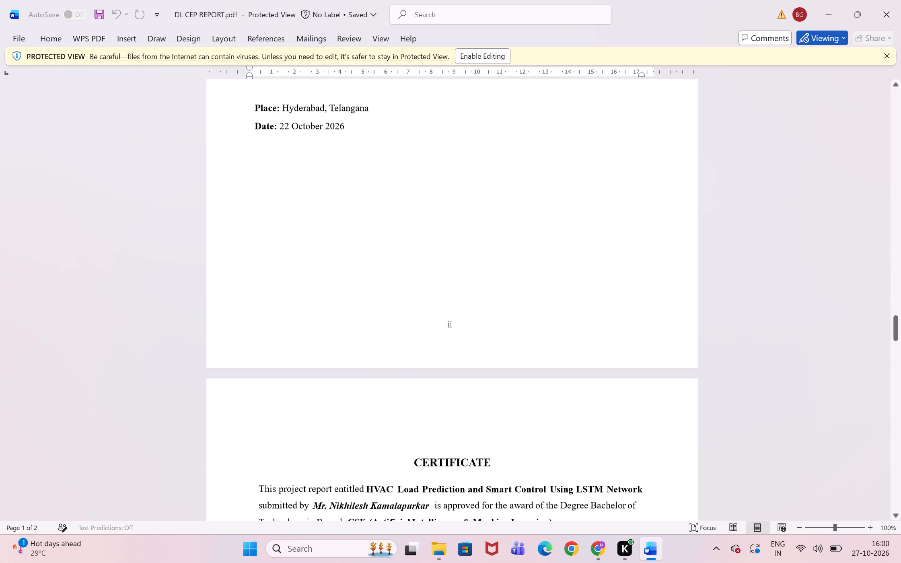
scroll(355, 327, "down", 6)
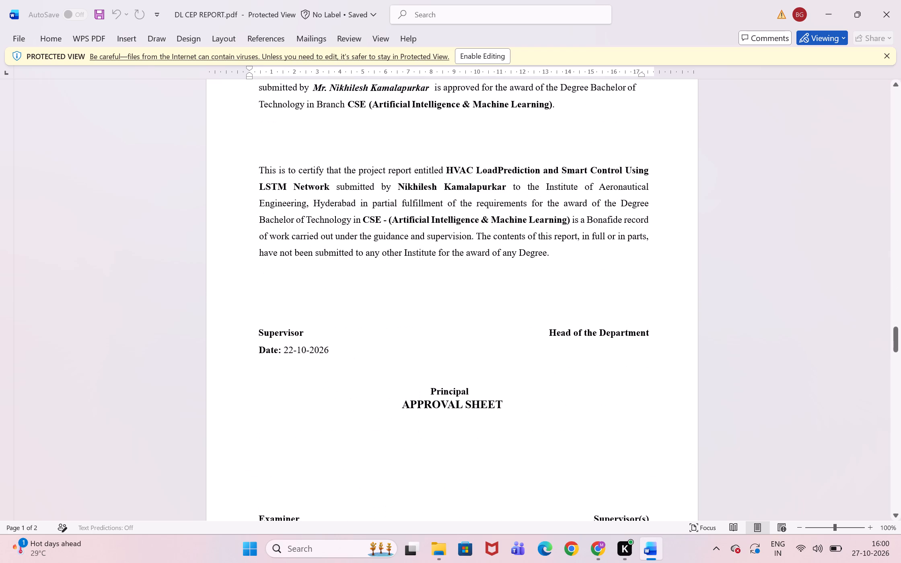
scroll(355, 327, "down", 4)
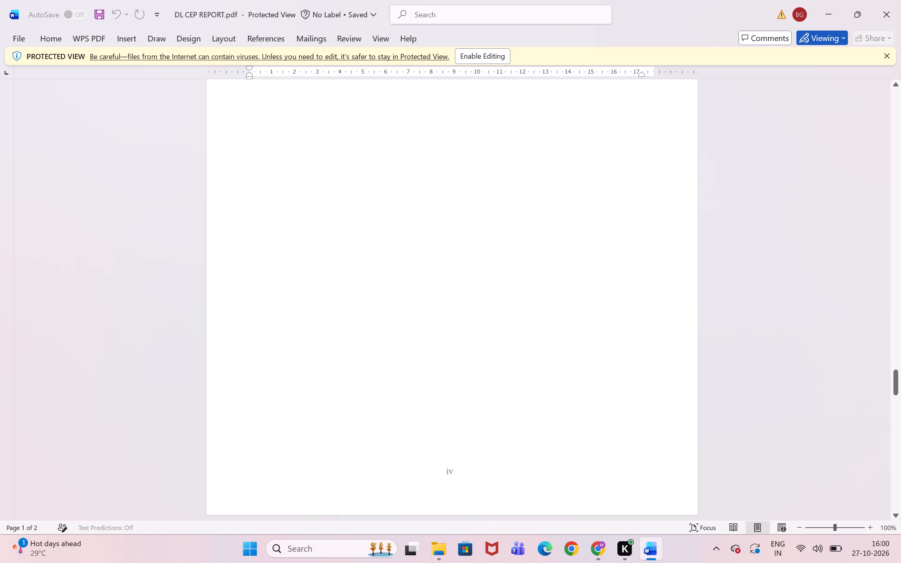
Review the DL CEP report's chapters, conclusion, future scope and references through the last page, and close the document.
scroll(355, 327, "down", 10)
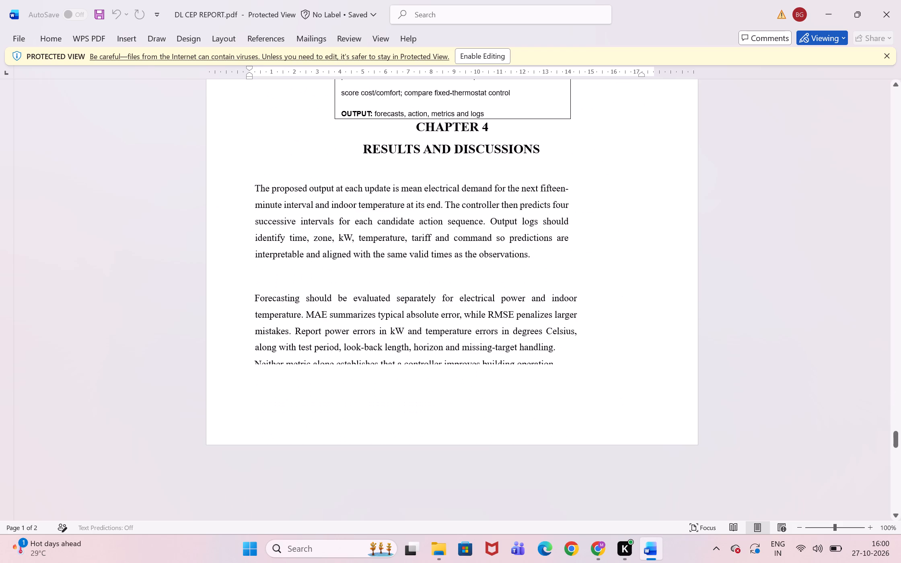
scroll(355, 327, "down", 3)
scroll(355, 327, "up", 7)
scroll(355, 327, "down", 2)
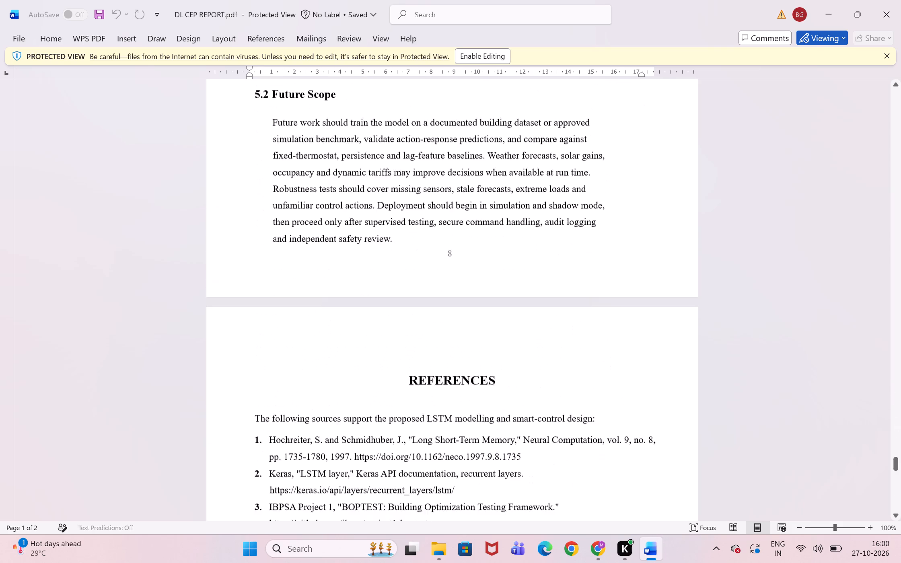
scroll(355, 327, "up", 10)
scroll(355, 327, "down", 1)
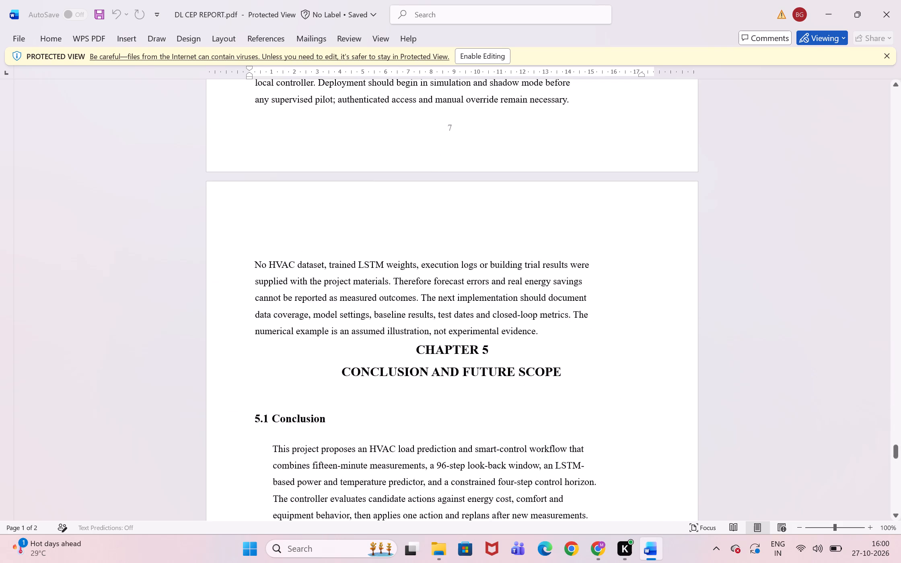
scroll(355, 327, "down", 4)
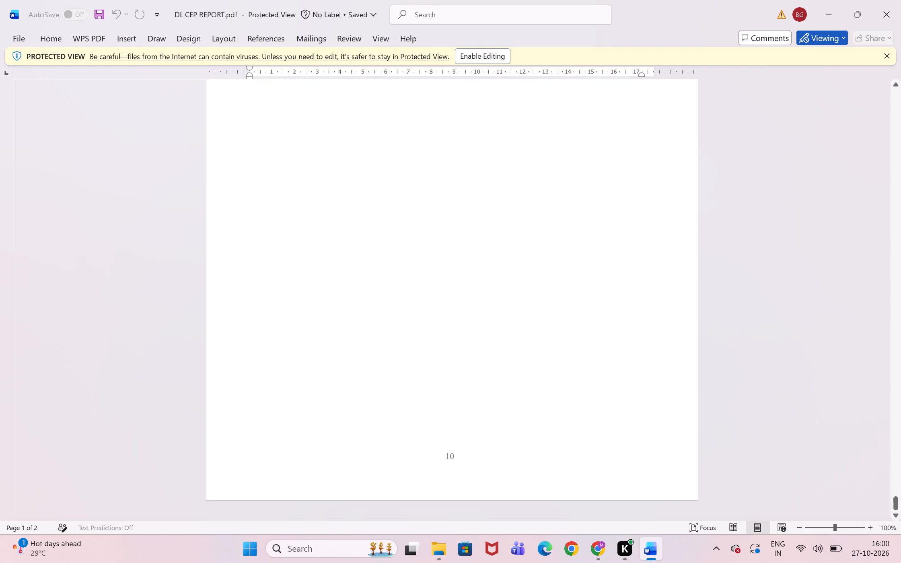
scroll(355, 327, "down", 1)
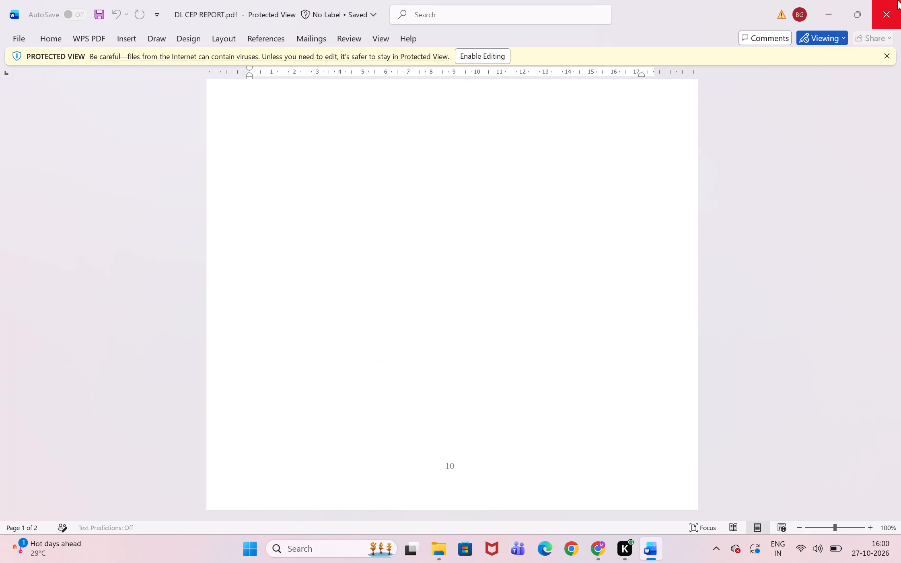
left_click(897, 0)
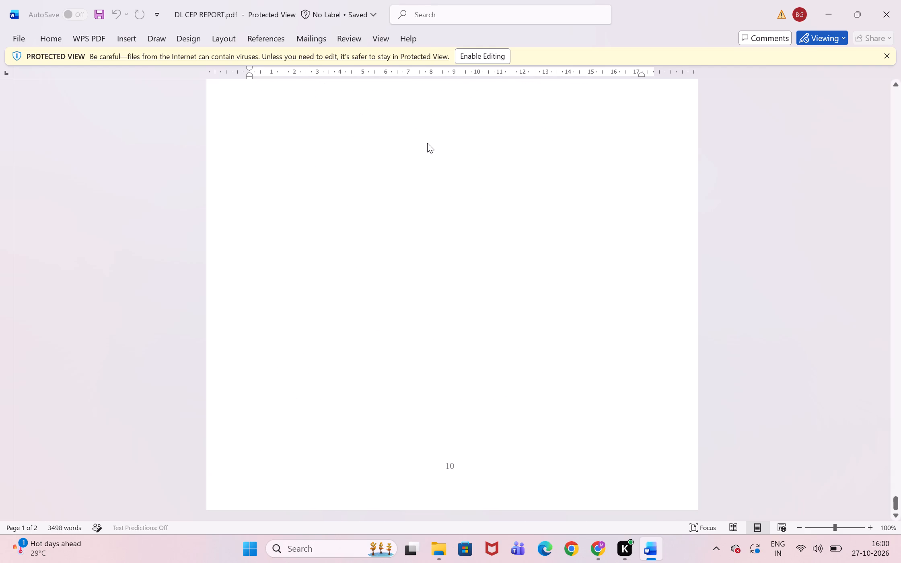
left_click(885, 22)
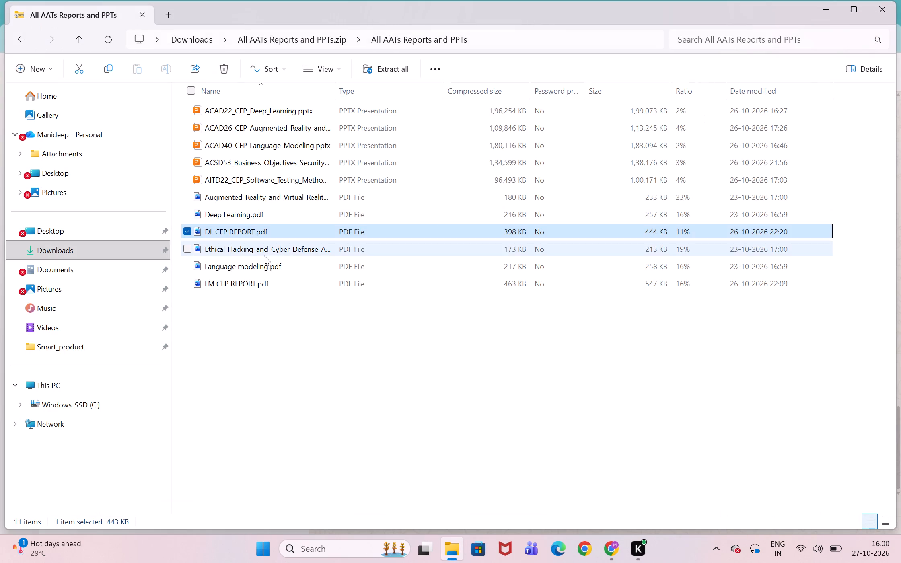
Copy DL CEP REPORT.pdf from the archive into the Downloads folder.
left_click_drag(273, 226, 204, 24)
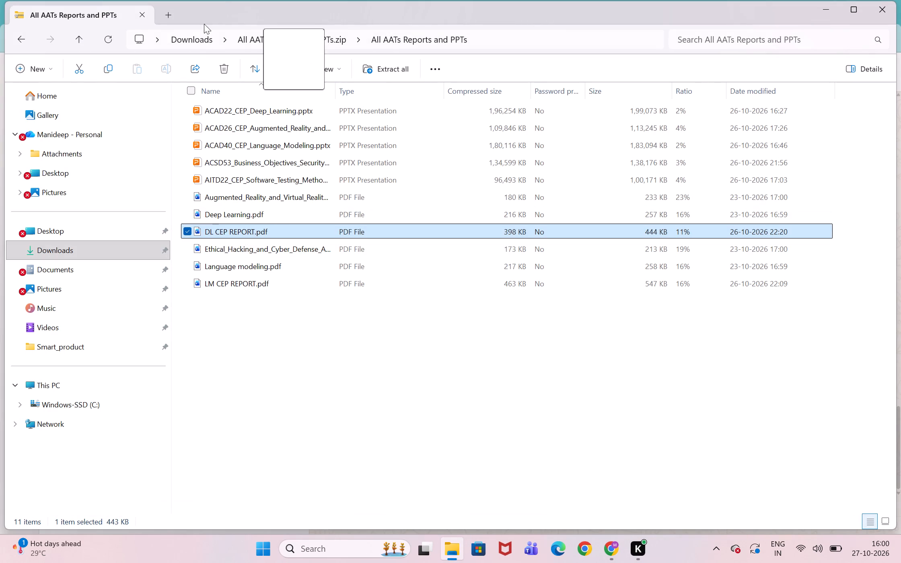
left_click_drag(204, 24, 317, 378)
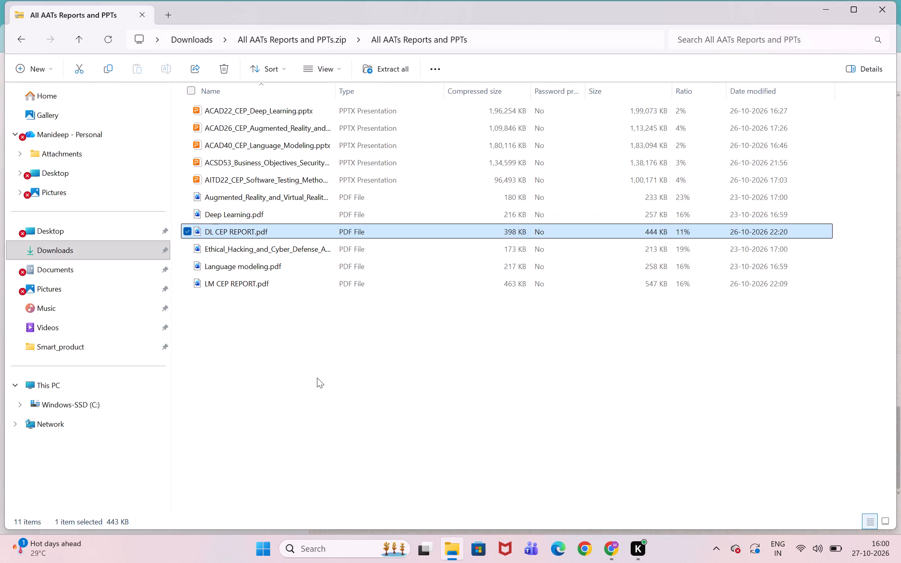
left_click_drag(269, 236, 202, 23)
left_click_drag(202, 23, 198, 37)
Open Deep Learning.pdf from the archive and read through its declaration, dataset, deployment and conclusion sections to the last page.
double_click(301, 213)
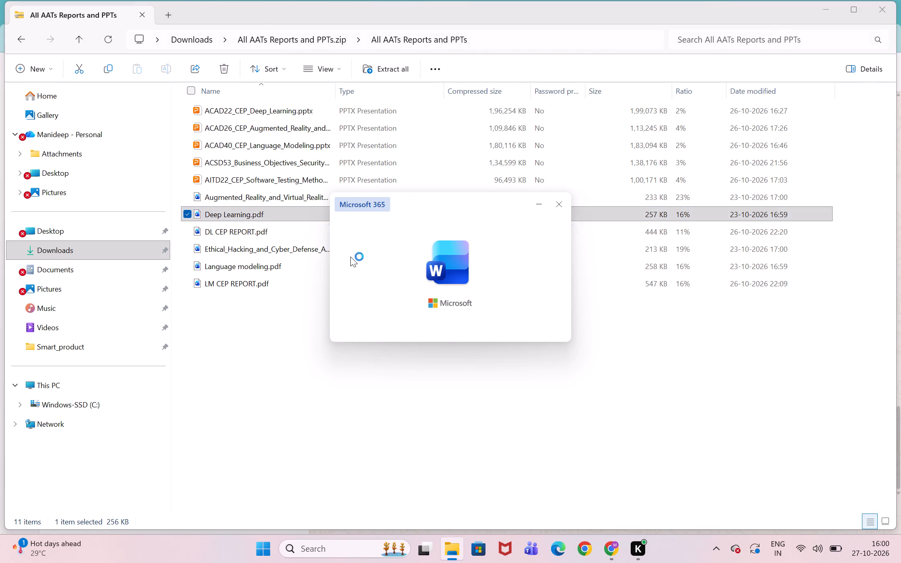
scroll(353, 259, "down", 3)
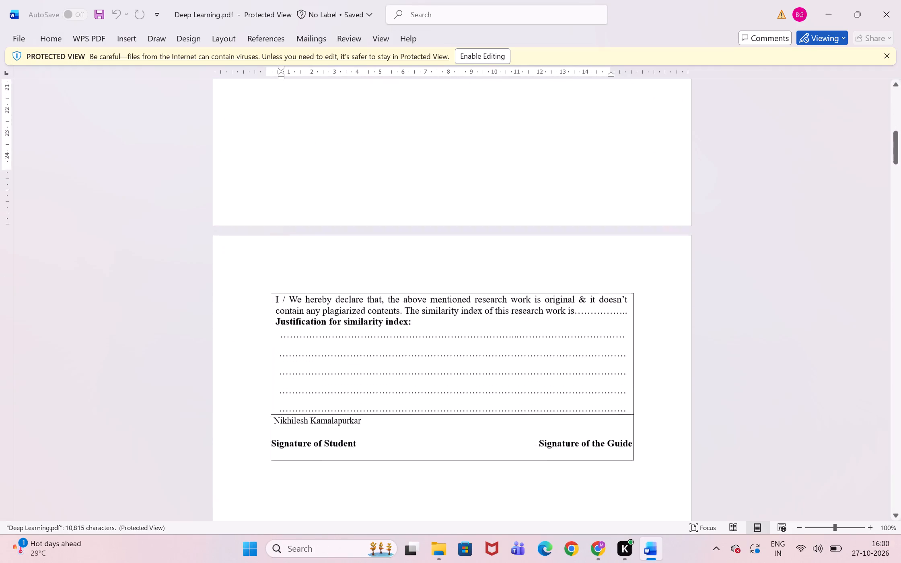
scroll(353, 259, "down", 10)
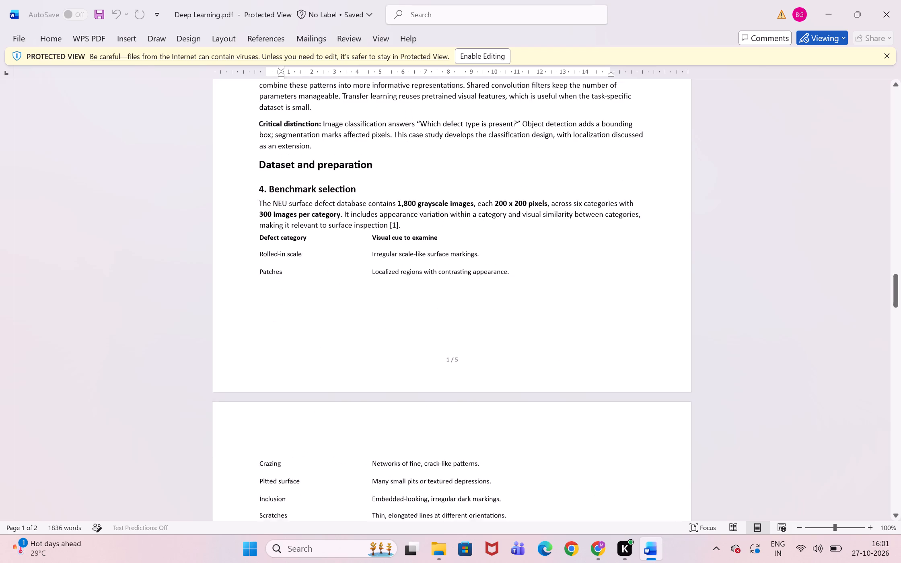
scroll(353, 259, "down", 5)
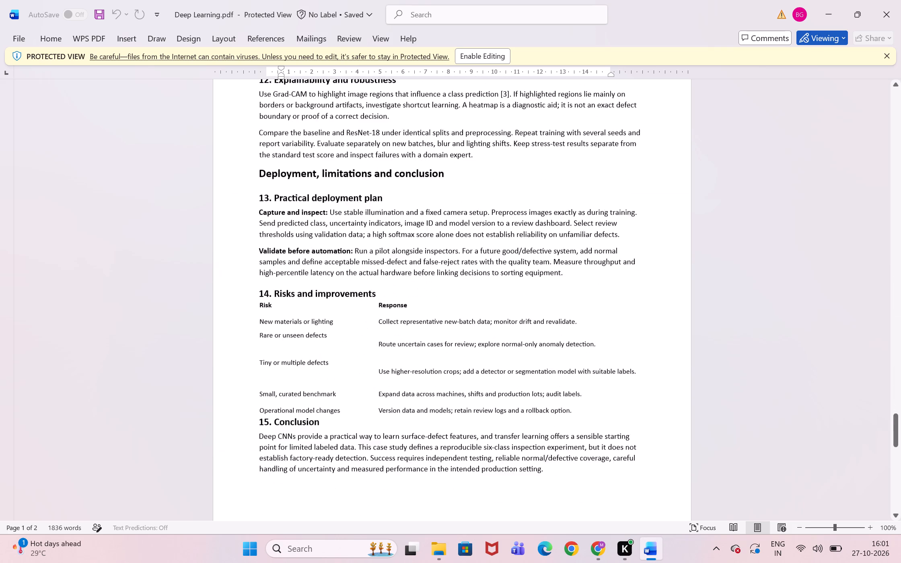
scroll(353, 259, "down", 5)
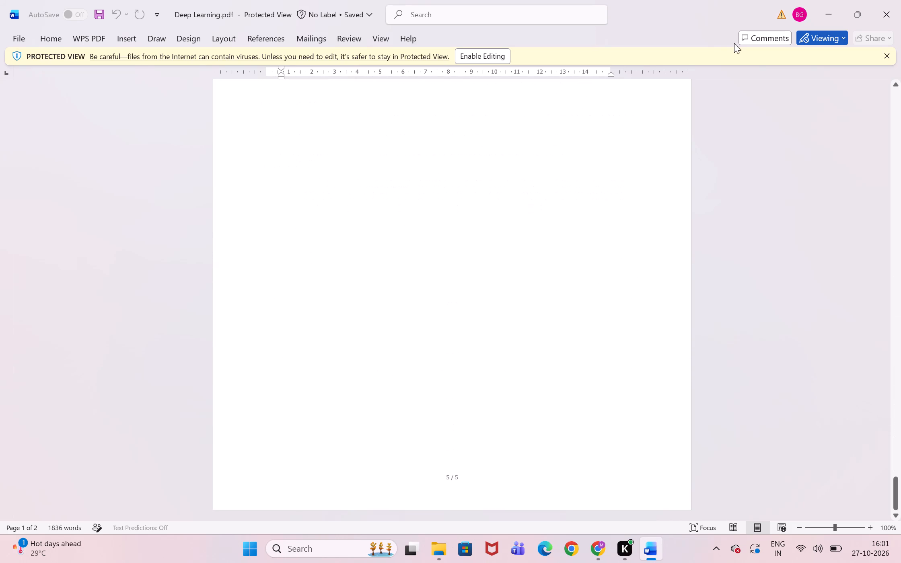
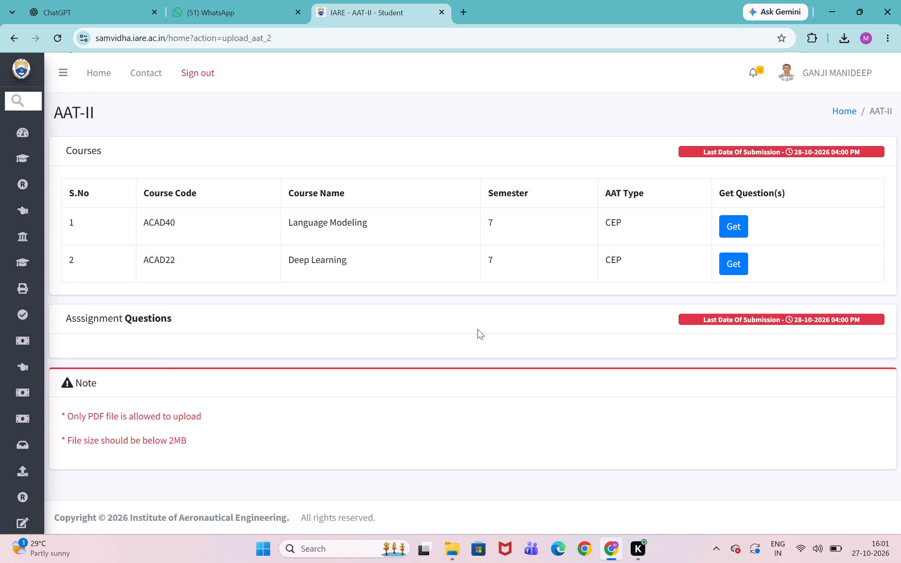
Get the assigned CEP question for Deep Learning (ACAD22) on the AAT-II page and dismiss the notice.
left_click(725, 265)
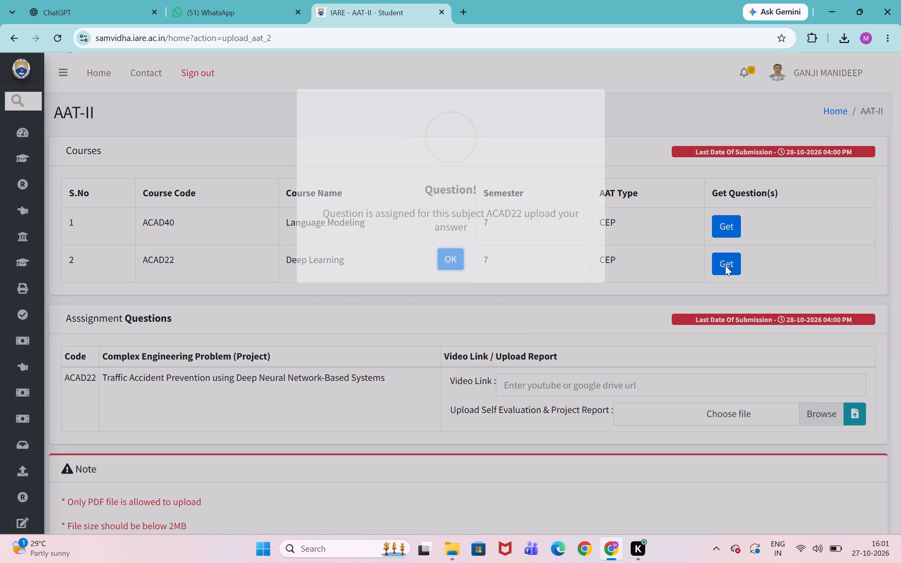
left_click(457, 361)
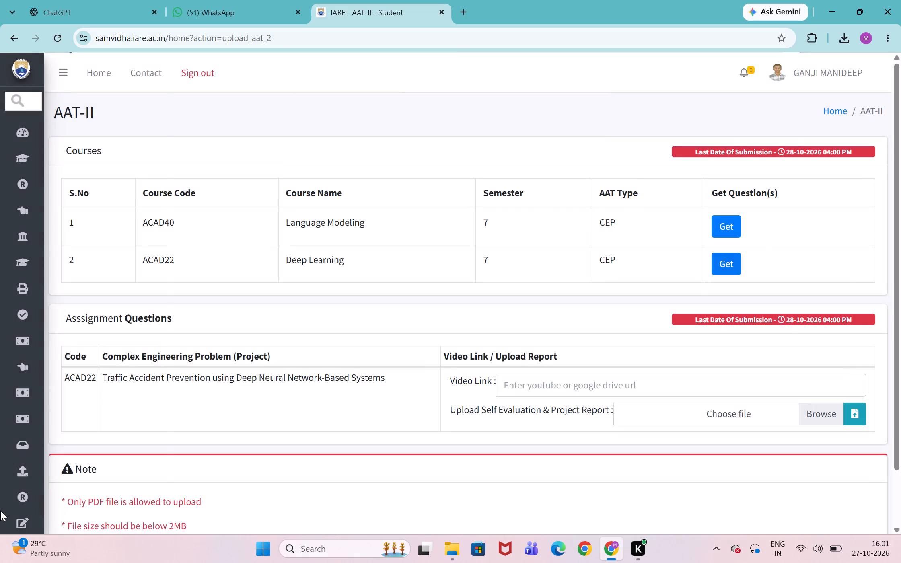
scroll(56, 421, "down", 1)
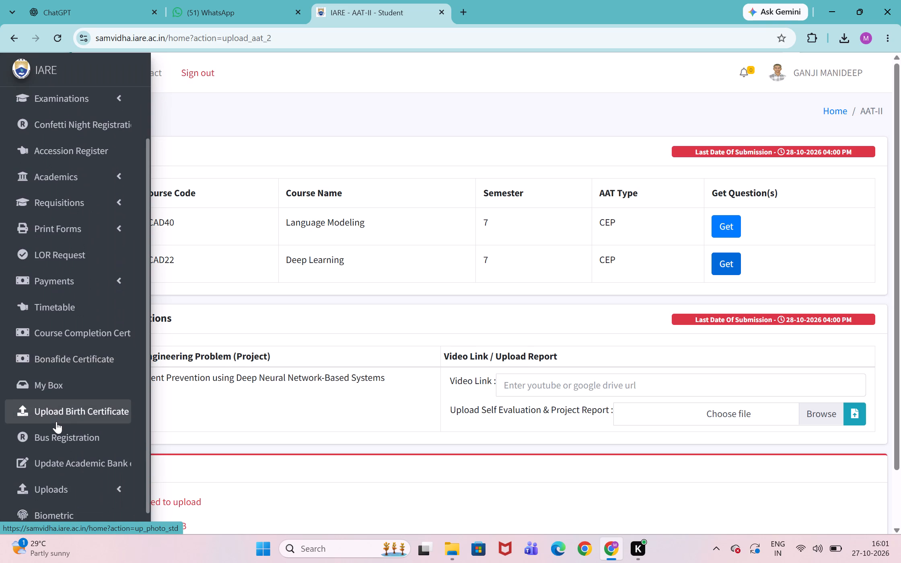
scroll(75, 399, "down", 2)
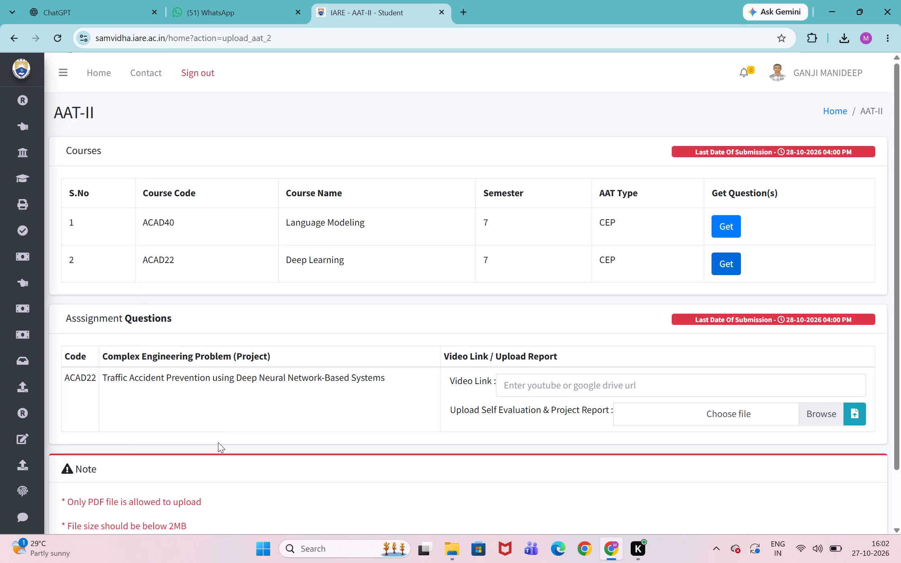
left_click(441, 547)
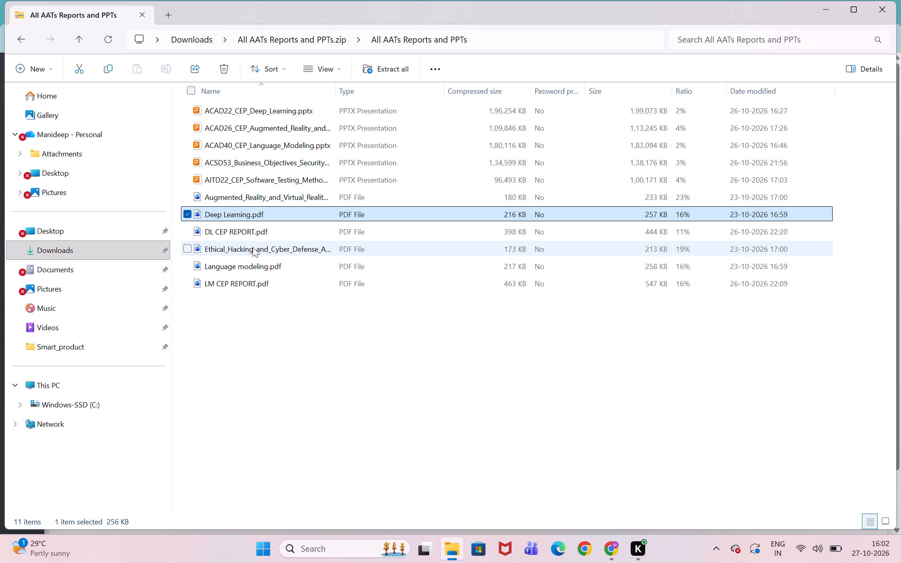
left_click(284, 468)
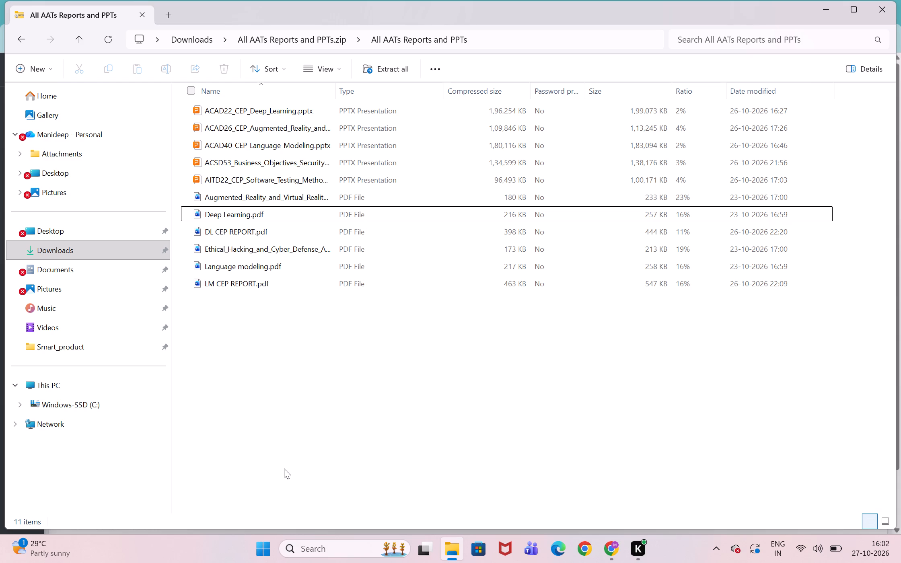
Search the web for "turn it in" in a new browser tab, look through the Turnitin home page, and close the tab.
left_click(609, 541)
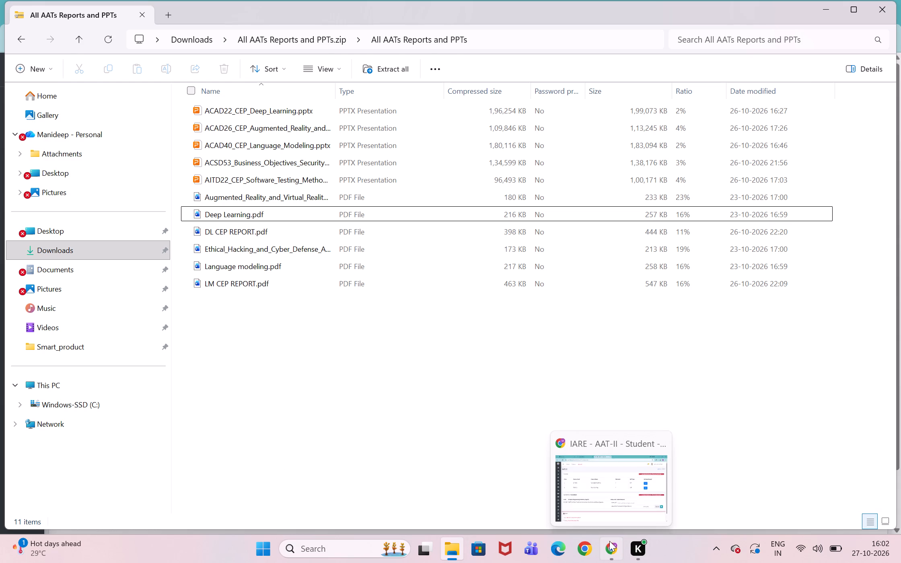
left_click(457, 6)
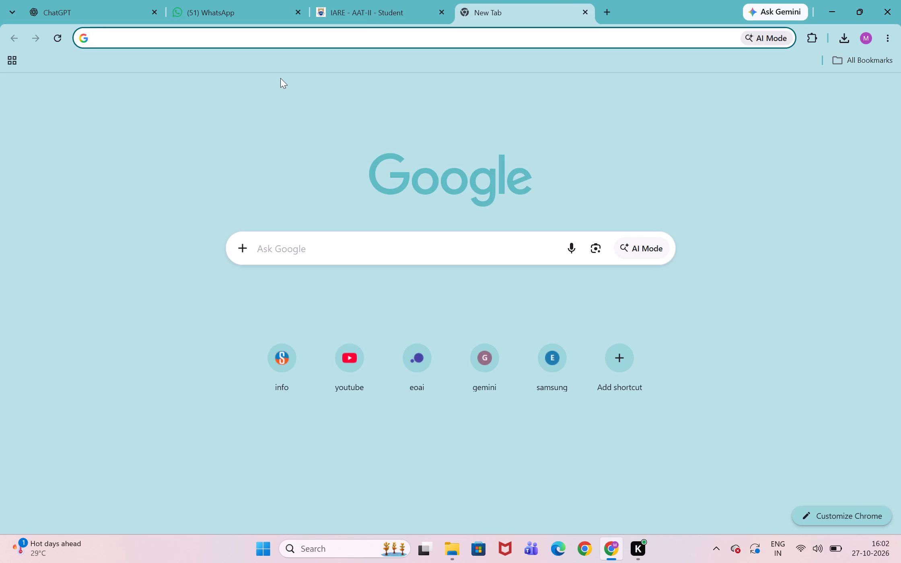
type("turn i")
type("t in")
key("Return")
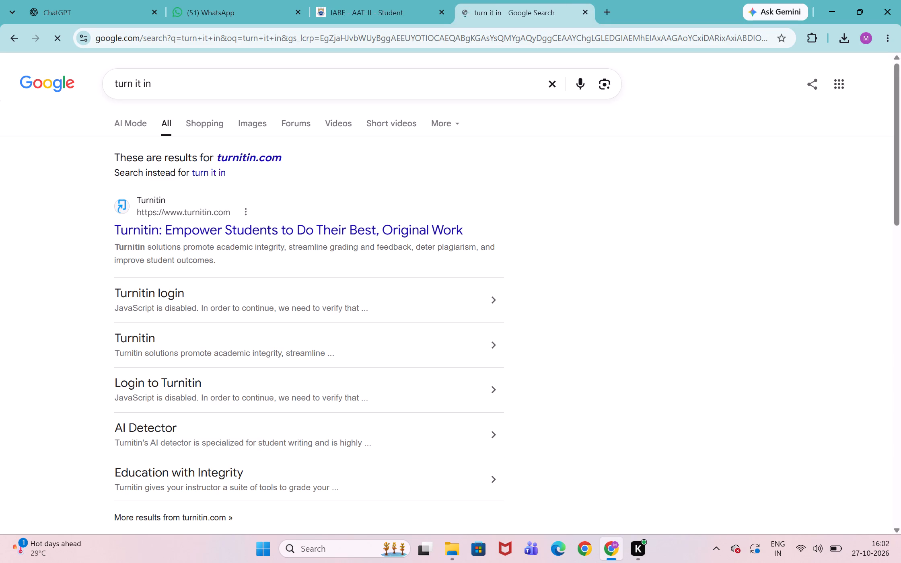
left_click(184, 226)
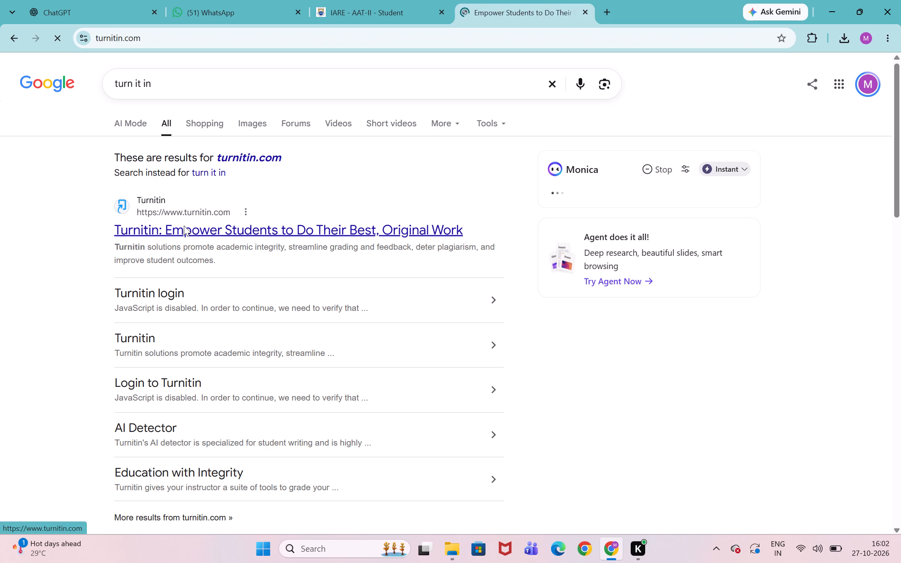
scroll(184, 226, "down", 8)
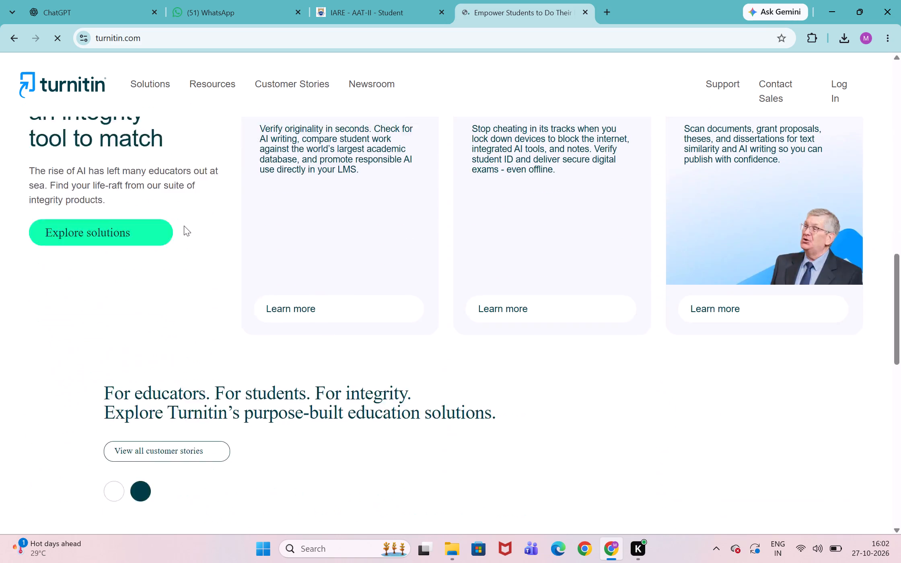
scroll(184, 226, "down", 6)
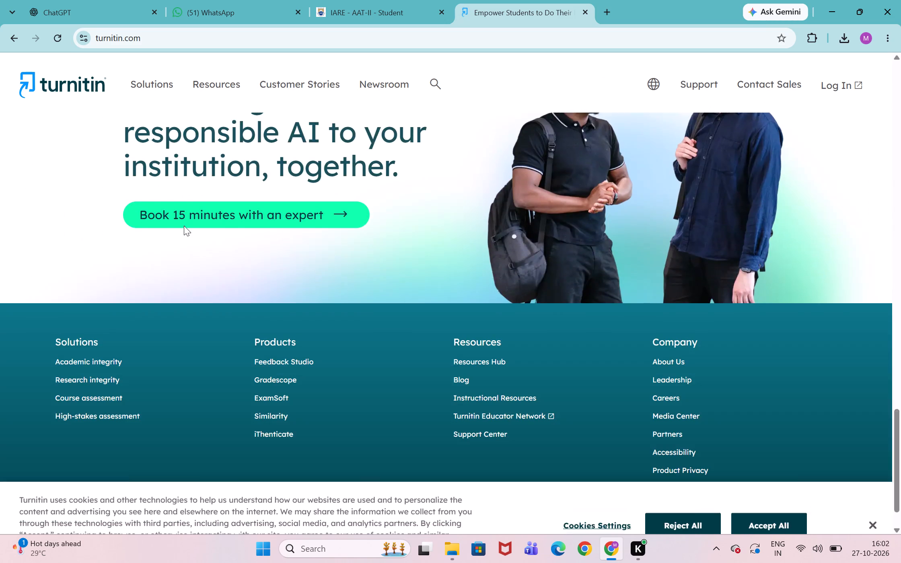
scroll(184, 226, "down", 2)
scroll(184, 226, "up", 11)
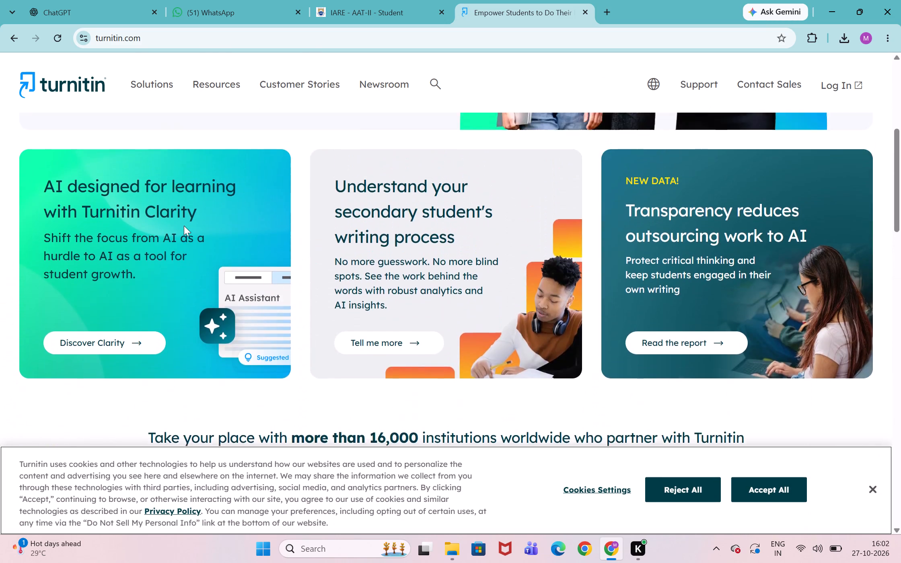
scroll(184, 226, "up", 3)
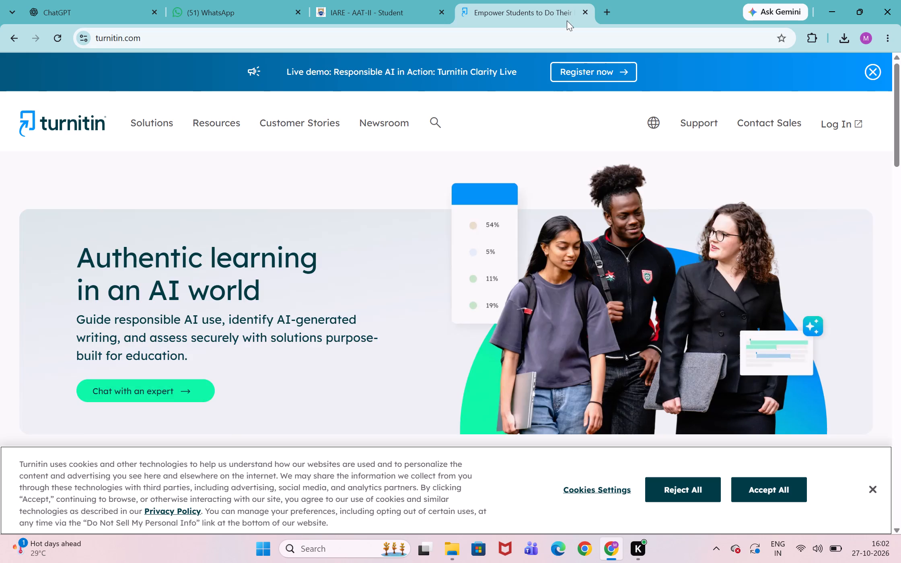
left_click(585, 10)
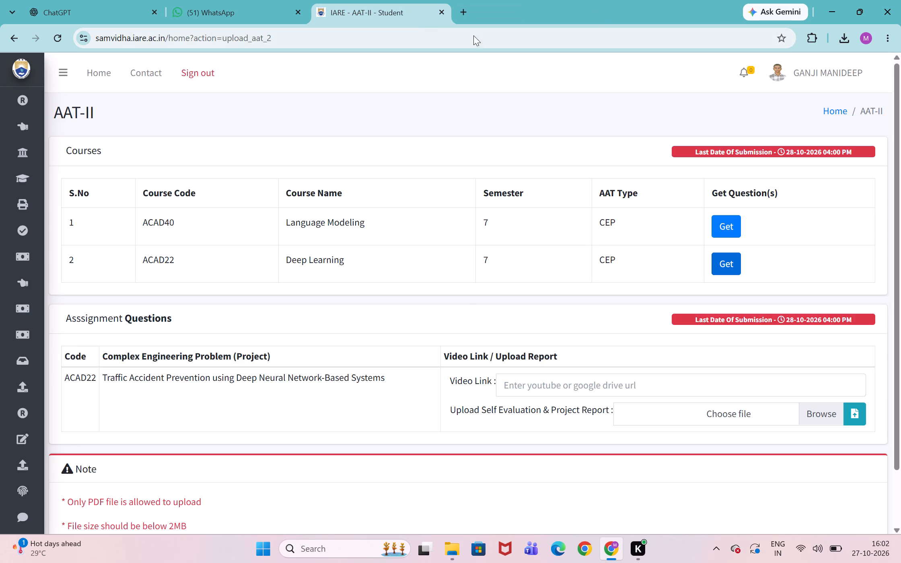
Open the AAT-I upload page of the student portal and get the Deep Learning (ACAD22) case study question.
scroll(41, 408, "down", 3)
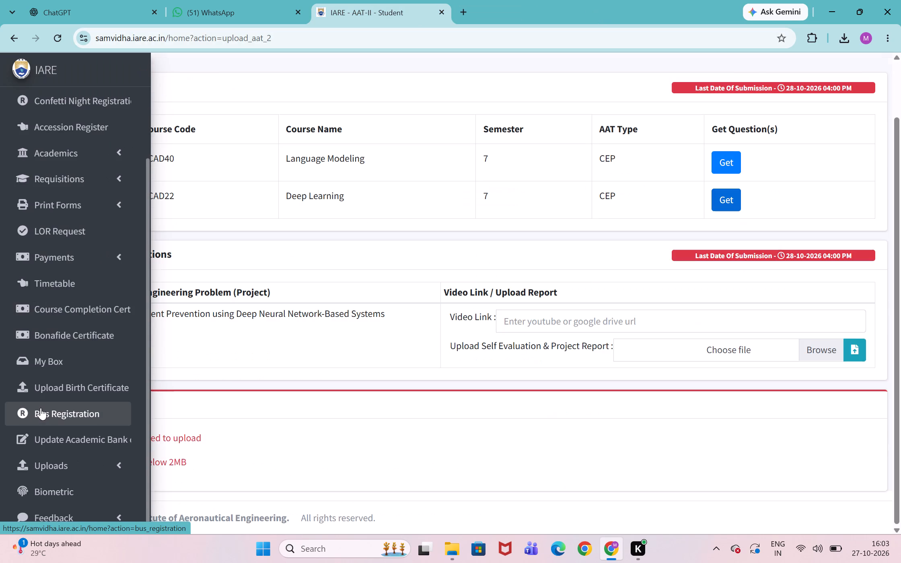
scroll(41, 408, "down", 2)
left_click(81, 464)
scroll(81, 464, "down", 4)
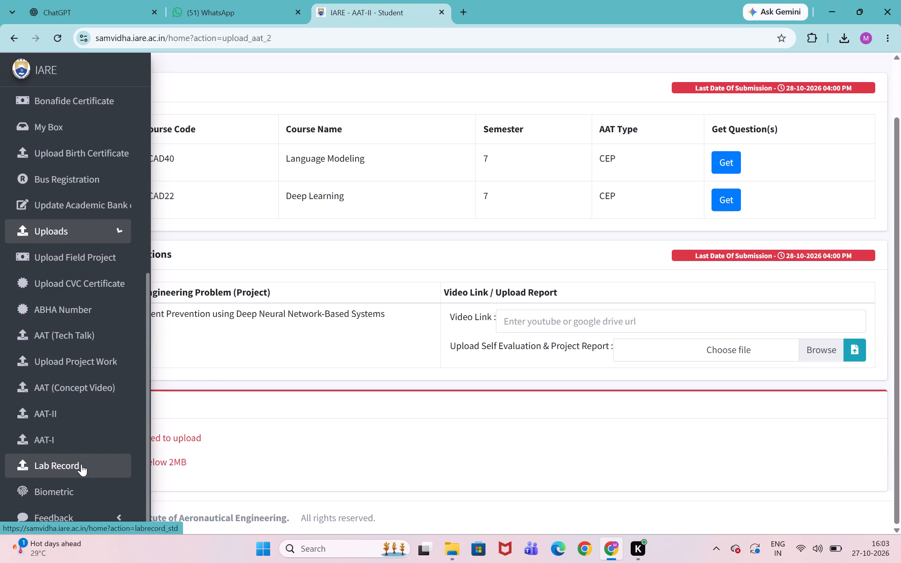
left_click(75, 431)
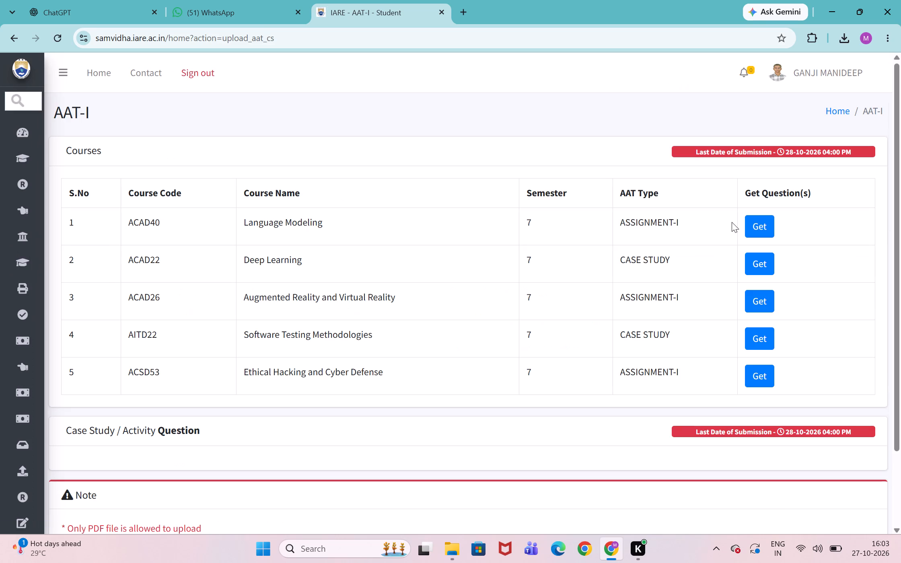
left_click(757, 254)
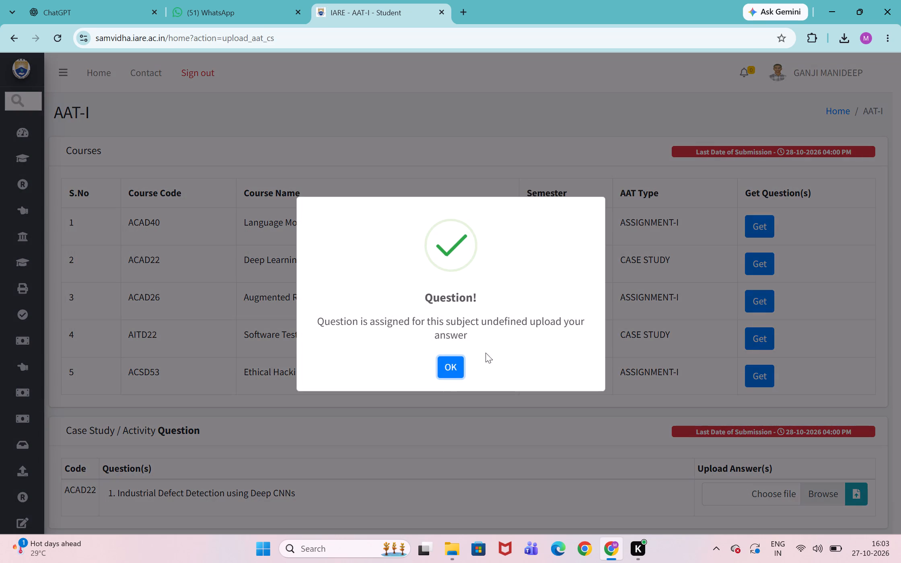
left_click(454, 374)
scroll(454, 374, "down", 2)
scroll(673, 440, "right", 1)
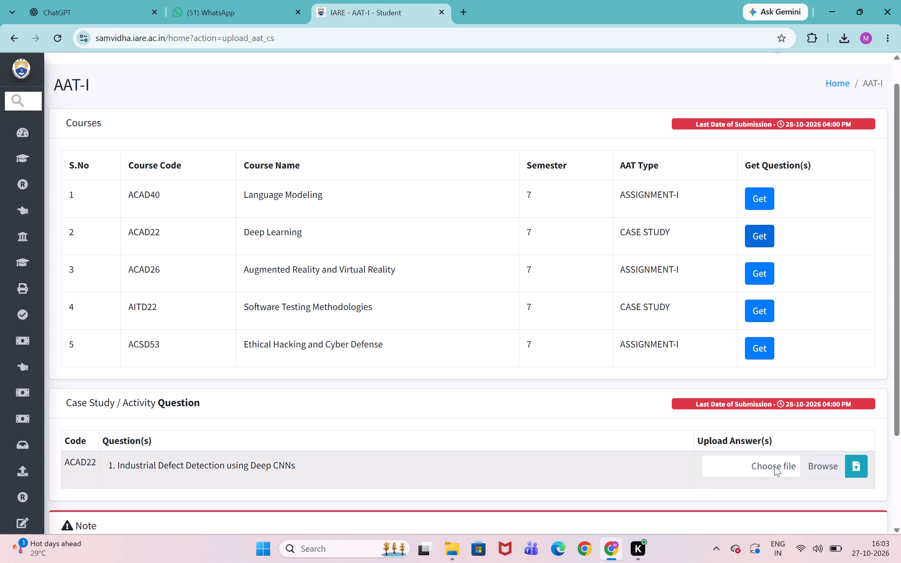
scroll(774, 466, "down", 2)
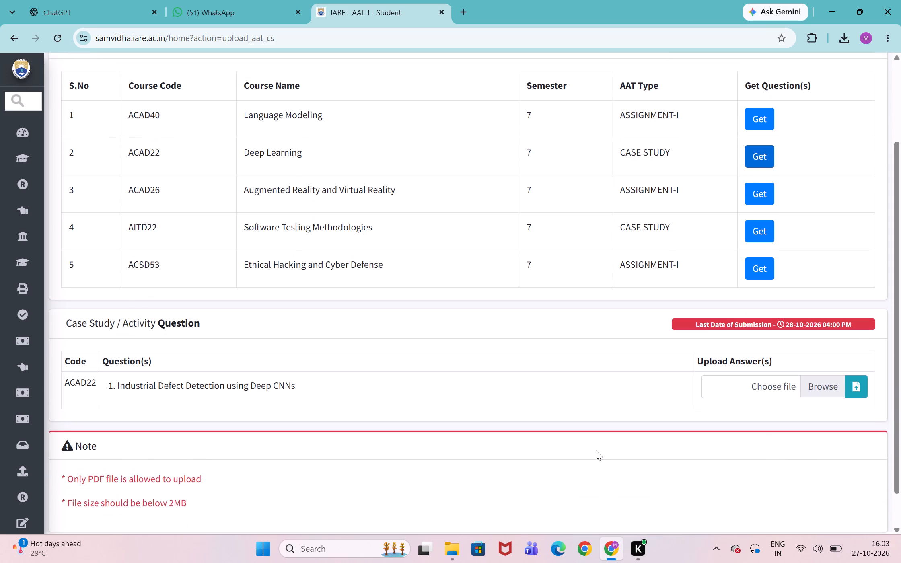
Switch to File Explorer and delete the Traffic_Accident_Prevention_Deep_Learning Word document from the Downloads folder.
left_click(449, 545)
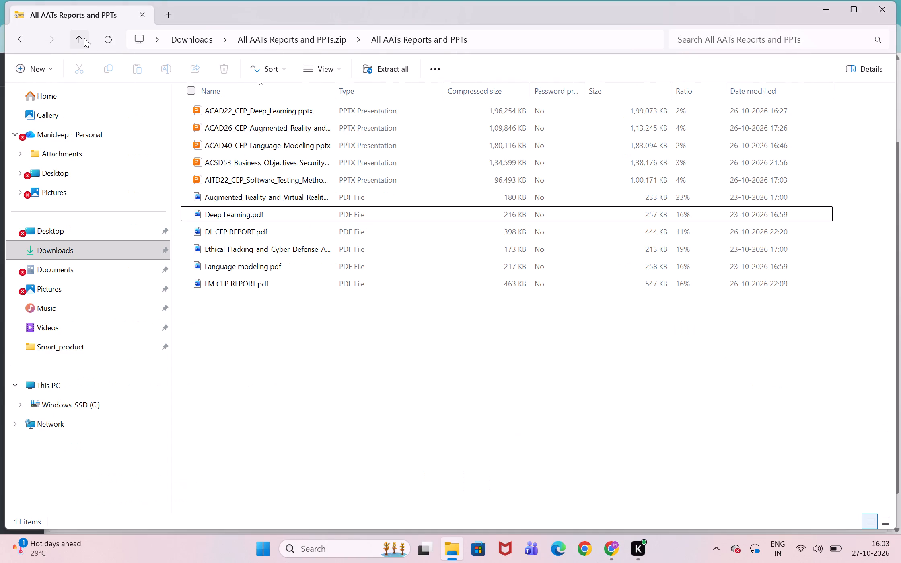
left_click(84, 37)
left_click(84, 37)
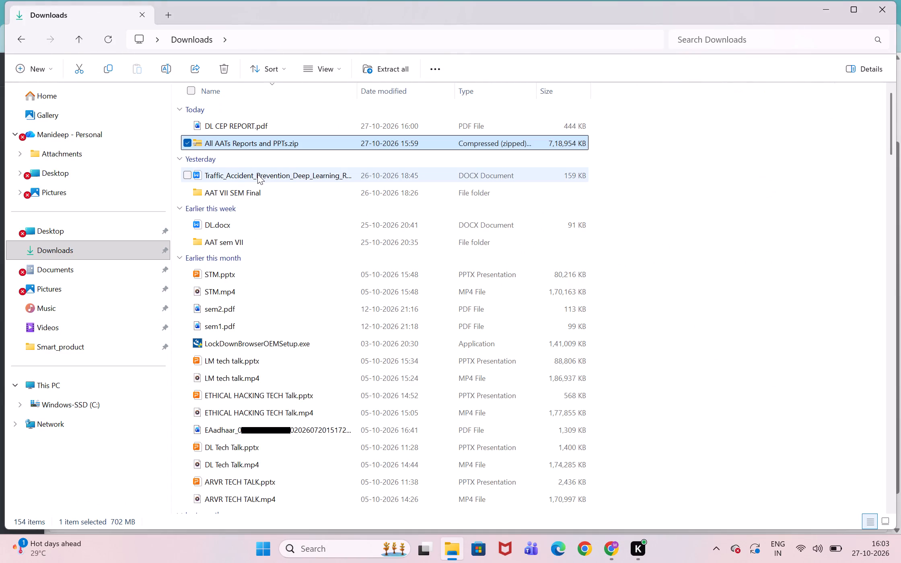
scroll(259, 196, "right", 1)
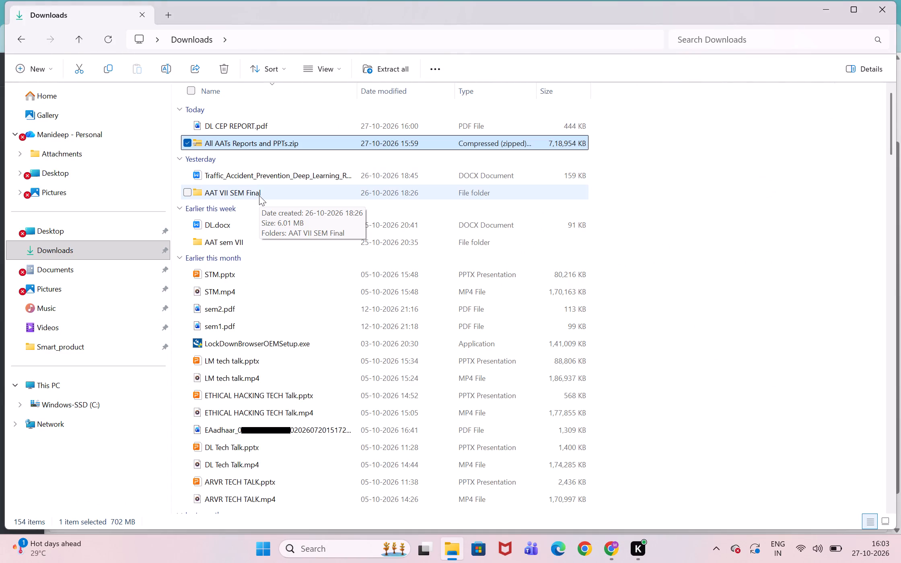
scroll(259, 195, "right", 1)
left_click(240, 174)
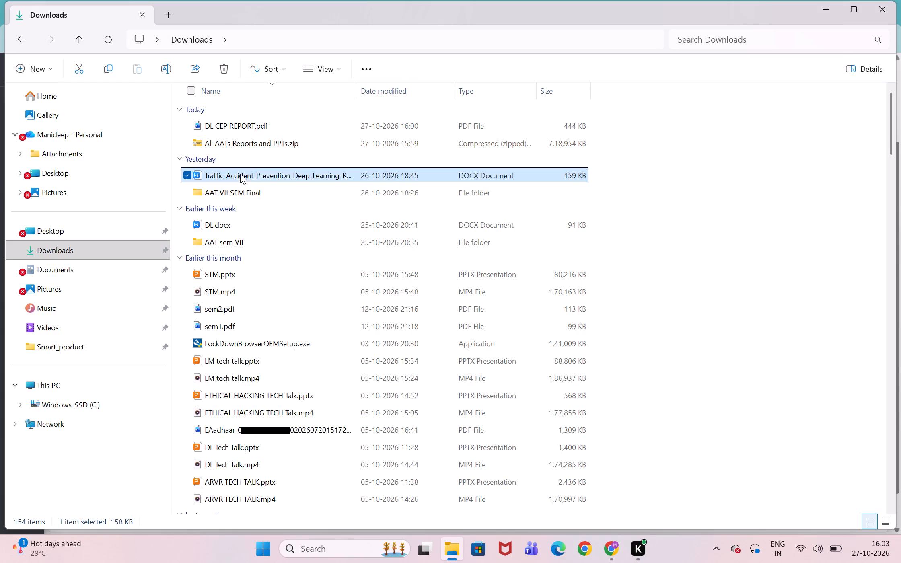
left_click(226, 65)
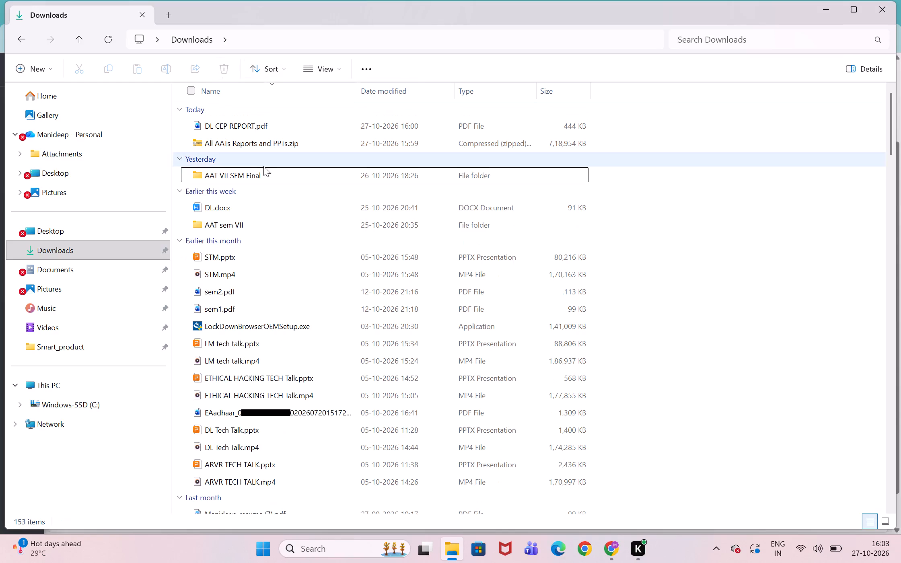
Check the contents of the AAT VII SEM Final folder in Downloads, and delete that folder.
double_click(254, 171)
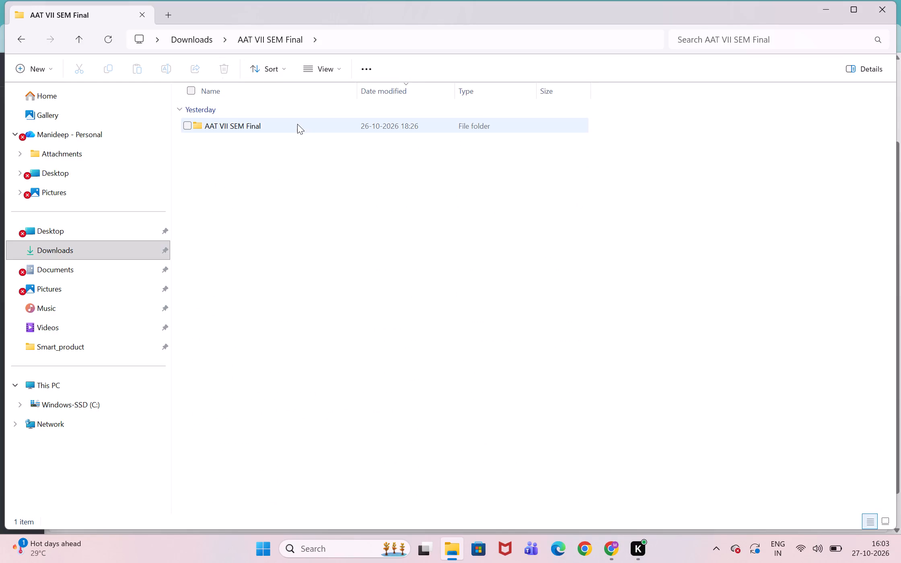
double_click(297, 124)
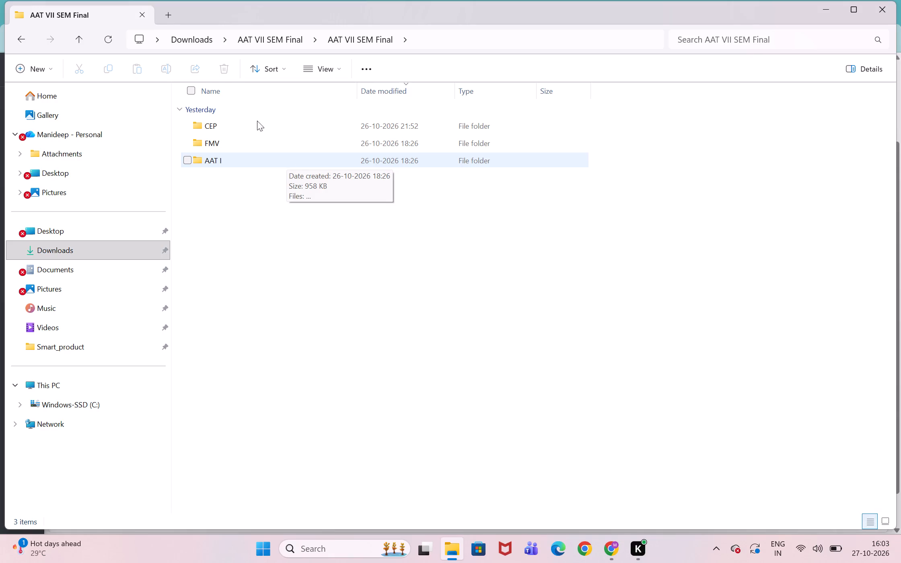
left_click(78, 35)
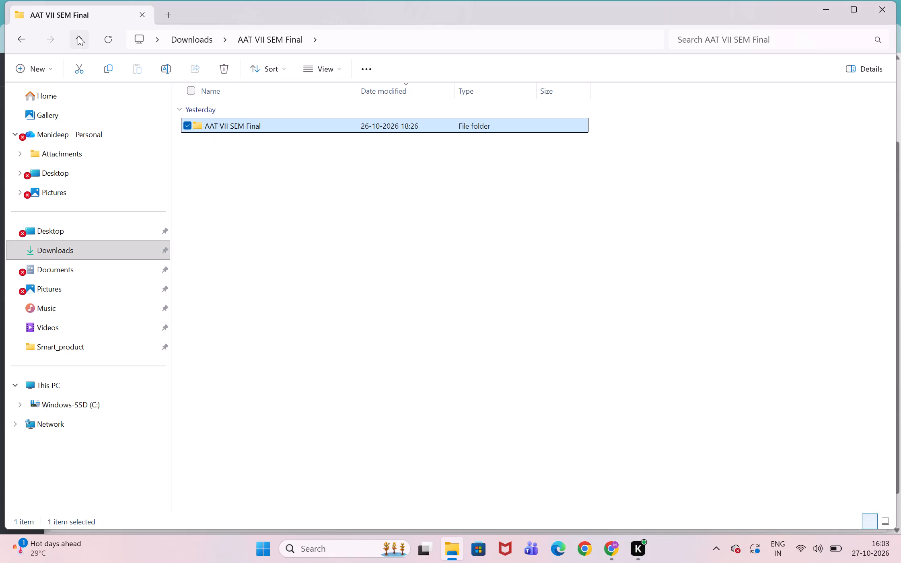
left_click(78, 35)
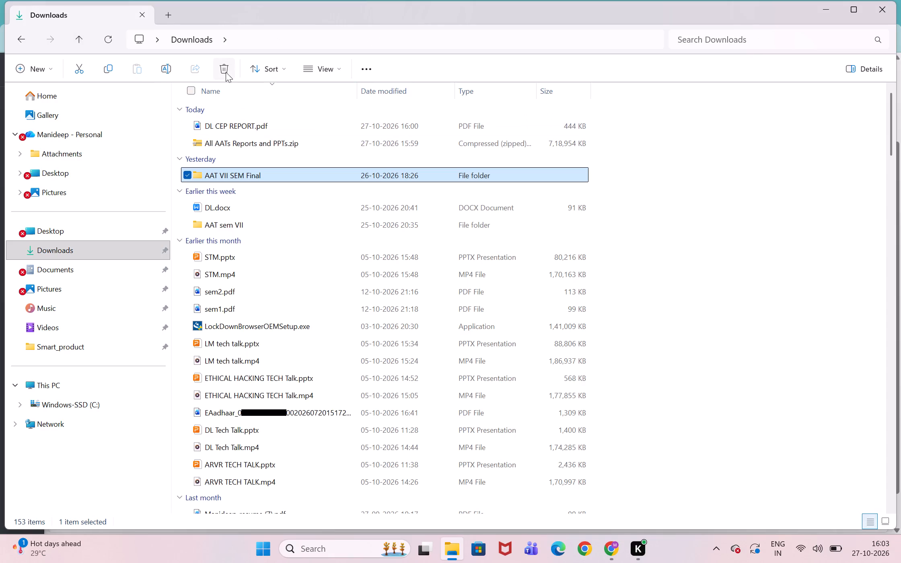
left_click(226, 72)
Open the AAT1 folder inside the AAT sem VII folder in Downloads.
double_click(283, 191)
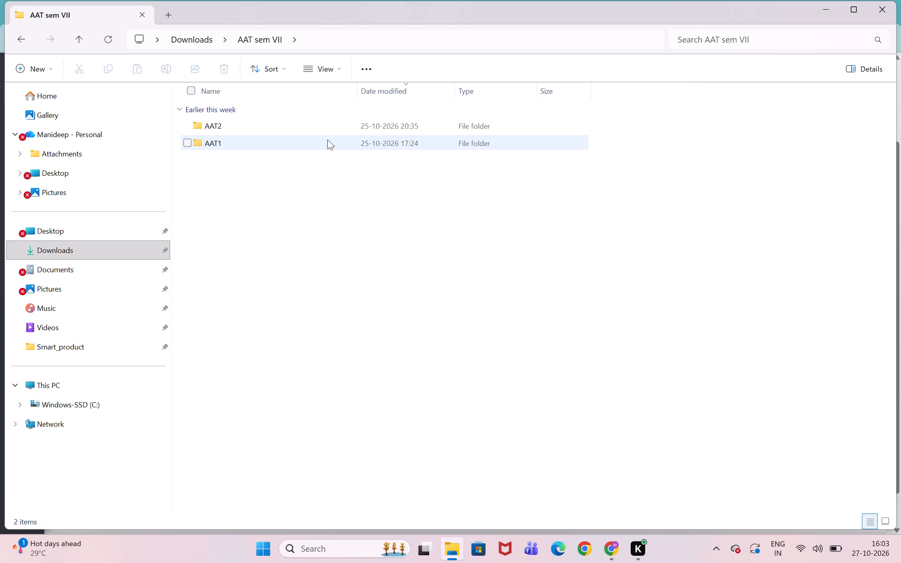
double_click(325, 141)
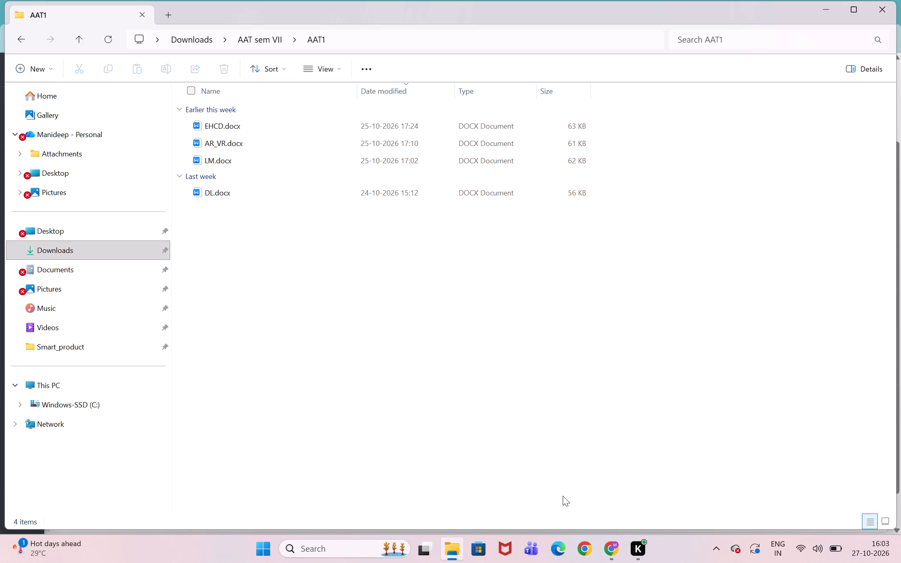
left_click(605, 542)
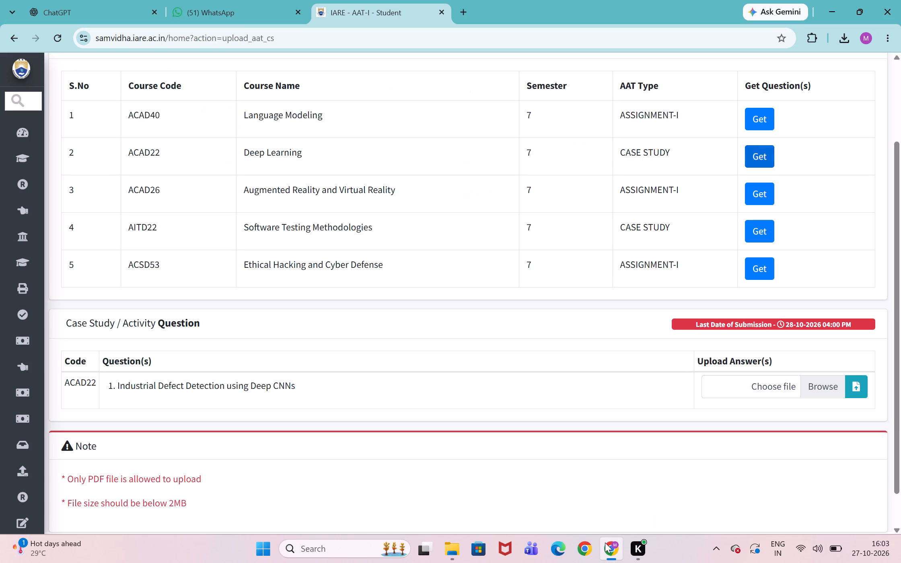
left_click(605, 542)
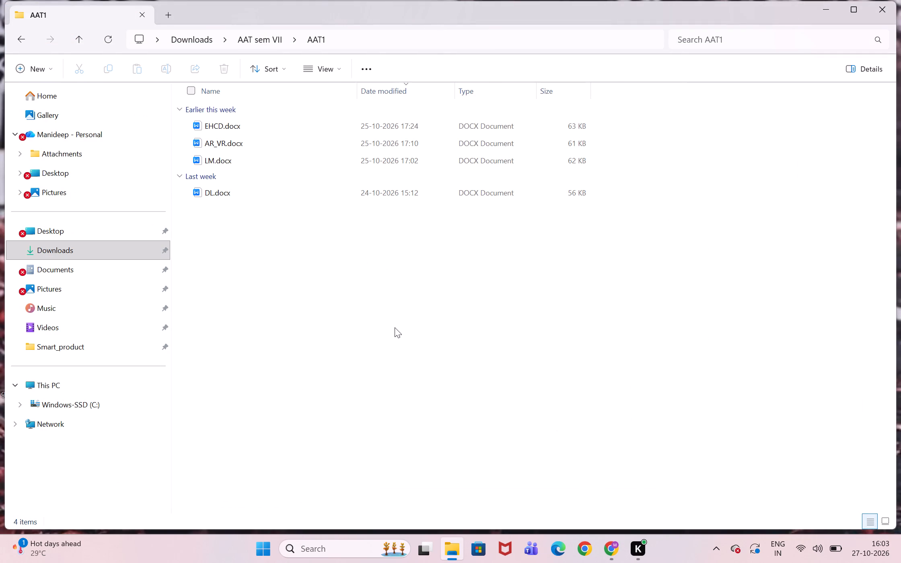
Check the Deep Learning question on the student portal, and open DL.docx from the AAT1 folder in Word to review its case study.
left_click(612, 552)
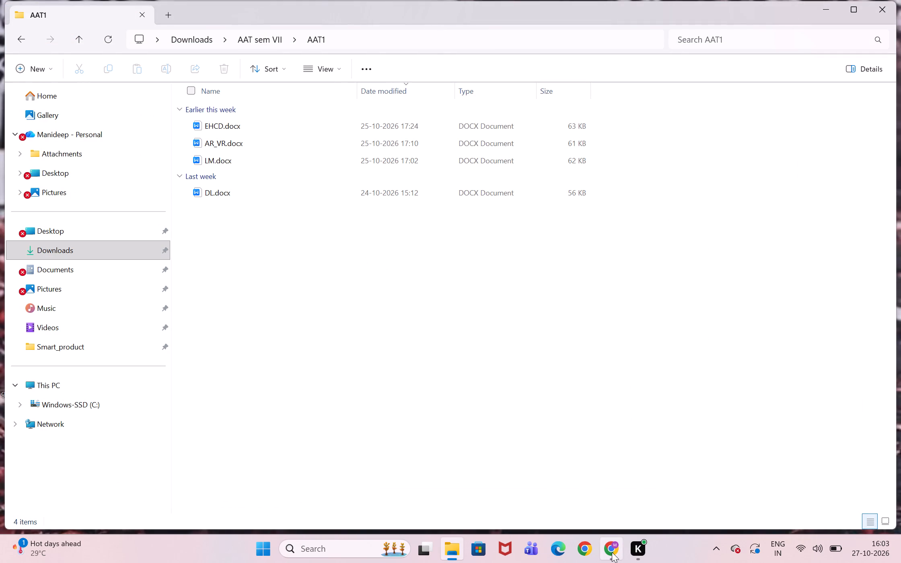
left_click(610, 547)
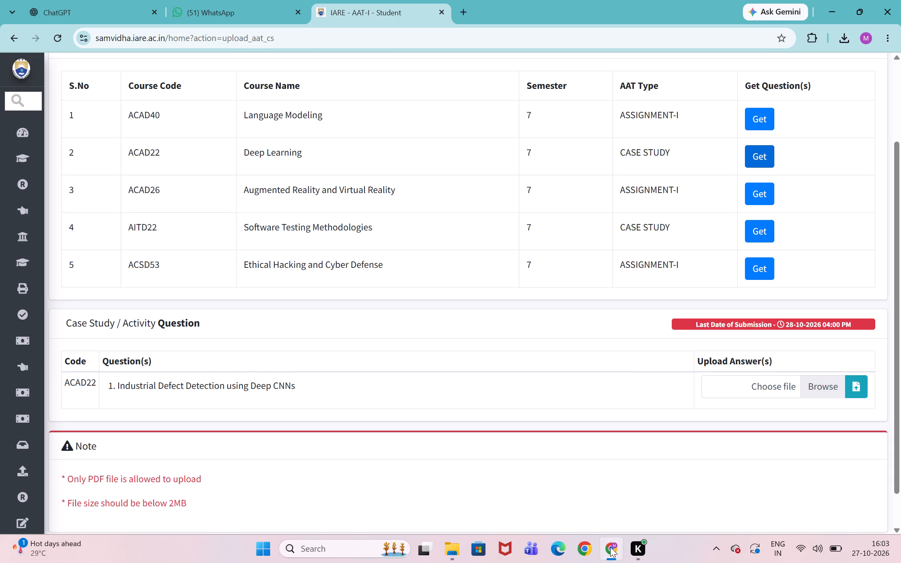
double_click(275, 195)
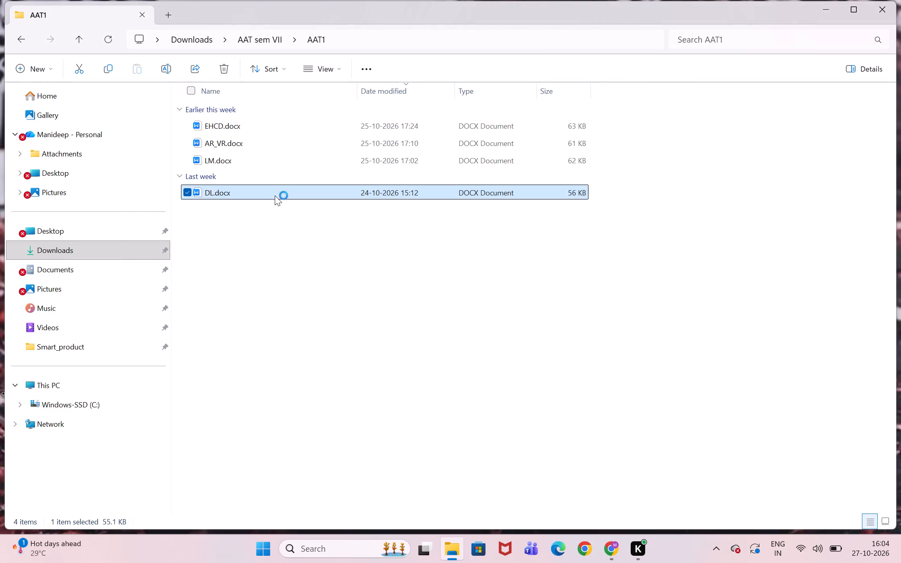
double_click(422, 211)
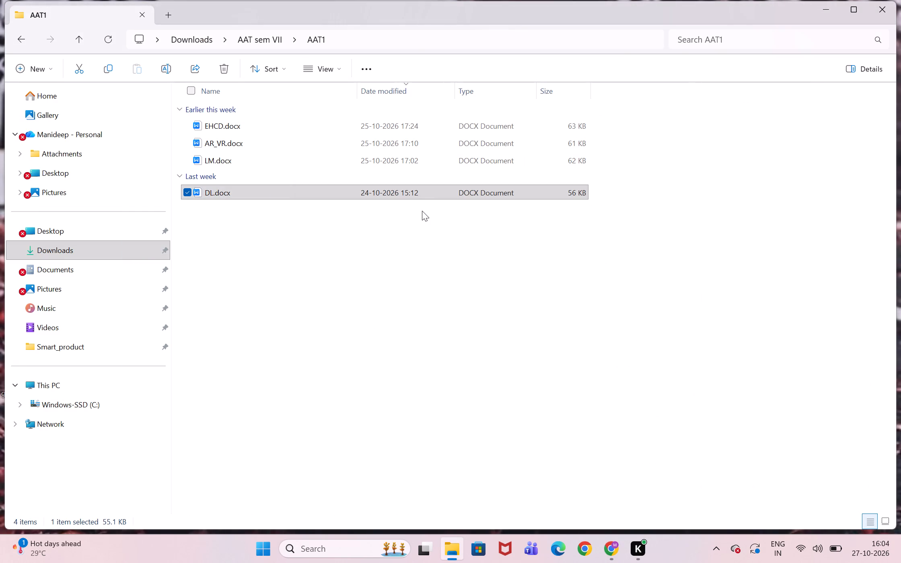
scroll(422, 211, "down", 2)
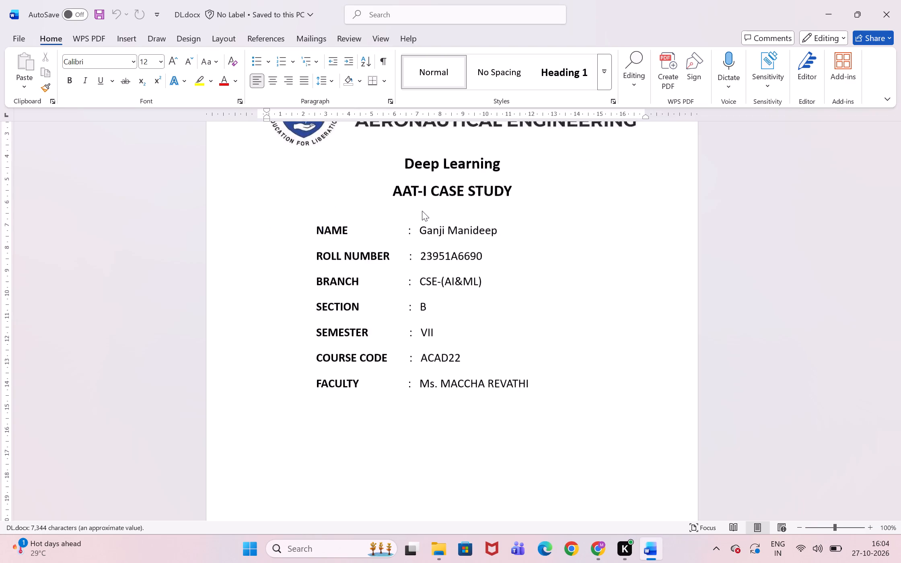
scroll(422, 211, "down", 4)
scroll(422, 211, "up", 2)
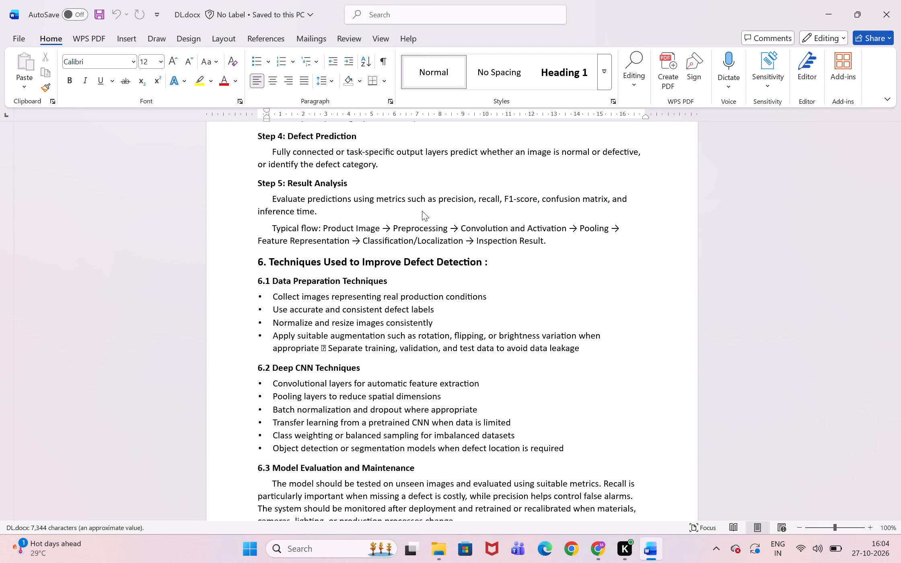
scroll(422, 211, "up", 7)
scroll(422, 211, "down", 3)
scroll(422, 211, "up", 1)
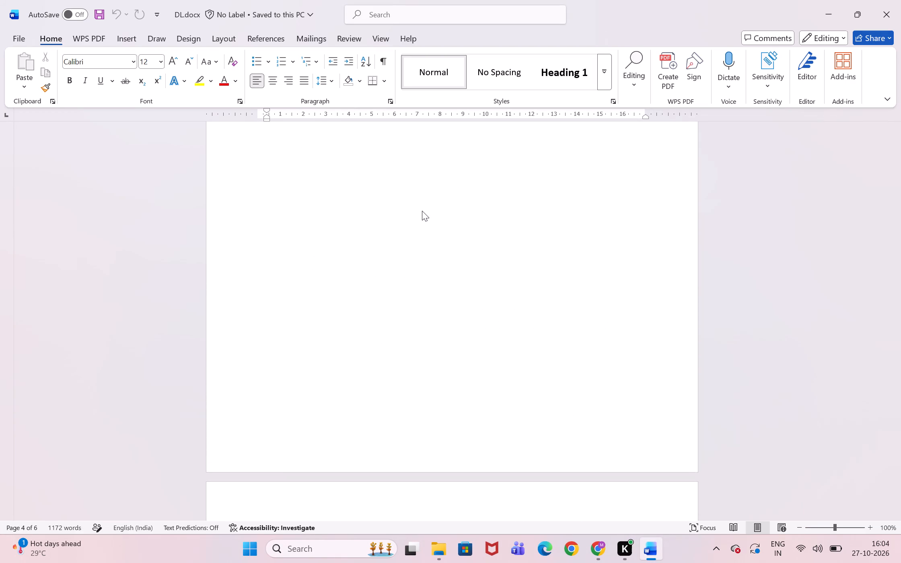
scroll(422, 211, "up", 2)
scroll(422, 211, "down", 3)
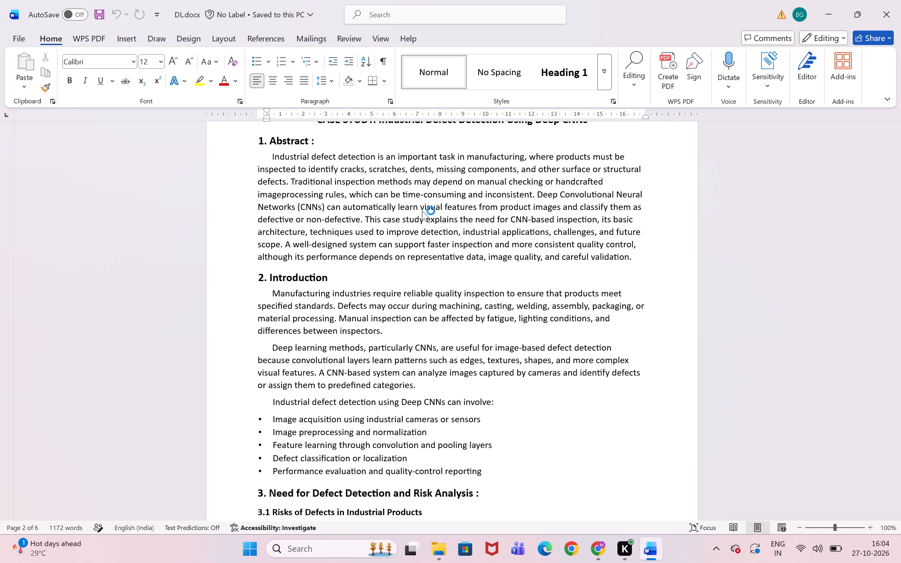
scroll(422, 211, "up", 4)
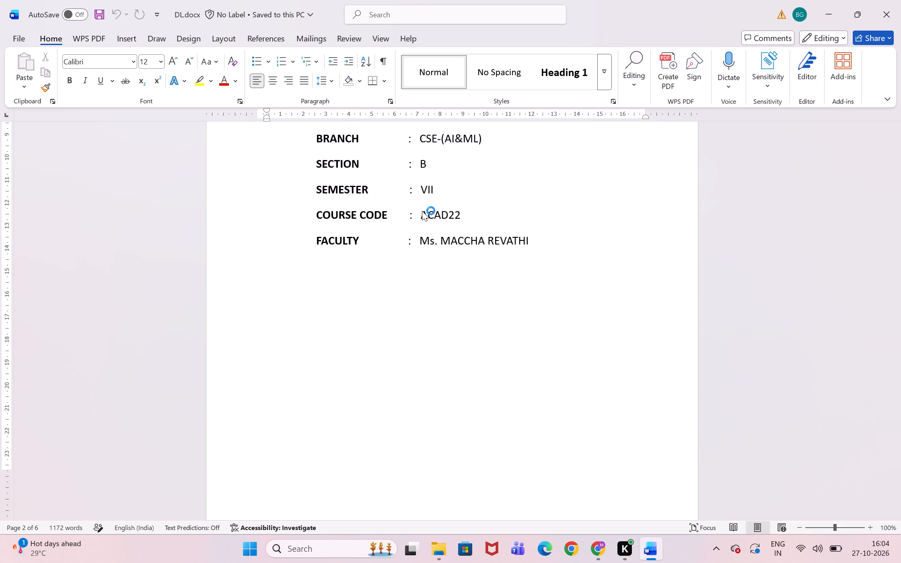
scroll(422, 211, "up", 1)
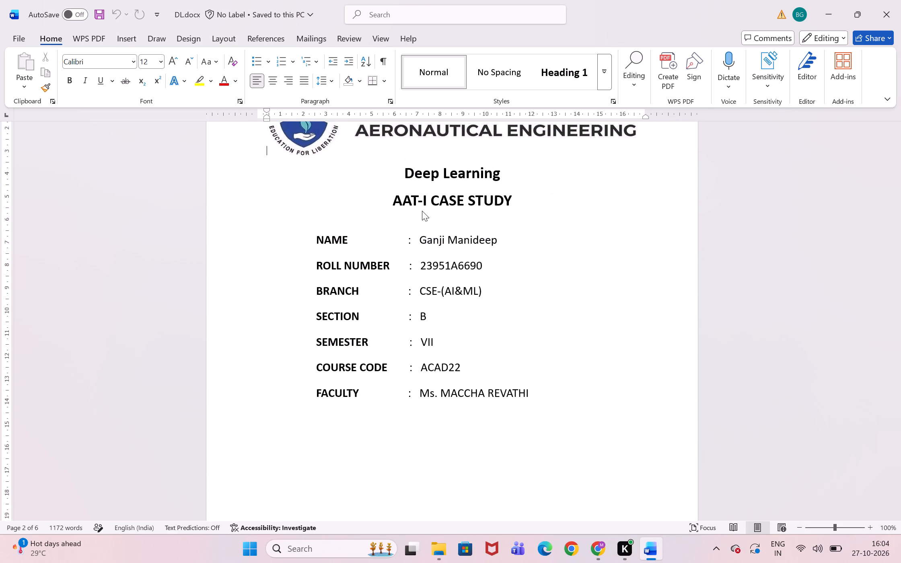
In File Explorer, return to Downloads and open the All AATs Reports and PPTs folder inside the zip archive of that name.
left_click(437, 555)
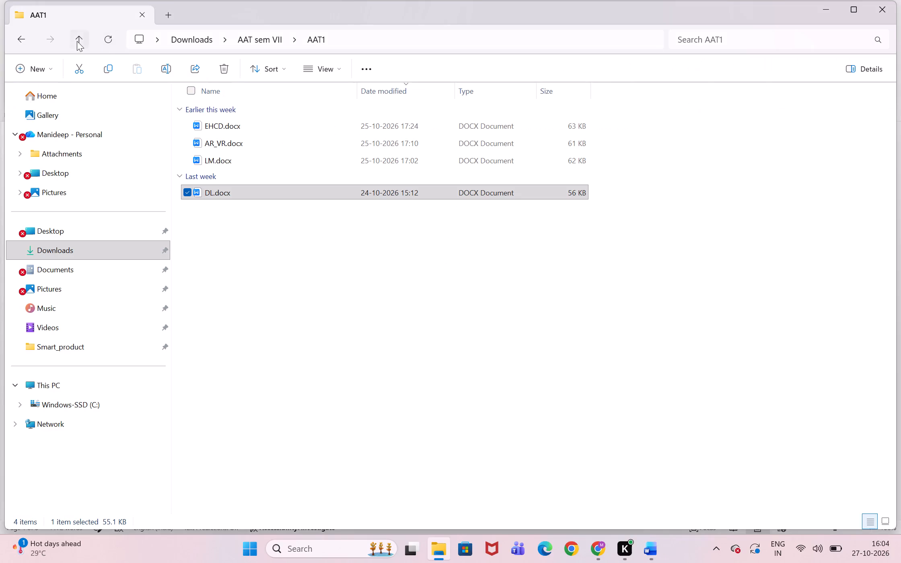
left_click(77, 41)
left_click(77, 41)
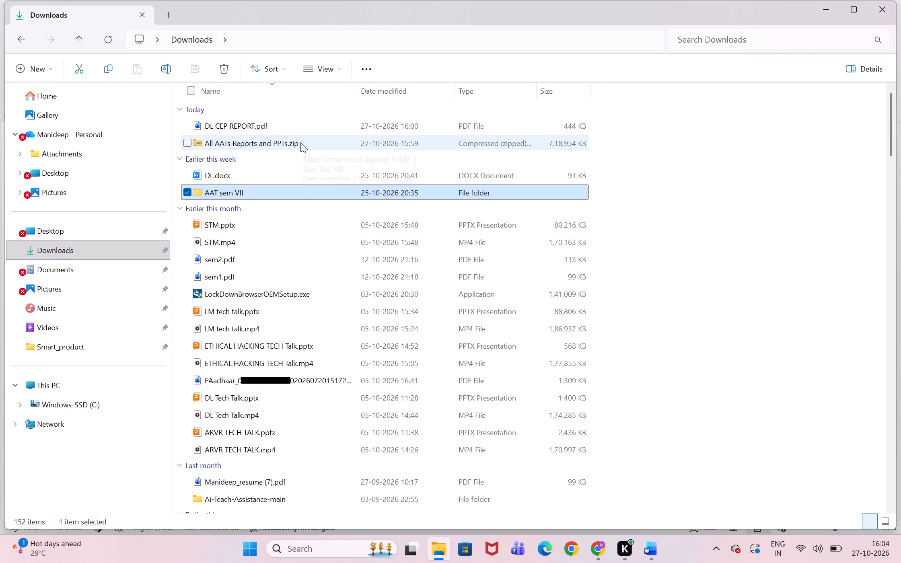
double_click(279, 139)
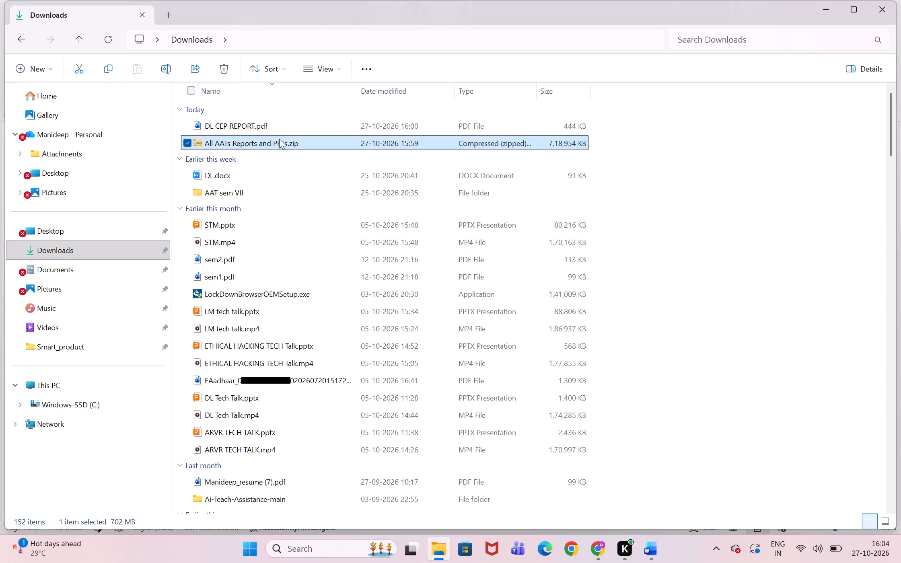
double_click(284, 111)
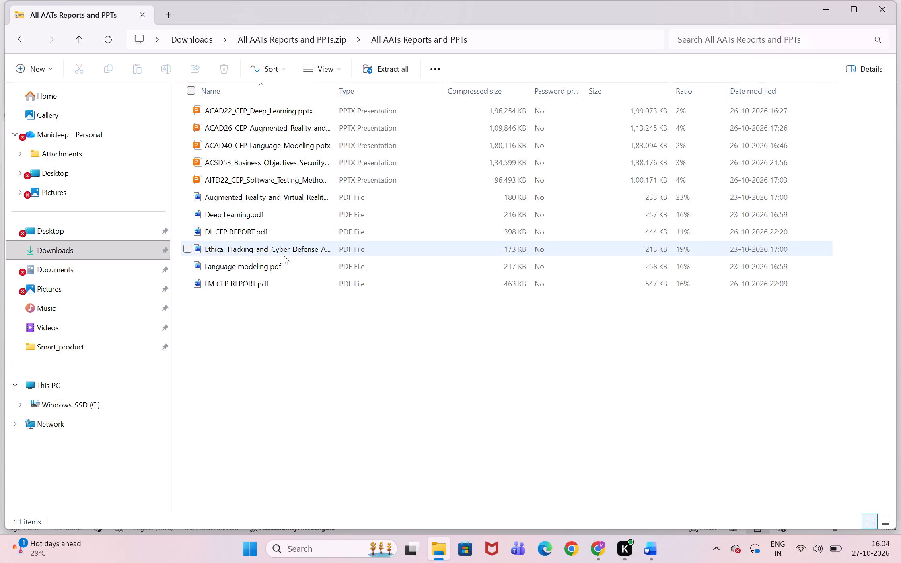
Open Deep Learning.pdf from the archive, look through its case study, close it, and review the case study in DL.docx again.
double_click(274, 214)
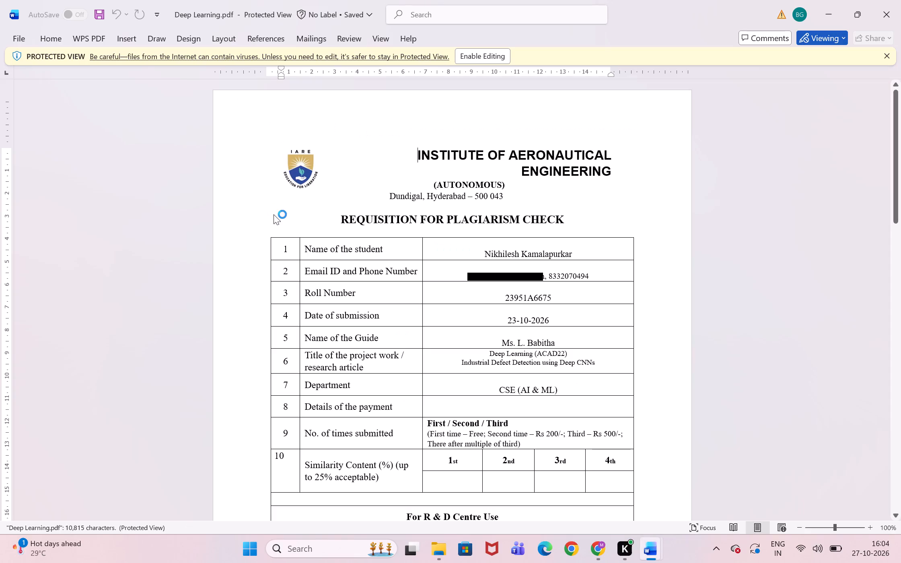
scroll(274, 214, "down", 9)
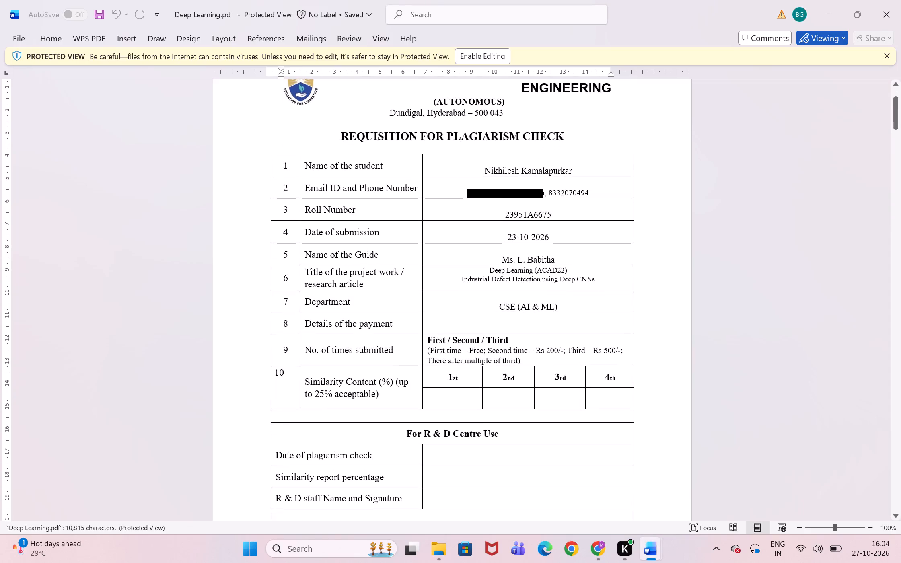
scroll(274, 214, "down", 5)
scroll(290, 347, "down", 5)
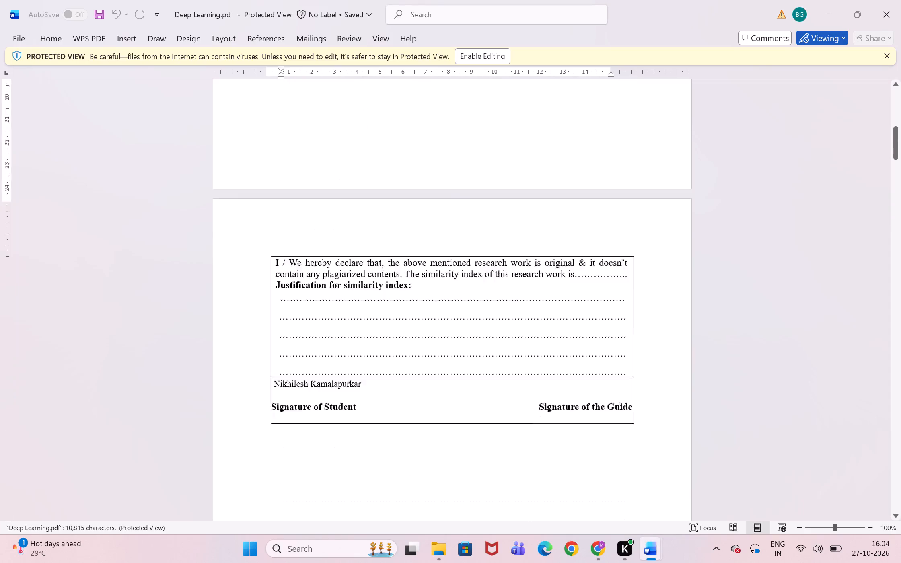
scroll(290, 347, "down", 6)
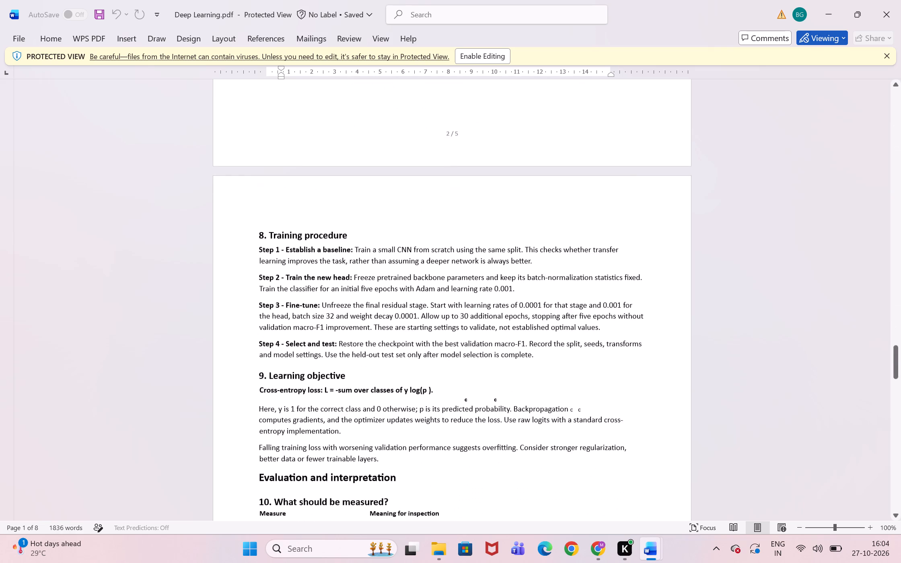
scroll(290, 347, "down", 5)
left_click(889, 0)
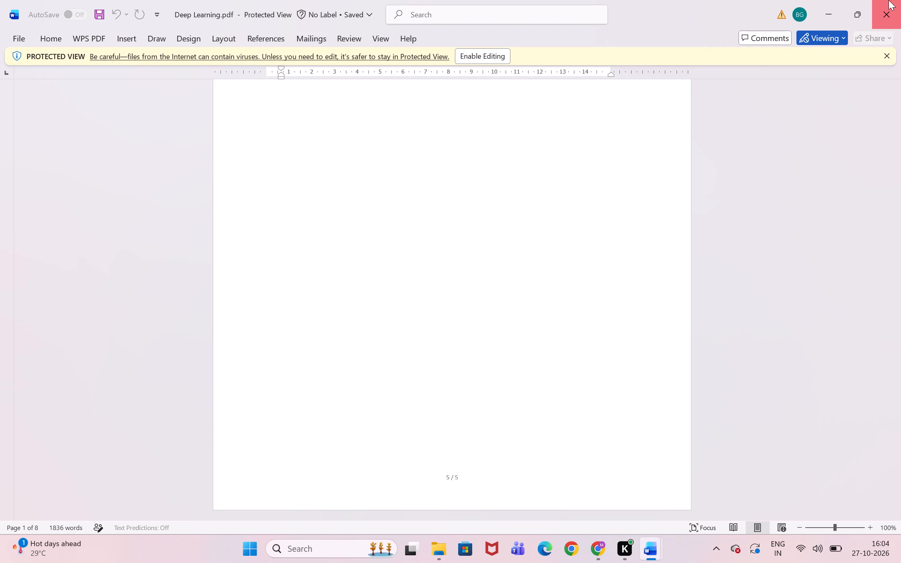
scroll(539, 255, "up", 2)
scroll(539, 255, "down", 3)
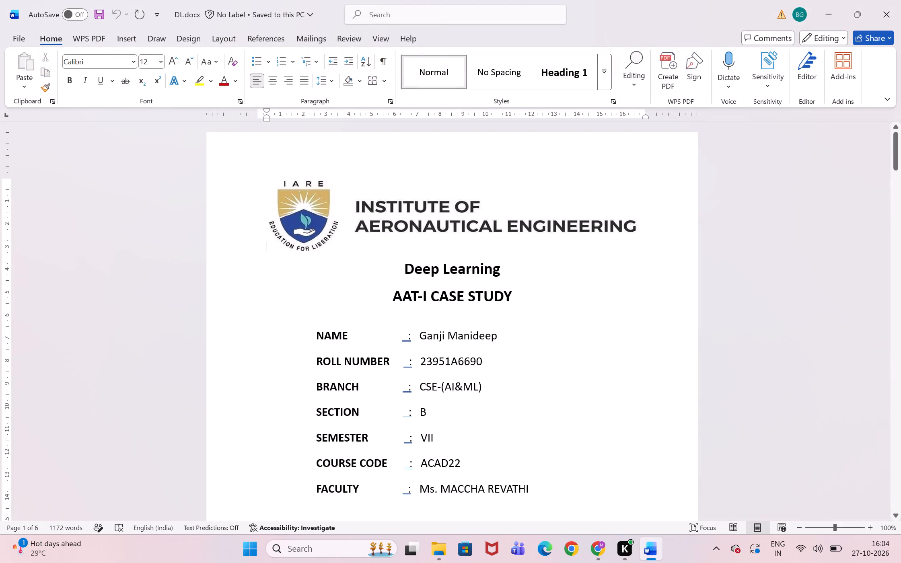
scroll(539, 255, "down", 2)
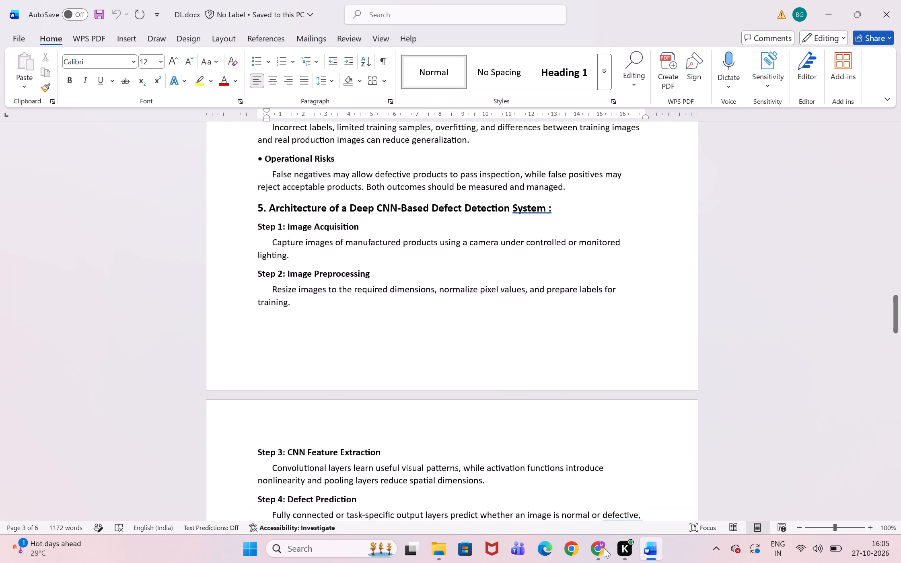
Switch to Chrome, search for "word to pdf" in a new tab, and open the iLovePDF Word to PDF converter.
left_click(603, 561)
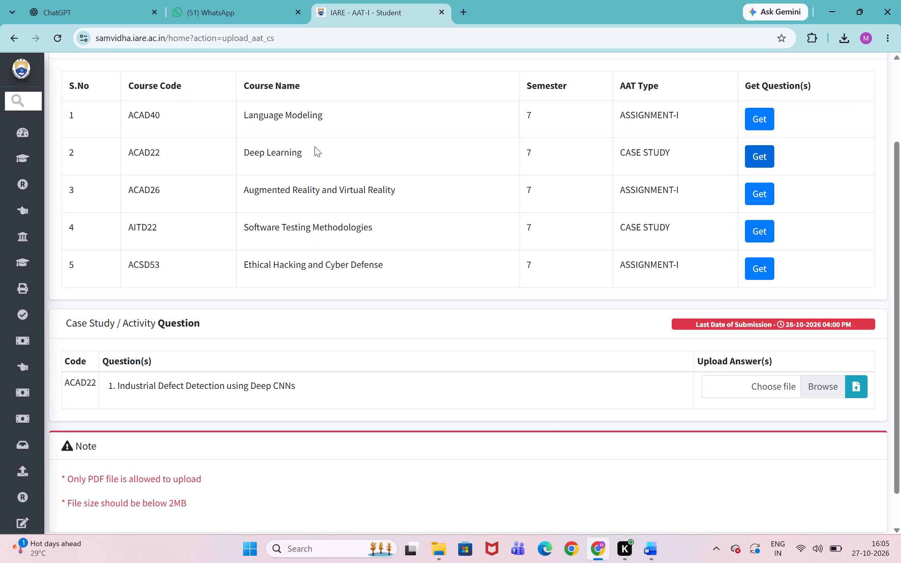
left_click(465, 2)
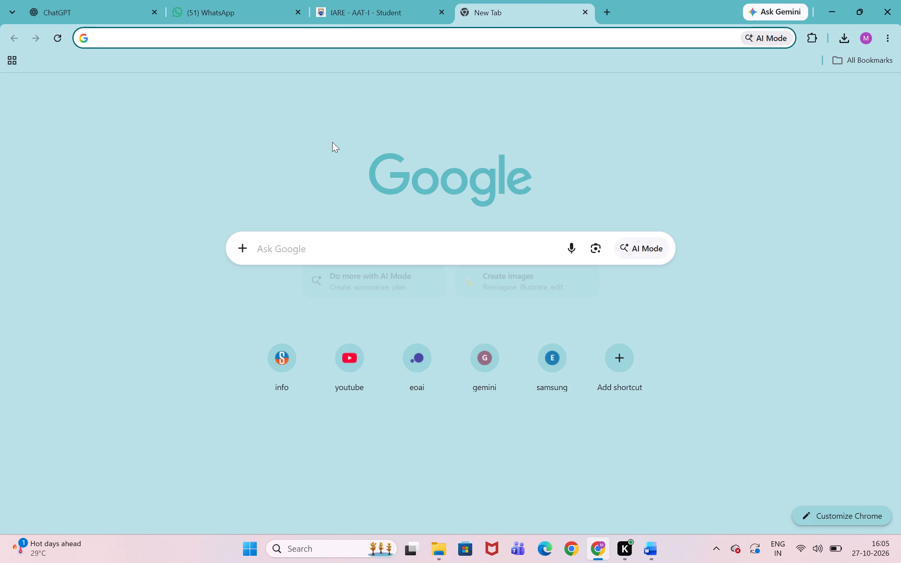
type("word to")
key("space")
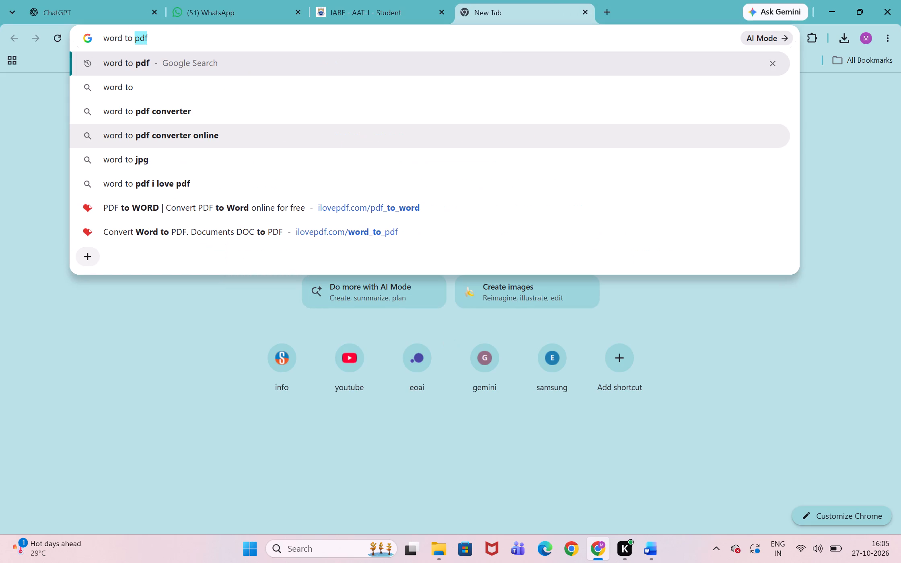
key("Return")
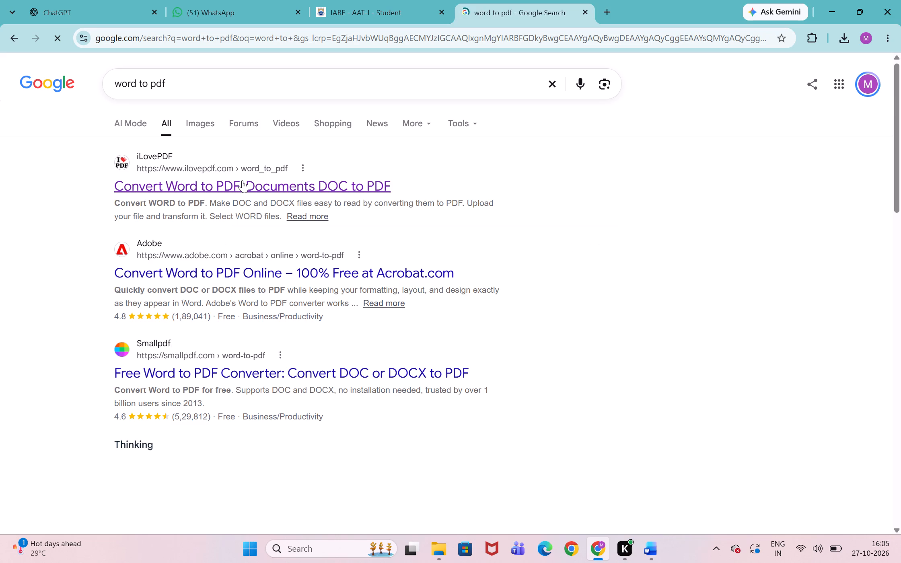
left_click(242, 181)
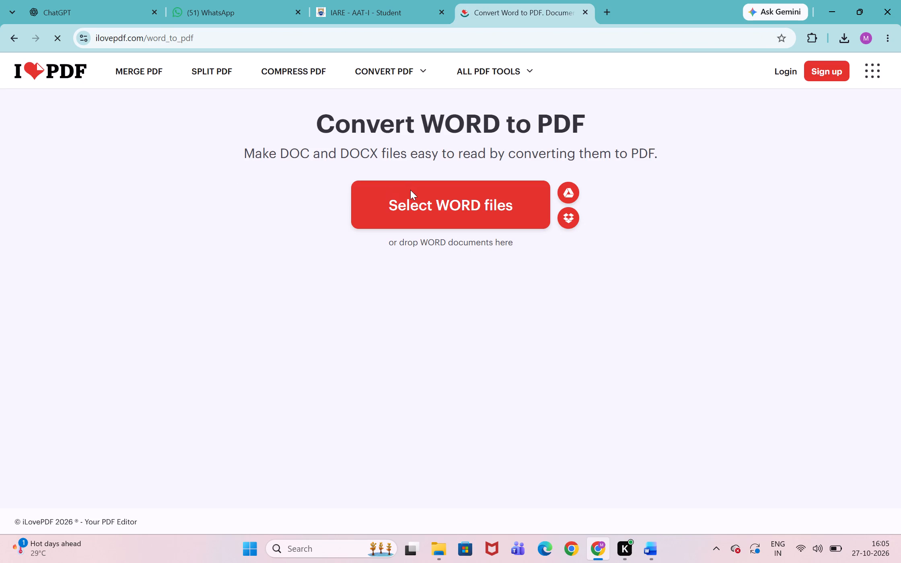
Add DL.docx from the AAT1 folder inside AAT sem VII in Downloads to the converter.
left_click(410, 190)
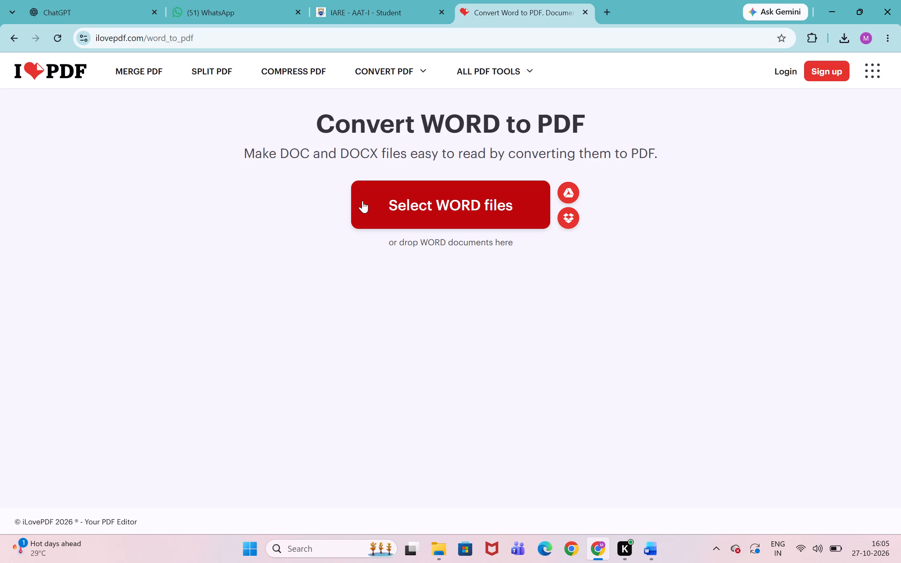
left_click(363, 201)
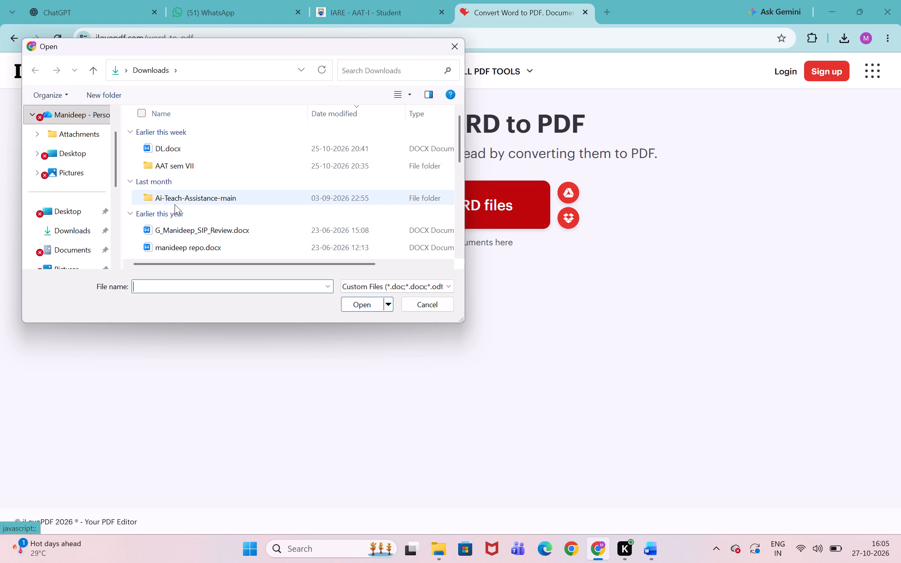
double_click(209, 164)
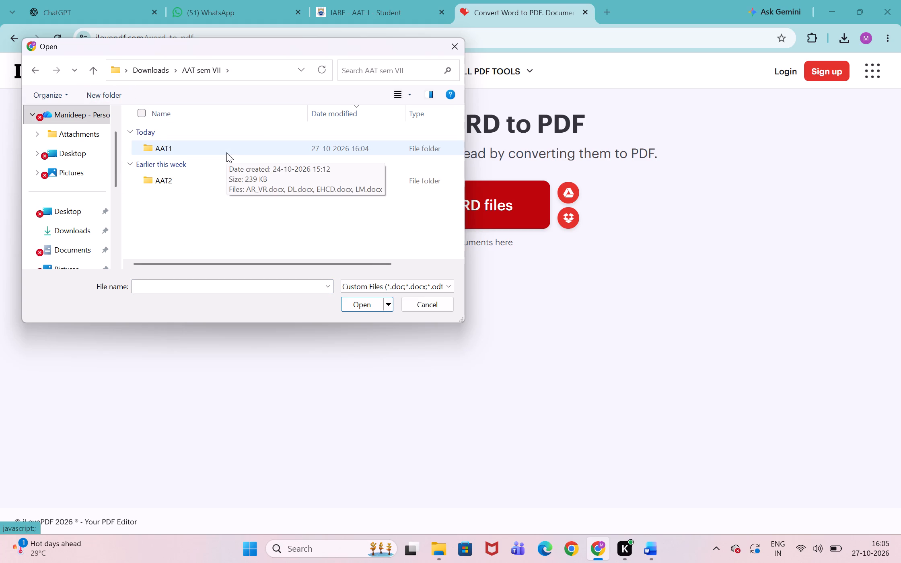
double_click(226, 152)
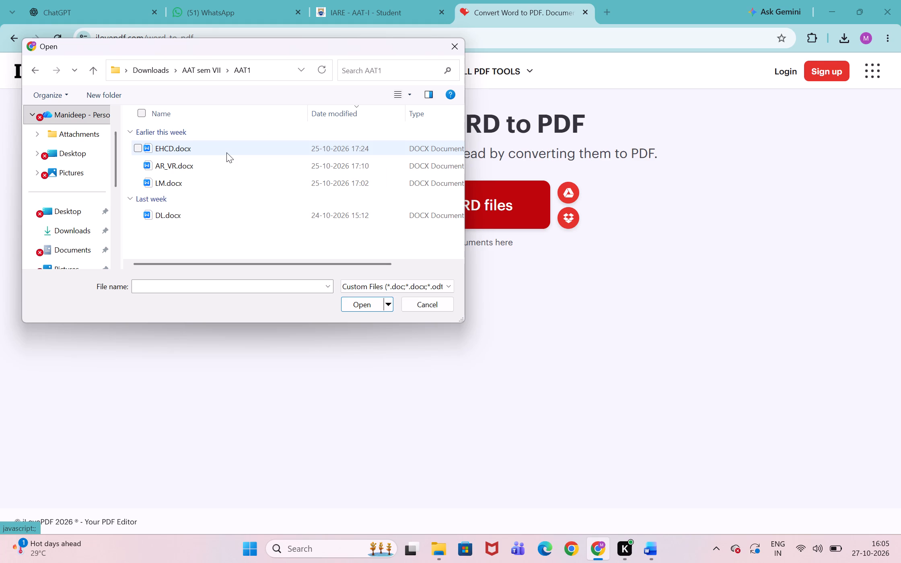
left_click(213, 220)
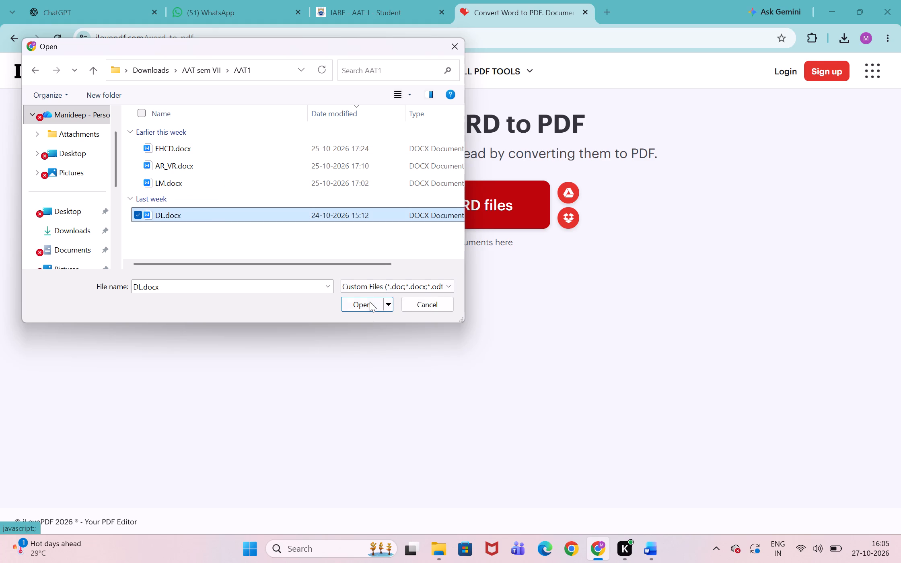
left_click(369, 302)
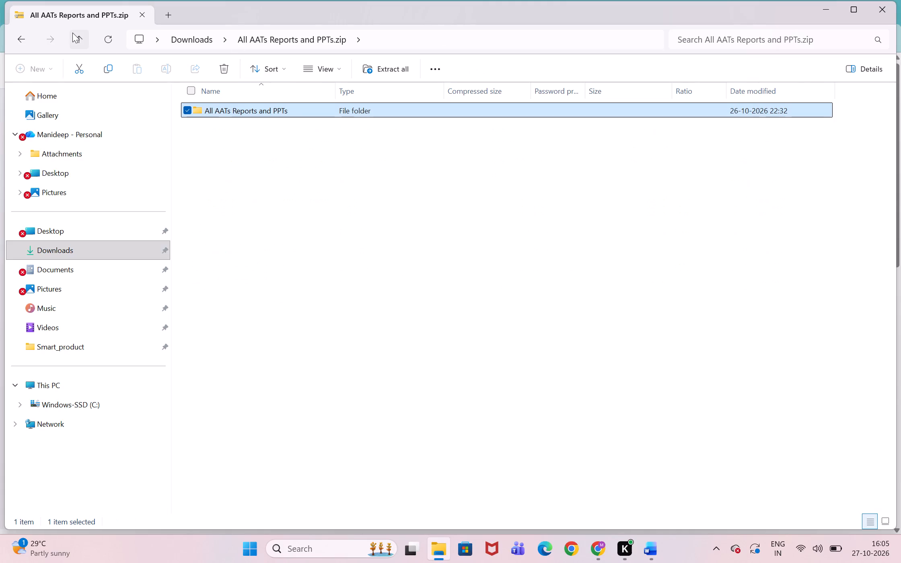
left_click(72, 33)
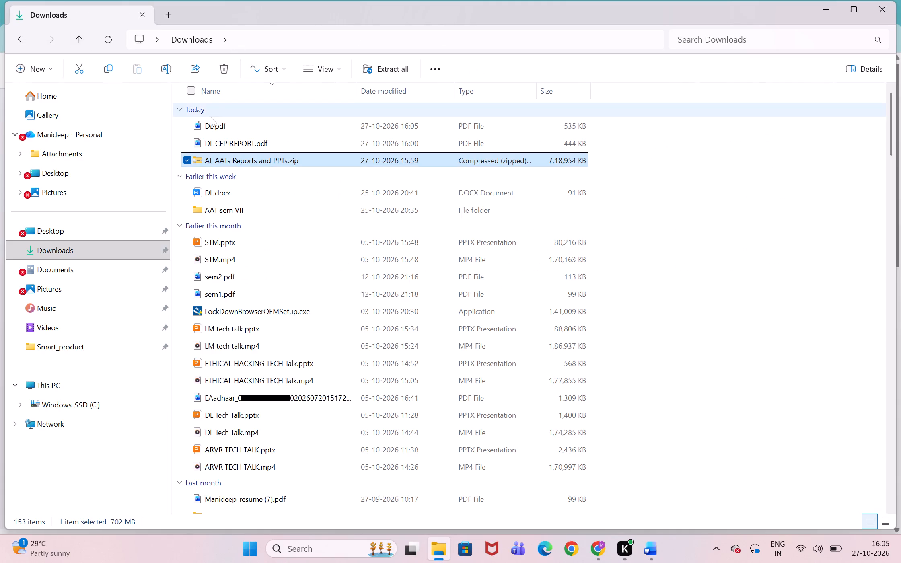
left_click_drag(202, 125, 236, 195)
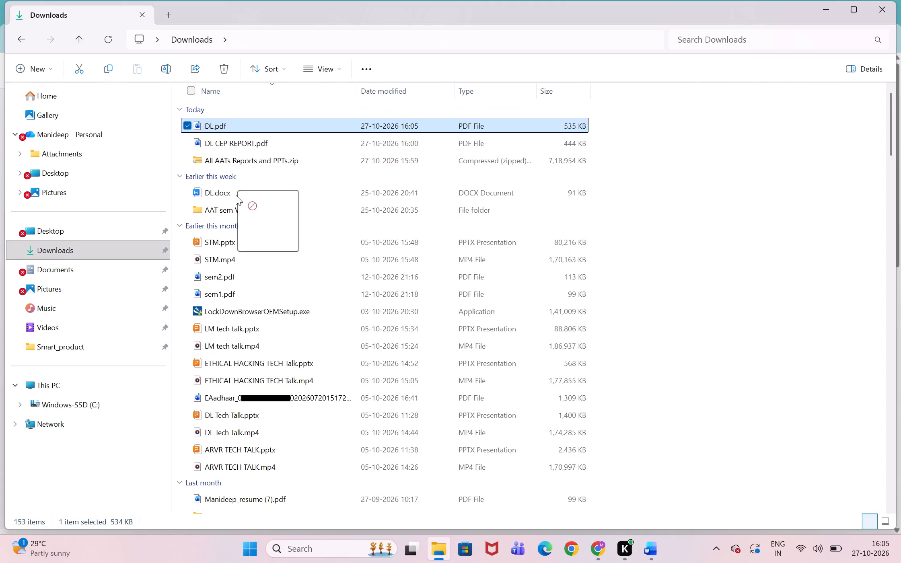
left_click_drag(236, 195, 226, 208)
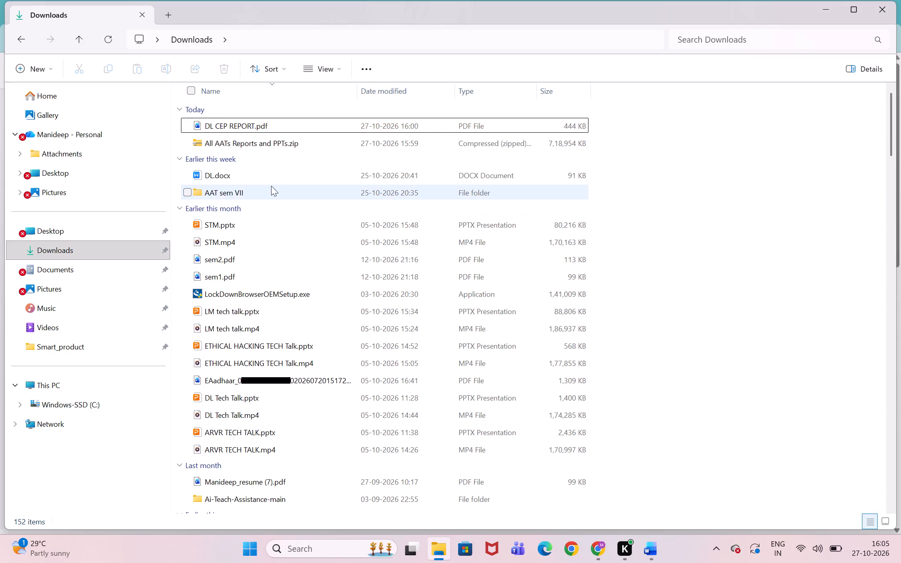
double_click(268, 190)
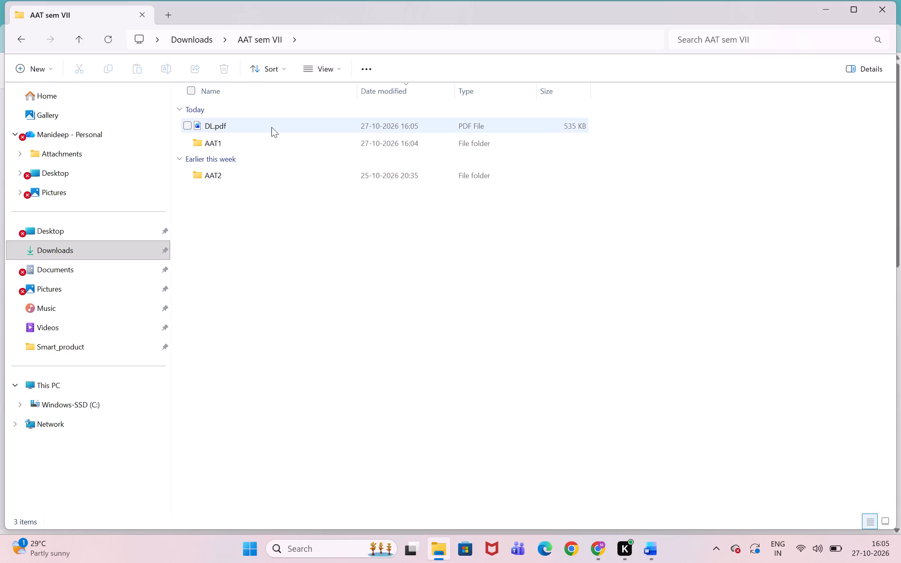
left_click_drag(271, 126, 282, 125)
left_click_drag(282, 125, 282, 142)
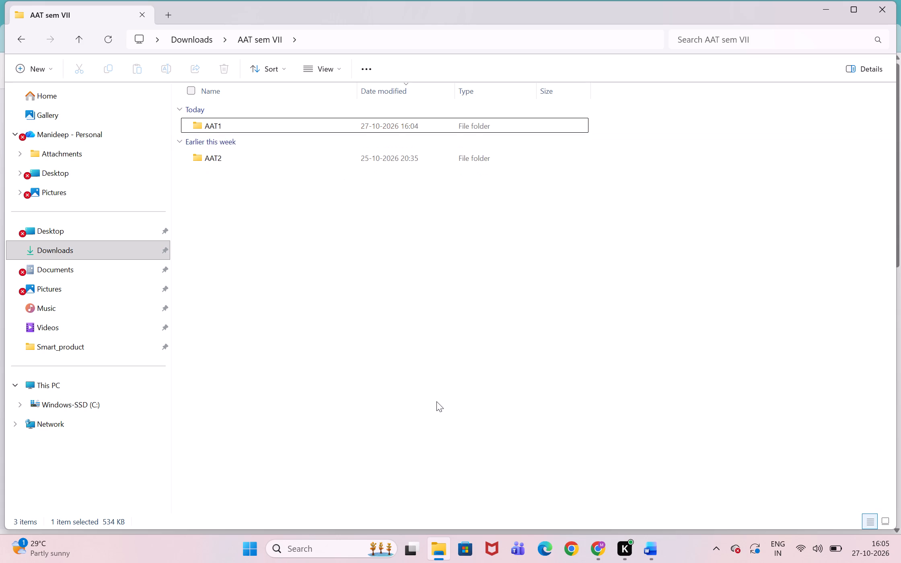
Switch to Chrome, close the iLovePDF page, and upload DL.pdf from AAT1 as the ACAD22 Deep Learning case study answer on the AAT-I portal.
left_click(599, 560)
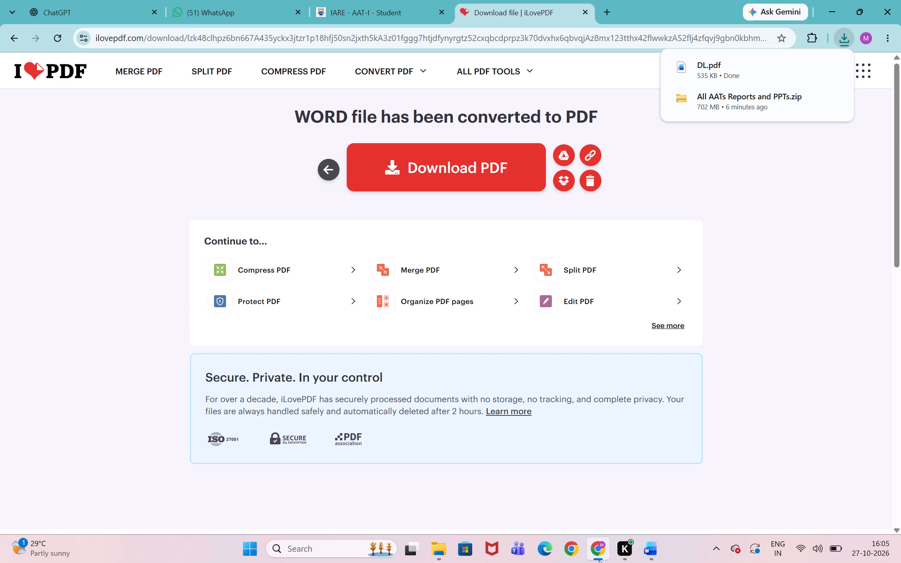
left_click(588, 15)
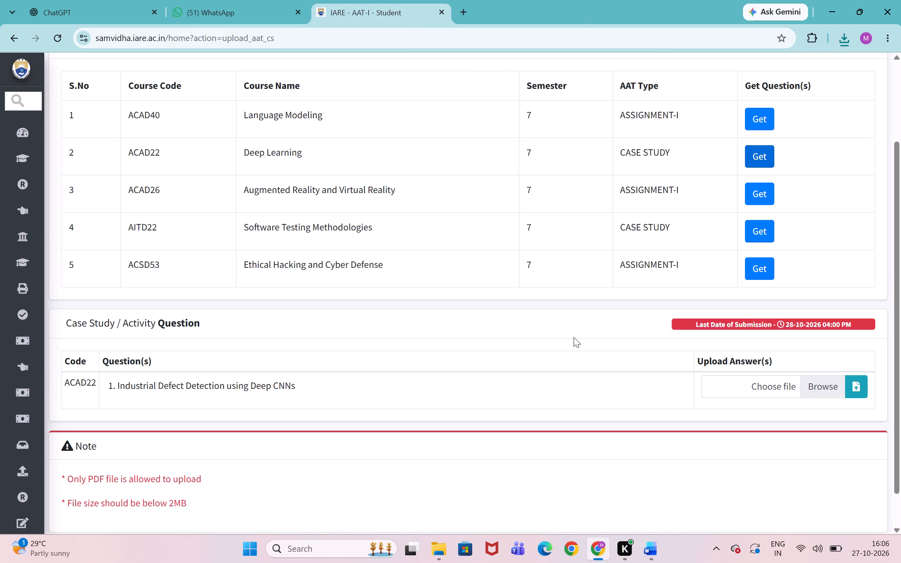
left_click(831, 383)
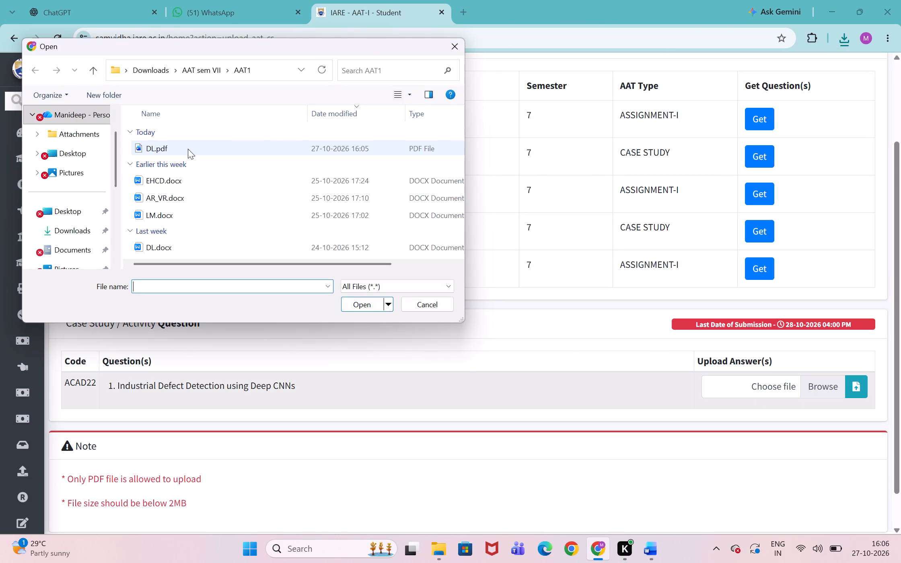
left_click(188, 149)
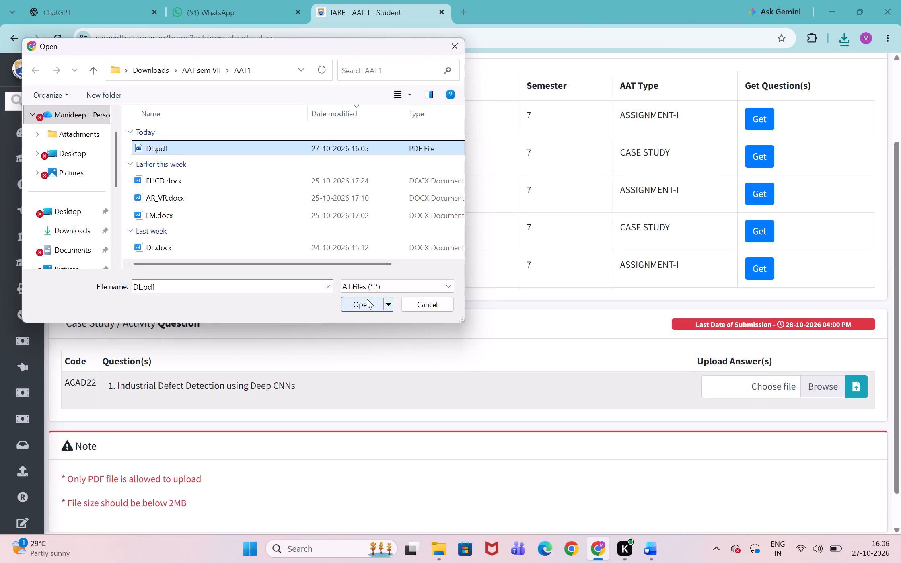
left_click(367, 299)
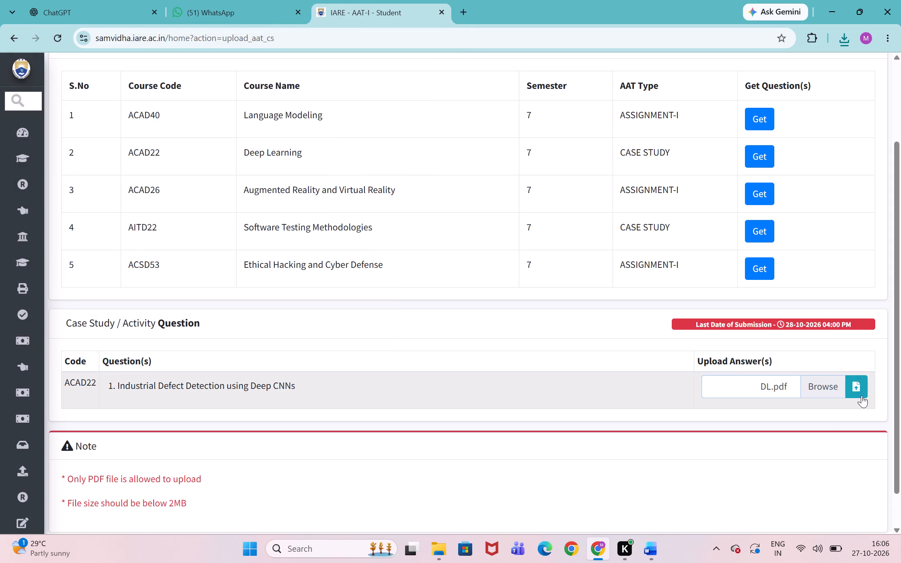
left_click(861, 394)
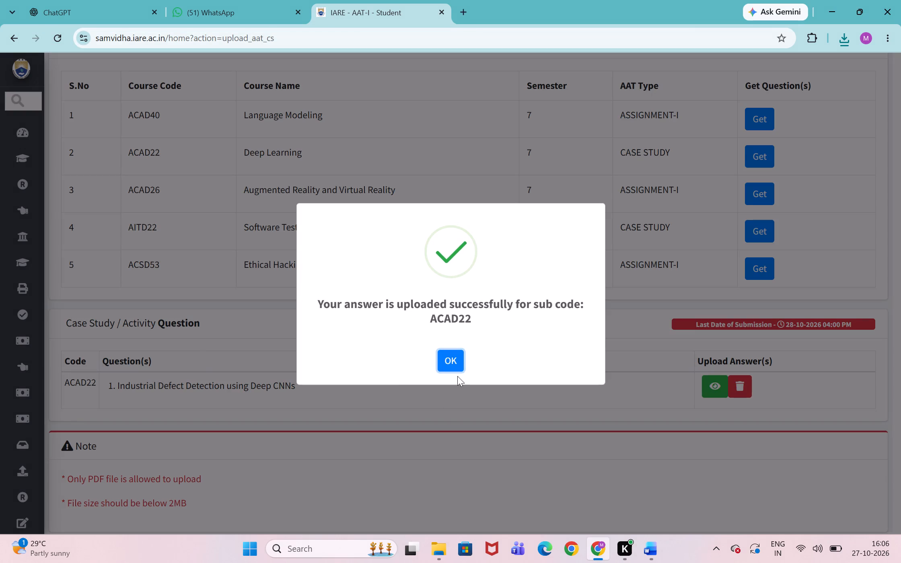
left_click(466, 361)
left_click(447, 361)
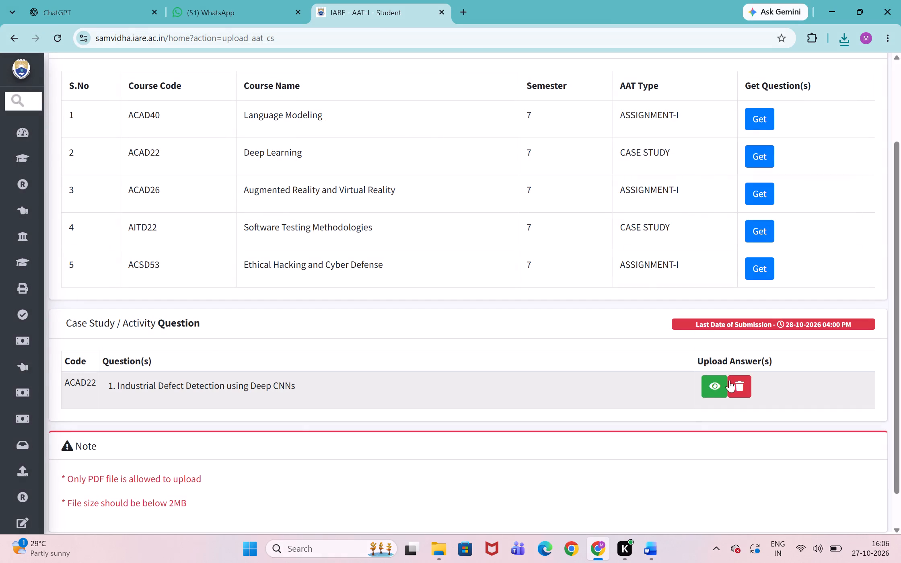
View the uploaded ACAD22 answer, look through the PDF's pages to its end, and close it.
left_click(722, 382)
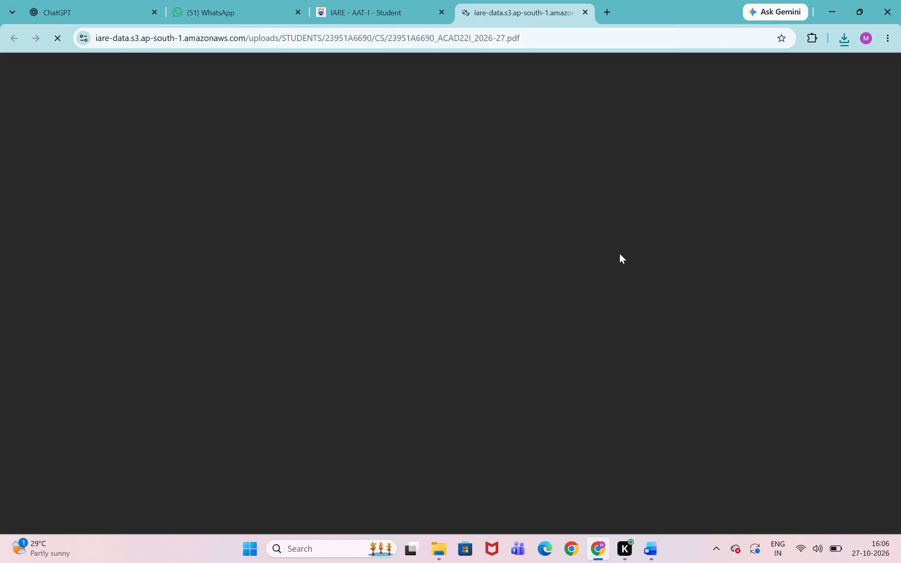
scroll(619, 253, "down", 2)
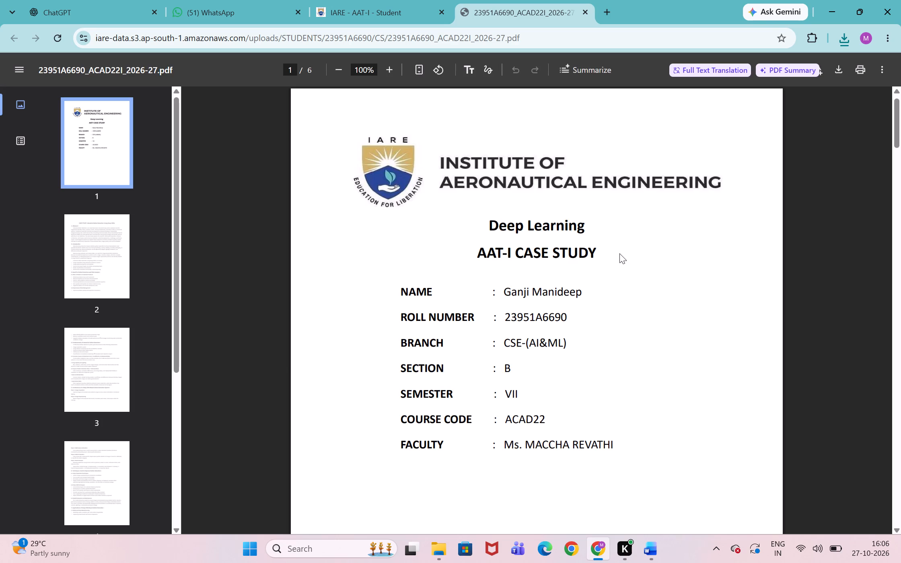
scroll(619, 253, "down", 11)
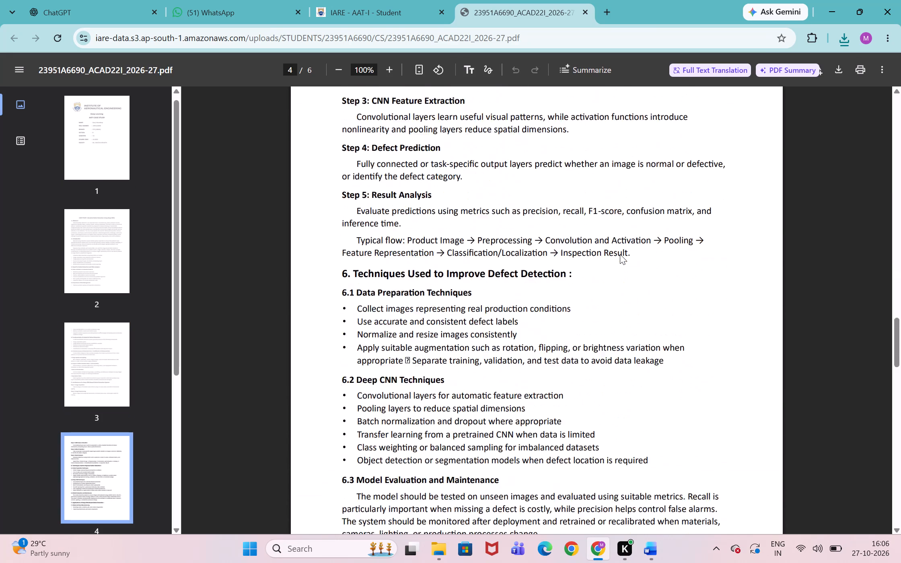
scroll(620, 254, "down", 10)
scroll(620, 254, "up", 1)
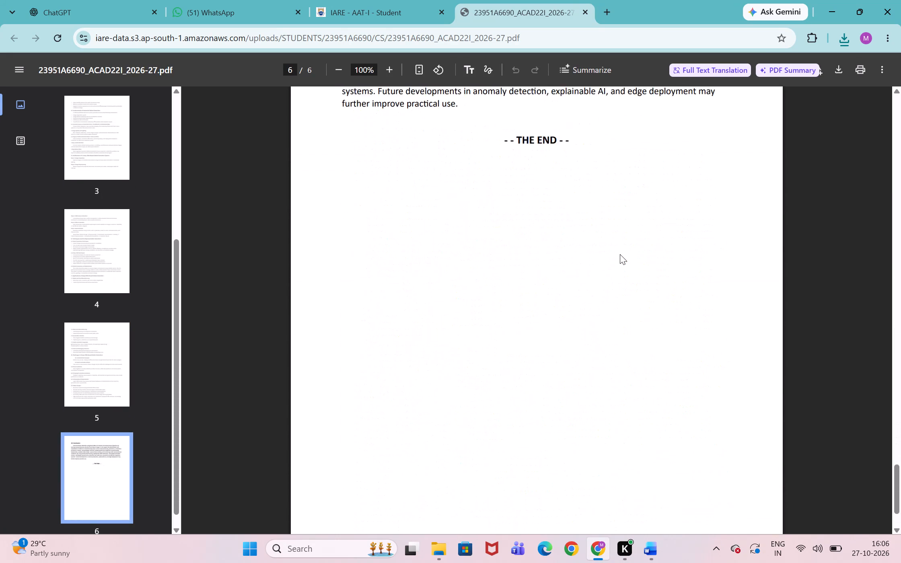
scroll(620, 254, "up", 3)
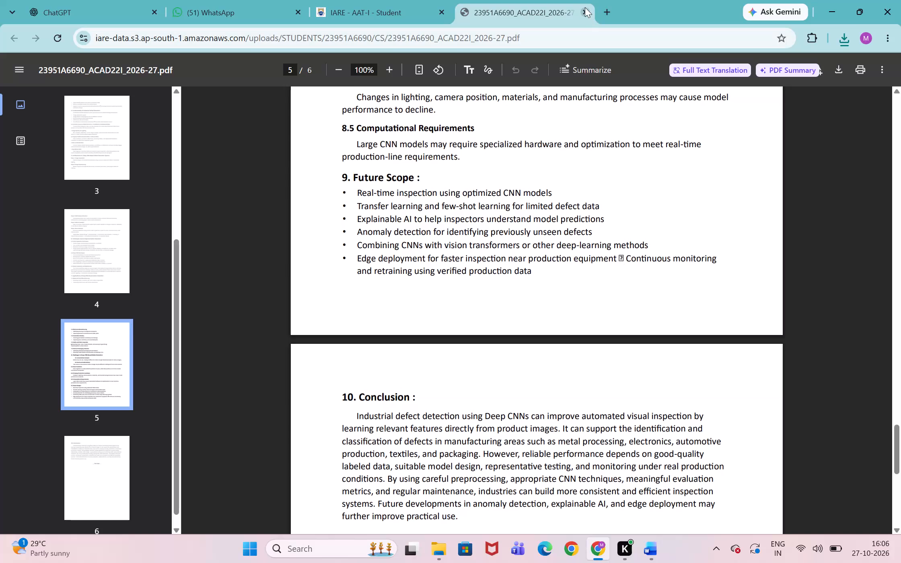
left_click(585, 7)
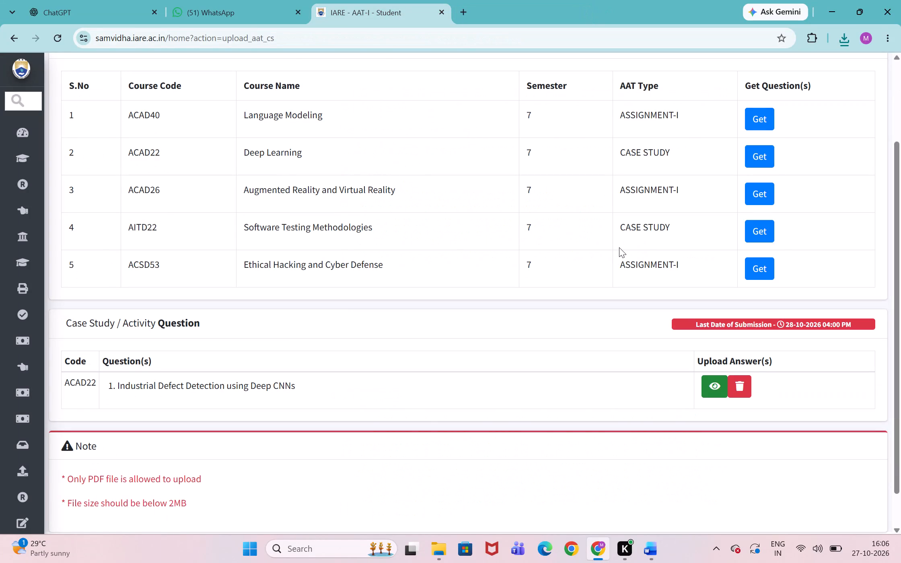
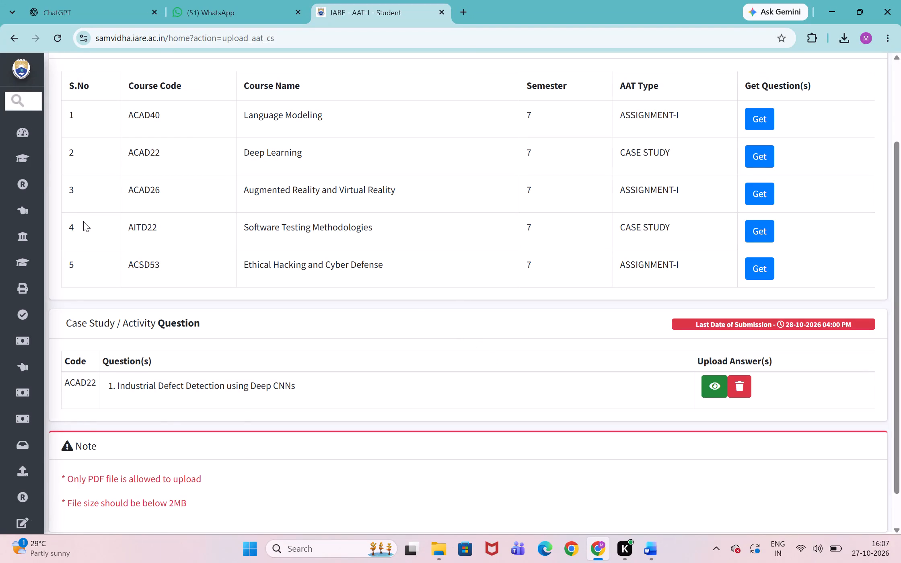
Expand the portal's Uploads section to reach the AAT submission pages.
left_click(109, 165)
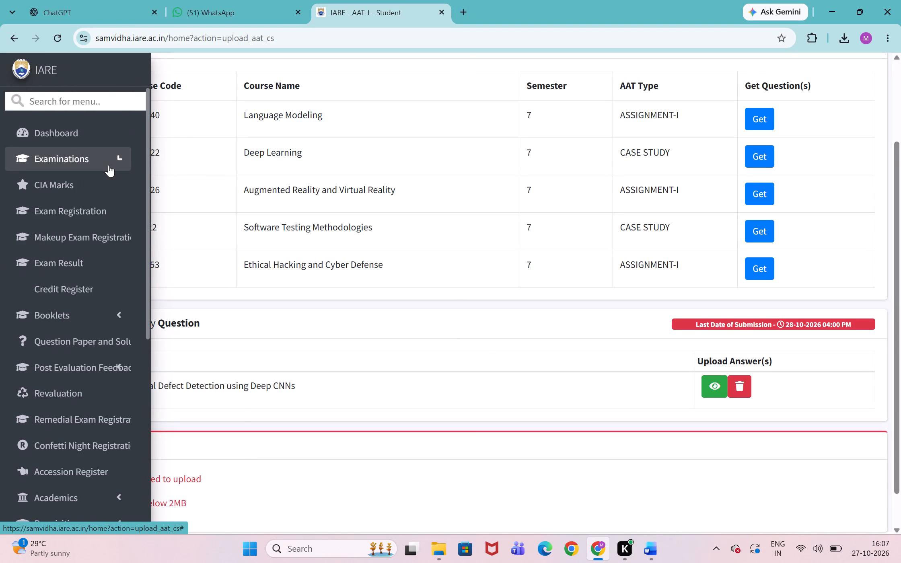
scroll(94, 200, "down", 5)
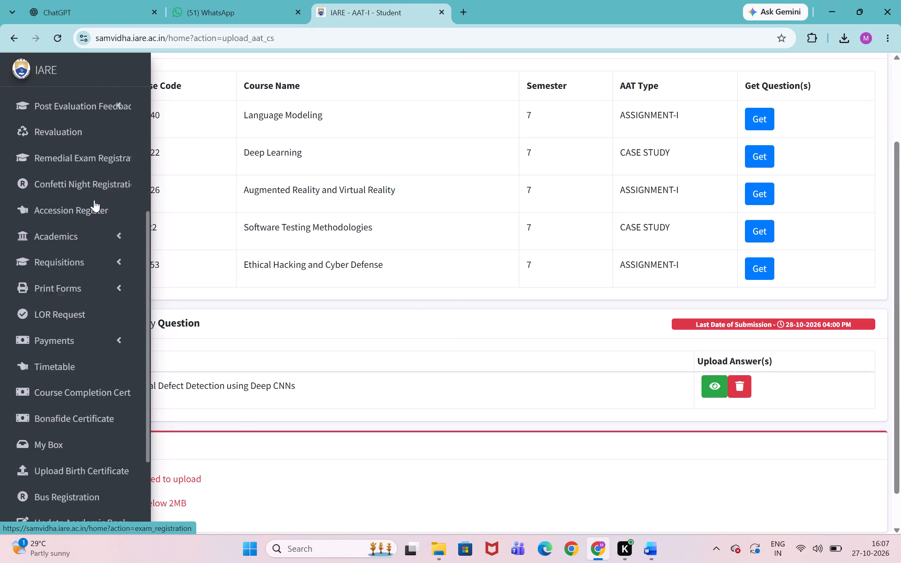
left_click(101, 459)
scroll(101, 459, "down", 4)
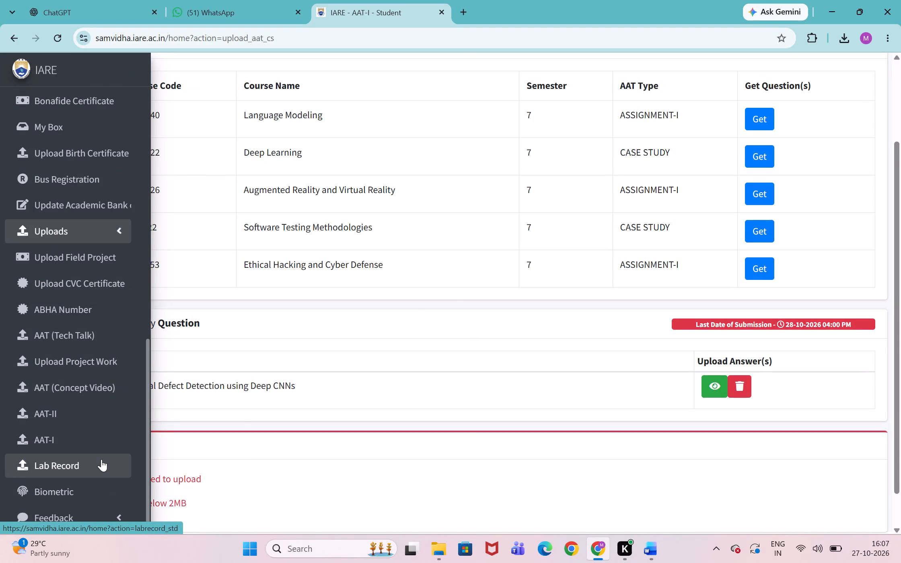
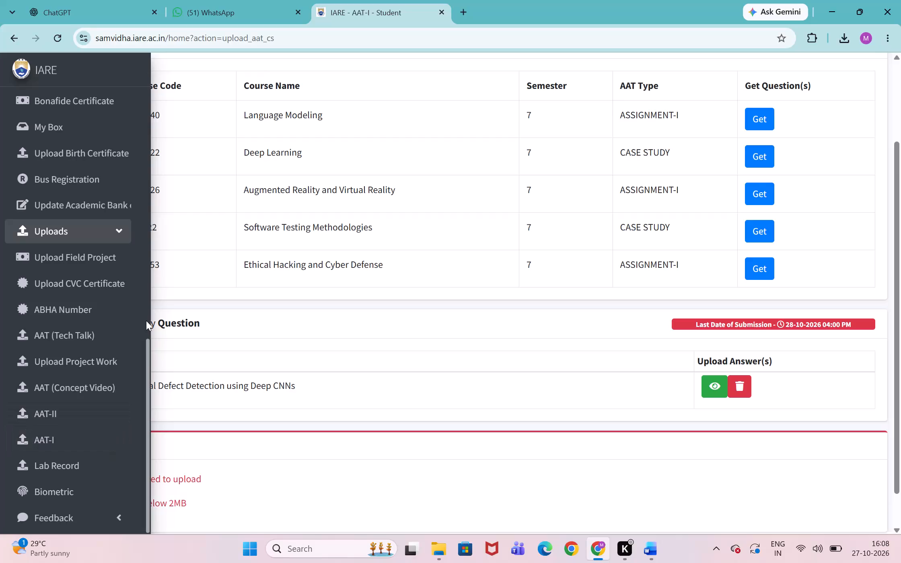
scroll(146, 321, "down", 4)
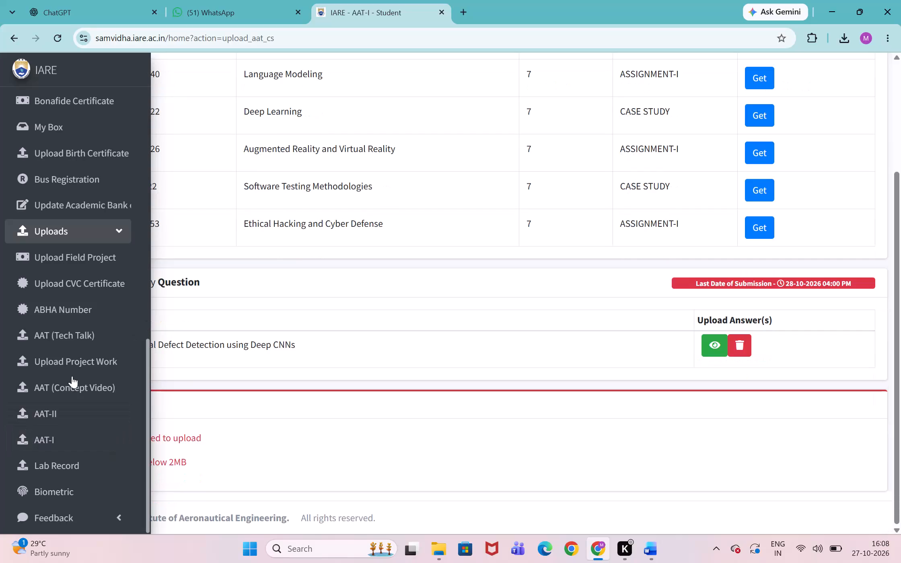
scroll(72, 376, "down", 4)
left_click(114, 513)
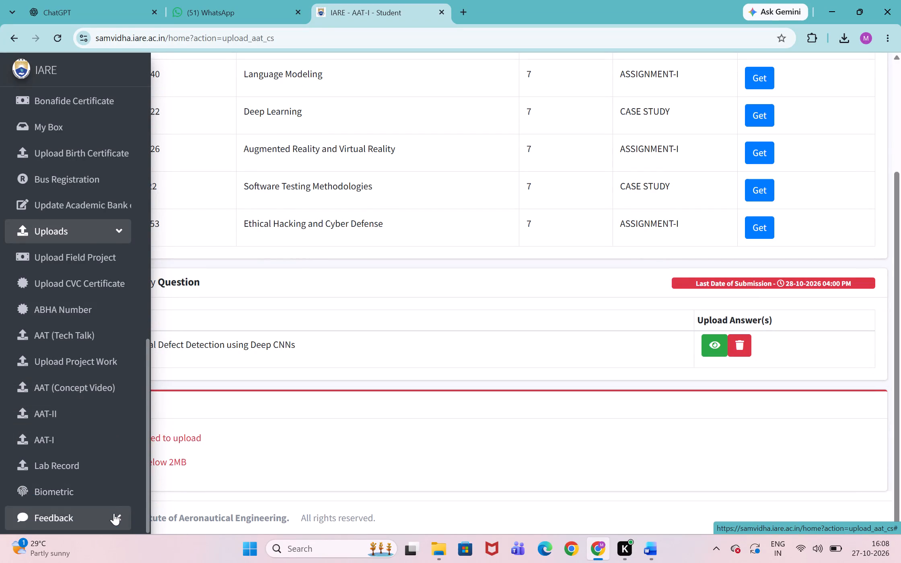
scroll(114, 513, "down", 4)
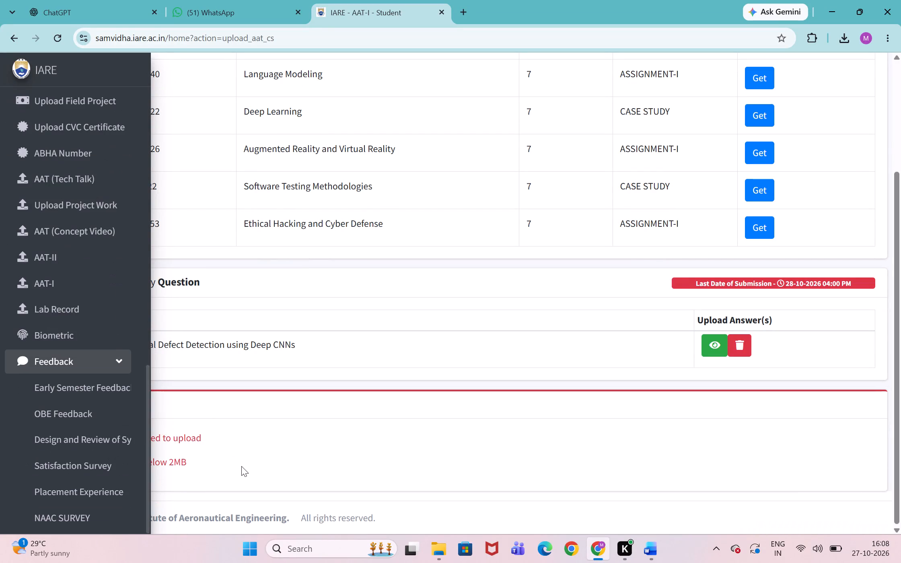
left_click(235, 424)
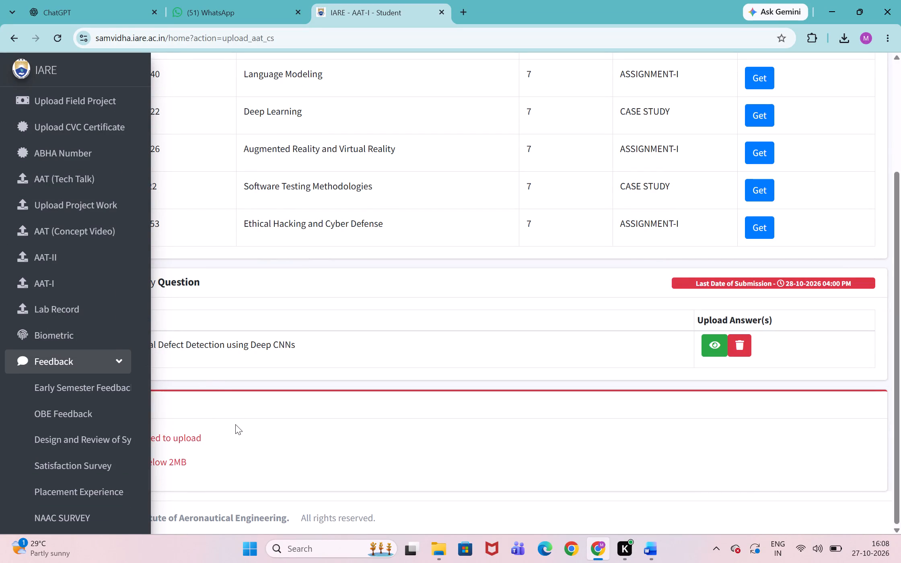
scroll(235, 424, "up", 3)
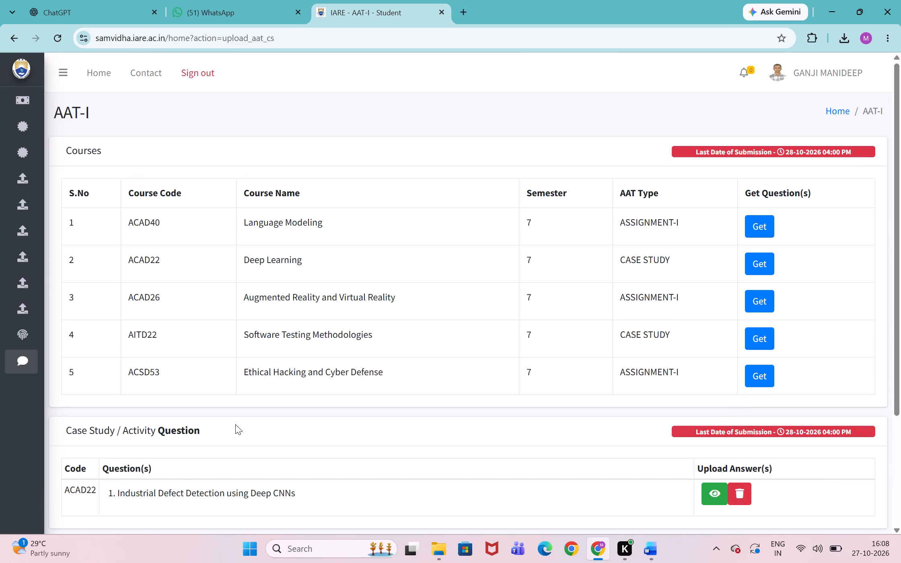
Check the AAT-I questions for Software Testing Methodologies, Ethical Hacking and Cyber Defense, and Augmented Reality and Virtual Reality.
scroll(235, 424, "down", 2)
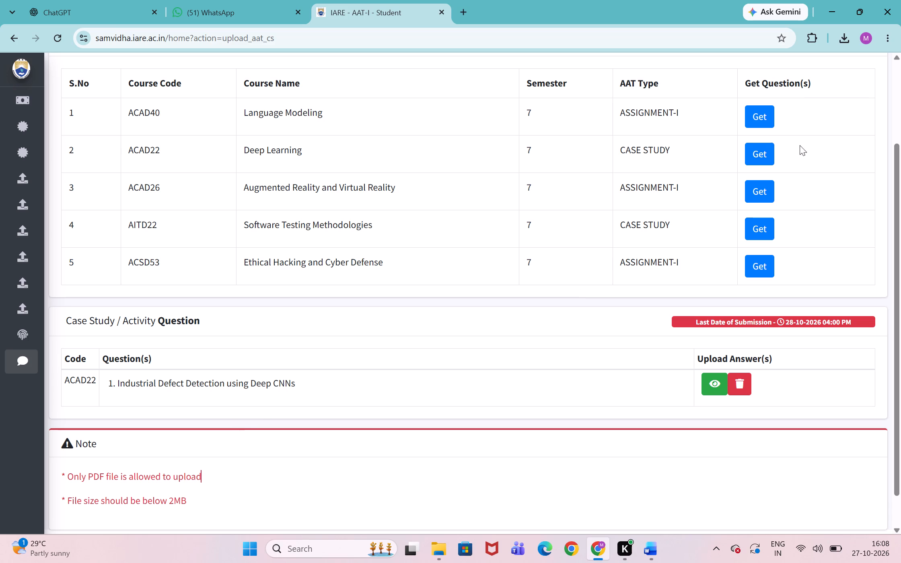
left_click(756, 217)
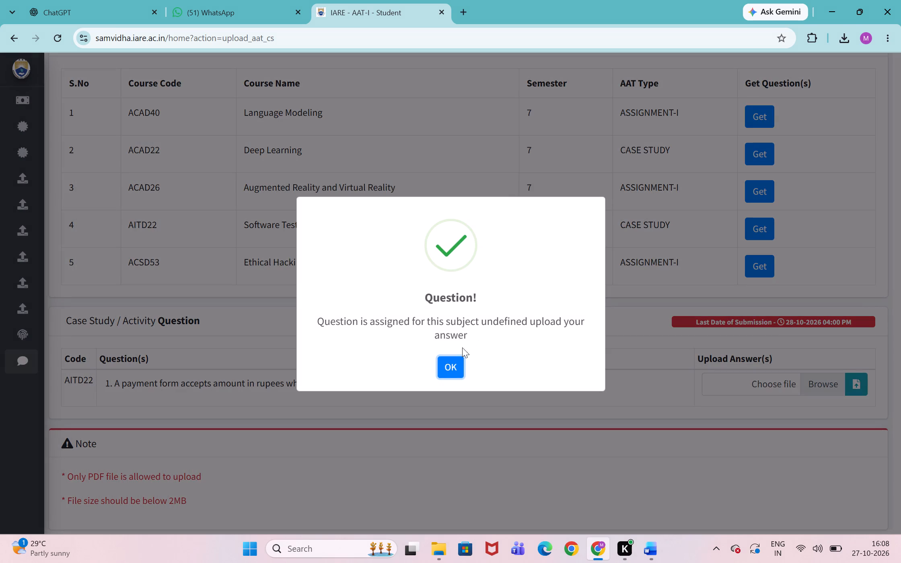
left_click(442, 366)
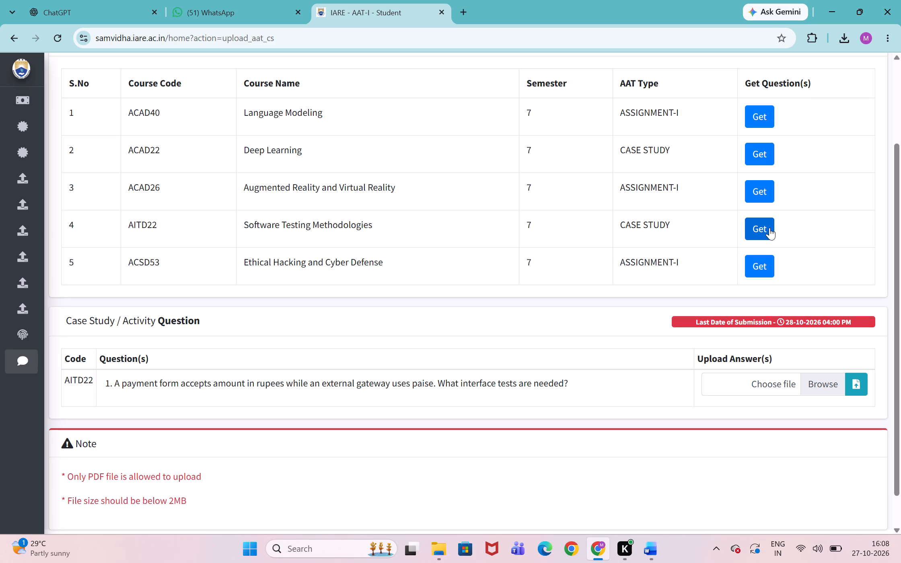
left_click(757, 274)
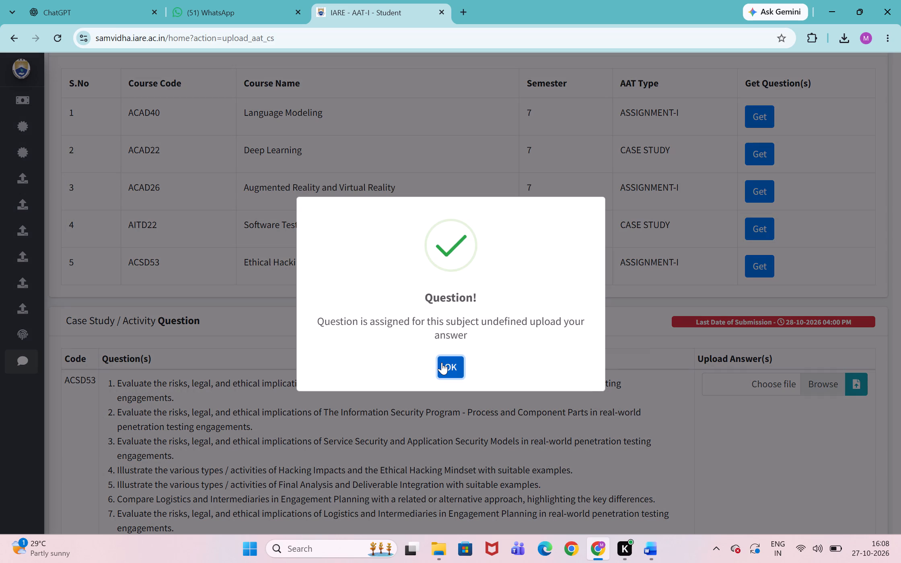
left_click(442, 362)
left_click(748, 186)
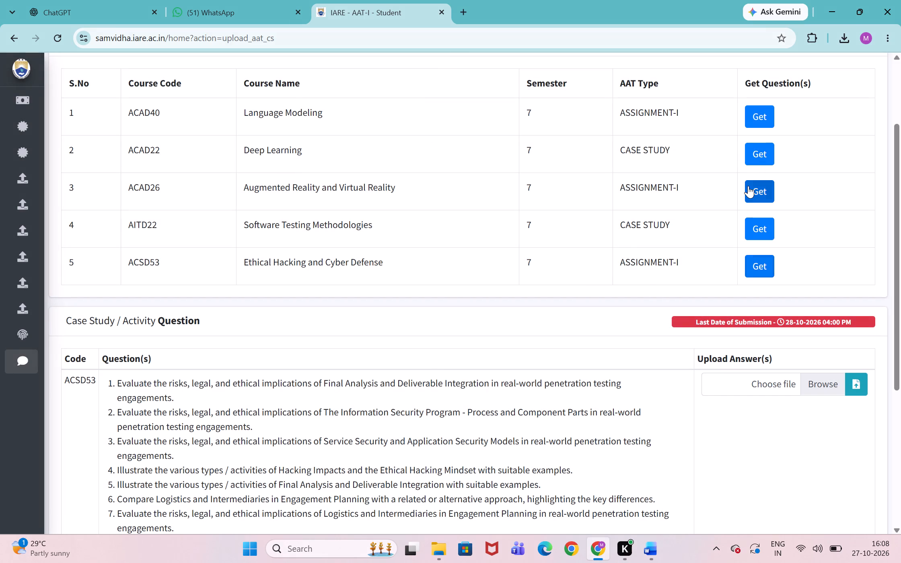
left_click(456, 363)
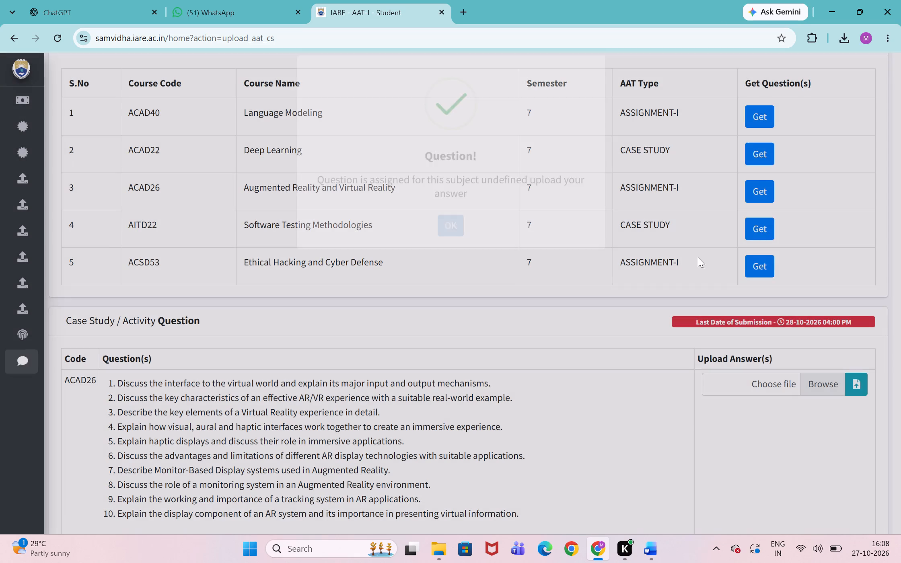
Retrieve the AAT-I case study question for Software Testing Methodologies again and review its answer upload area.
left_click(764, 226)
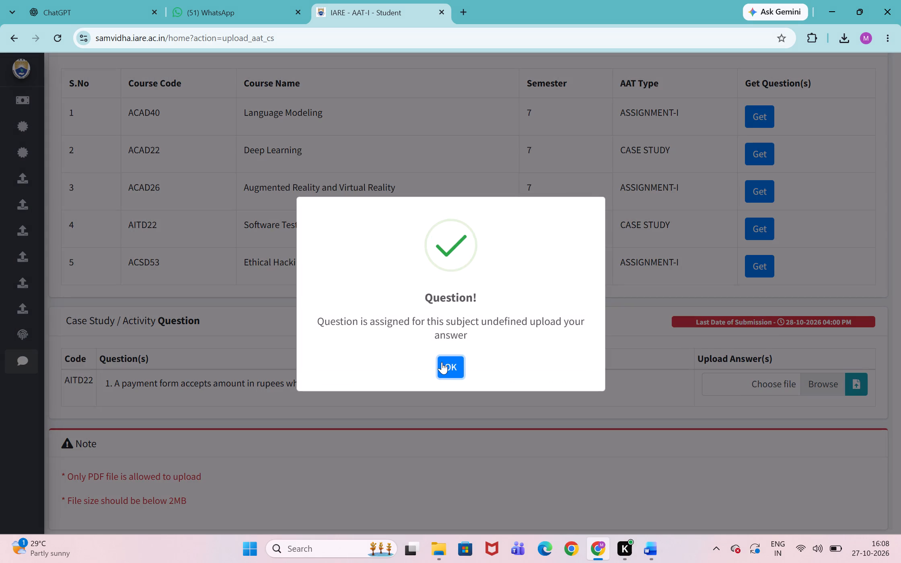
left_click(456, 361)
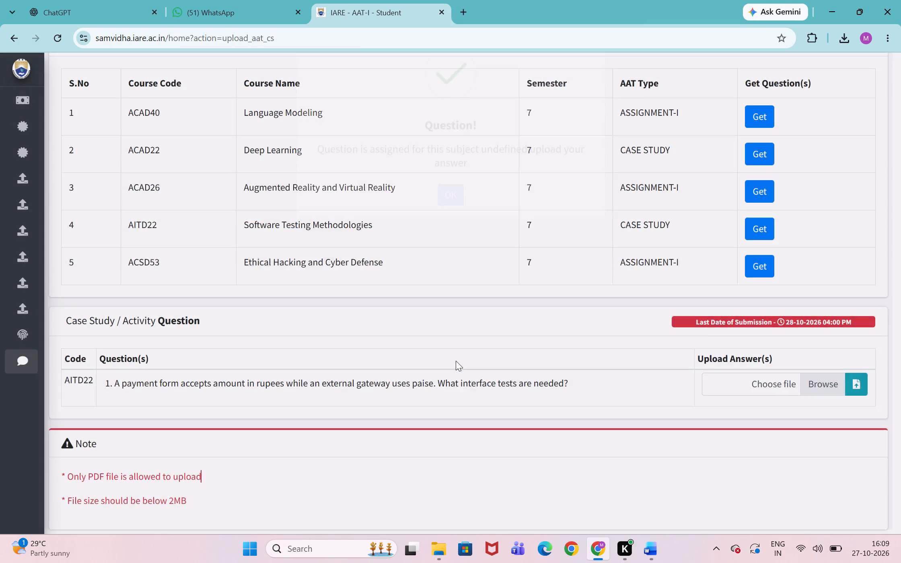
scroll(456, 361, "down", 2)
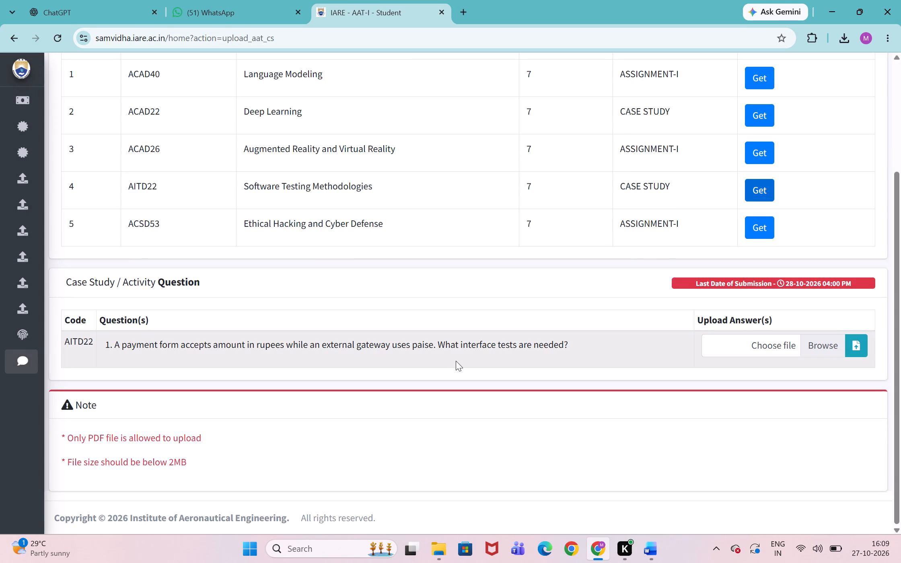
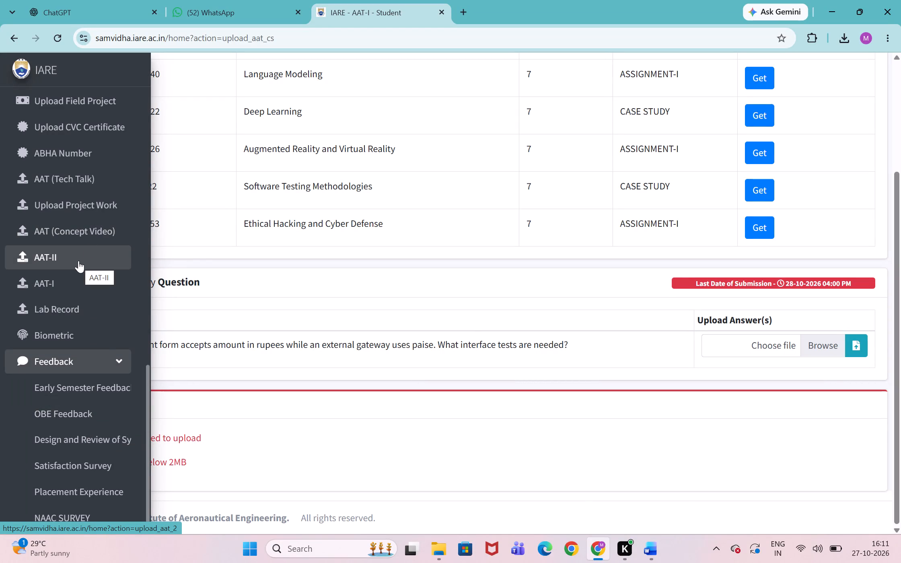
Open the AAT (Concept Video) upload page to view its subjects, questions and URL fields.
left_click(86, 244)
left_click(92, 236)
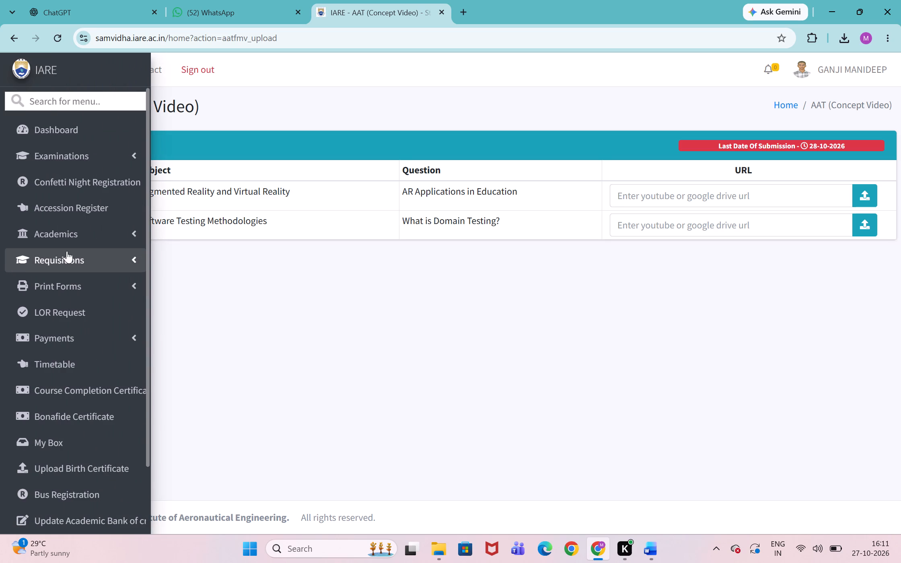
Open the AAT-II upload page to review its course list and AAT types.
scroll(59, 332, "down", 4)
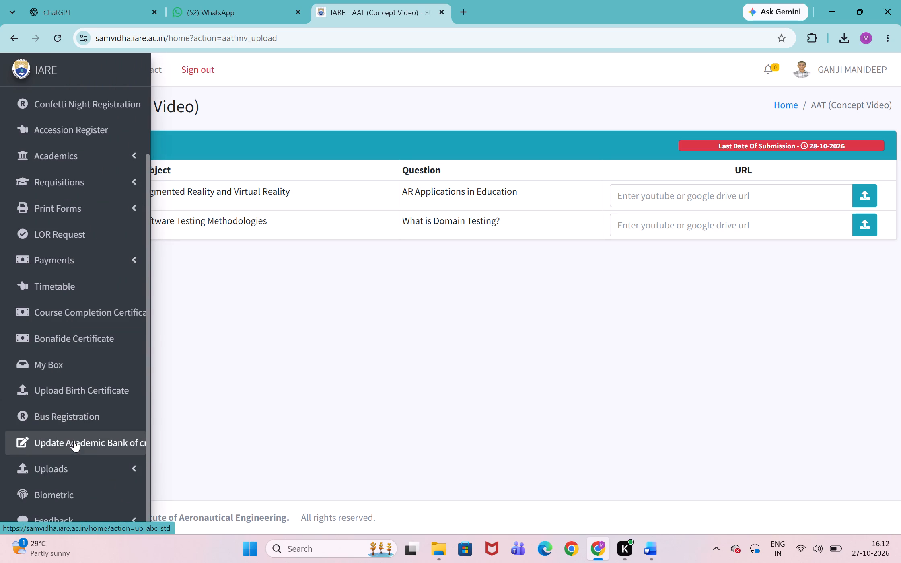
scroll(74, 440, "down", 1)
left_click(63, 468)
scroll(63, 468, "down", 4)
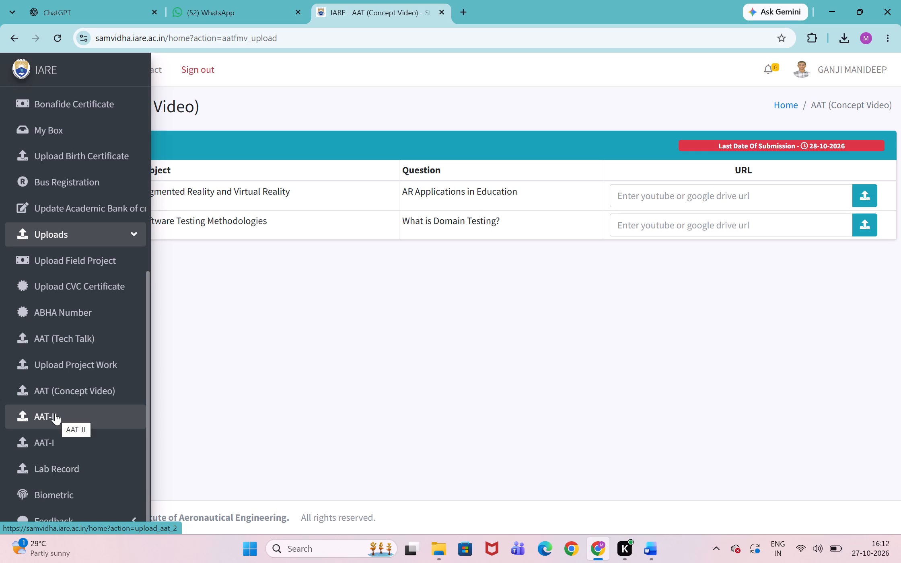
left_click(55, 413)
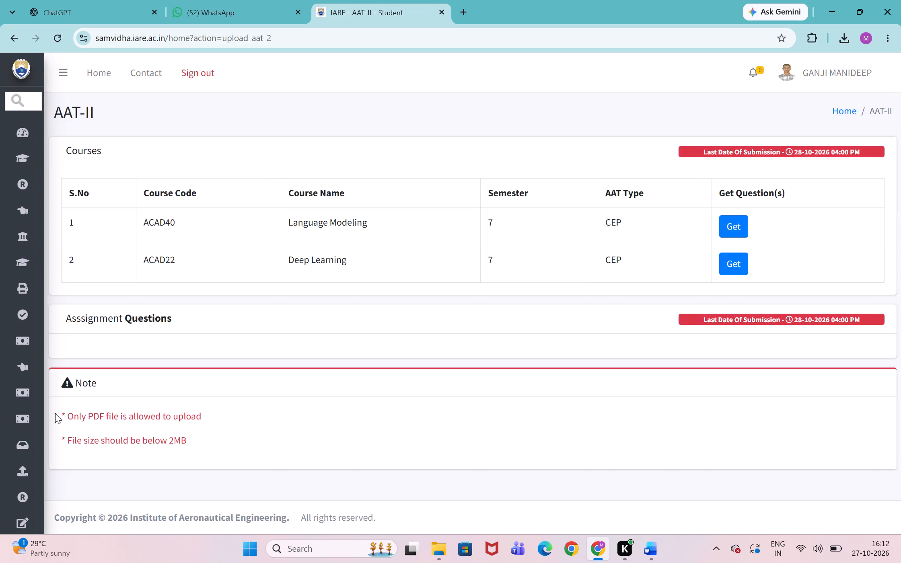
Return to the AAT-I upload page to view its course list.
scroll(0, 410, "down", 4)
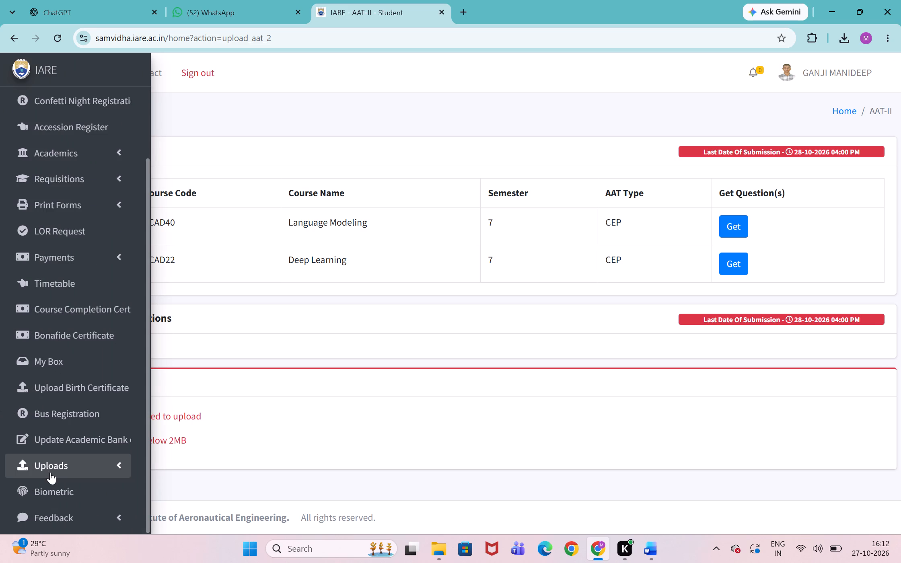
left_click(50, 472)
scroll(50, 472, "down", 5)
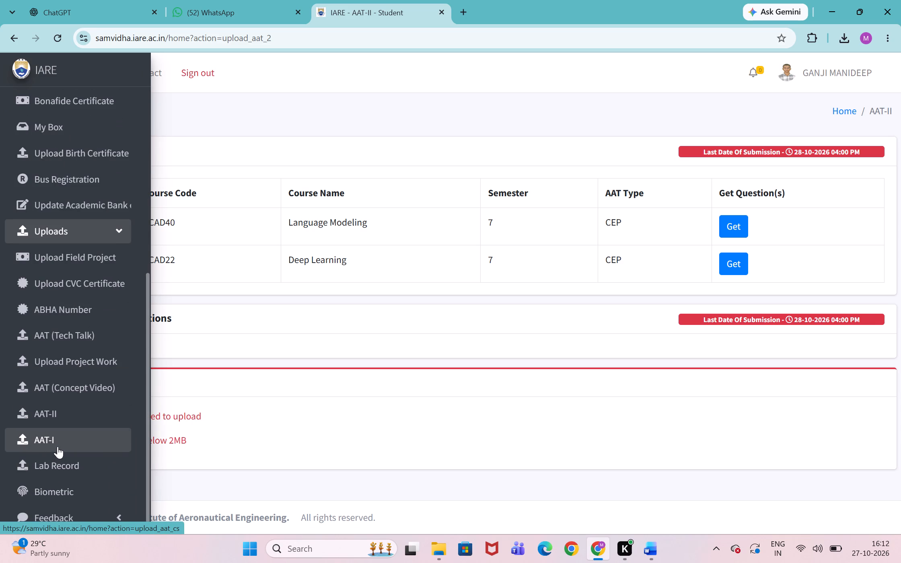
left_click(58, 446)
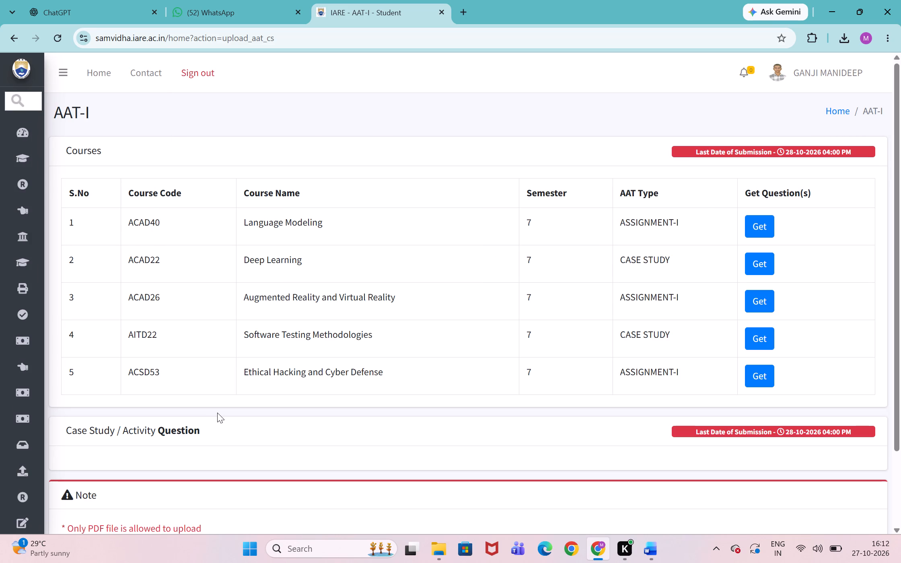
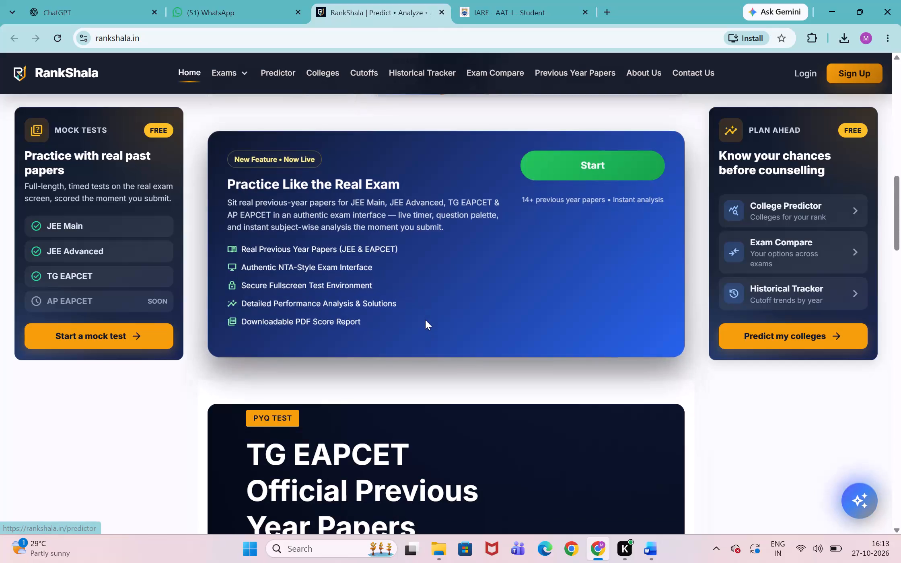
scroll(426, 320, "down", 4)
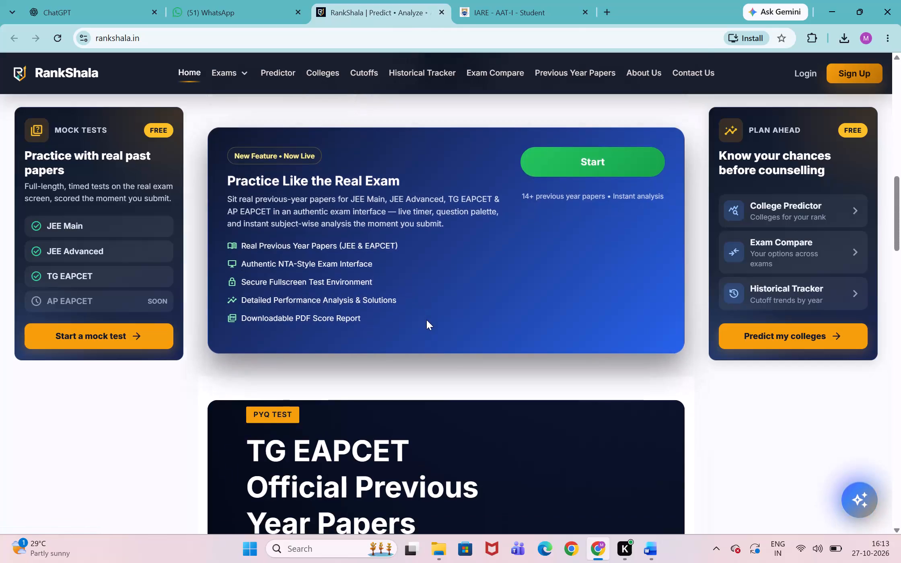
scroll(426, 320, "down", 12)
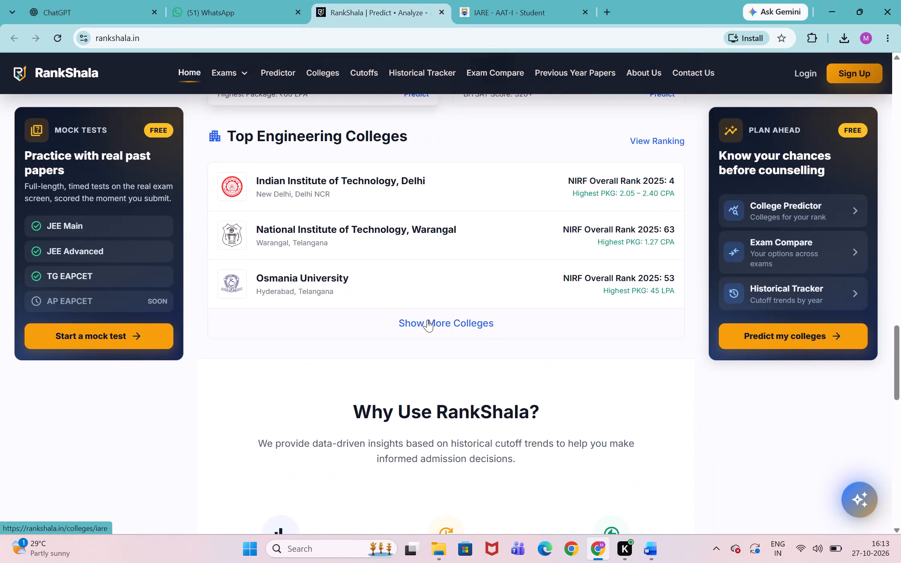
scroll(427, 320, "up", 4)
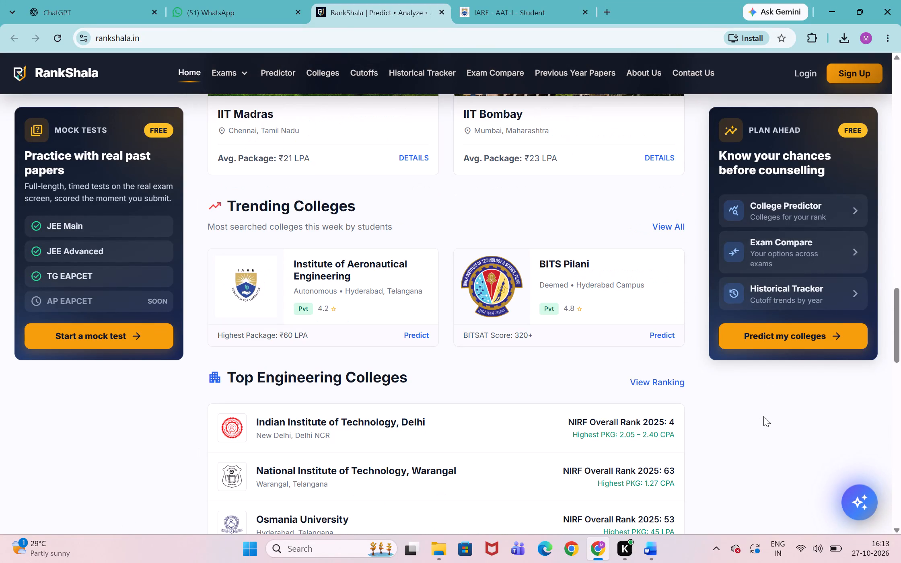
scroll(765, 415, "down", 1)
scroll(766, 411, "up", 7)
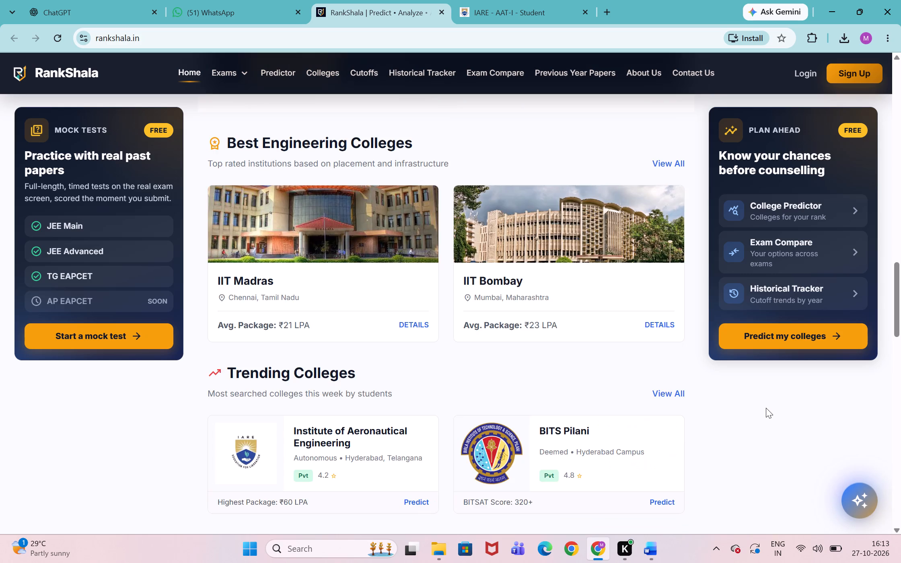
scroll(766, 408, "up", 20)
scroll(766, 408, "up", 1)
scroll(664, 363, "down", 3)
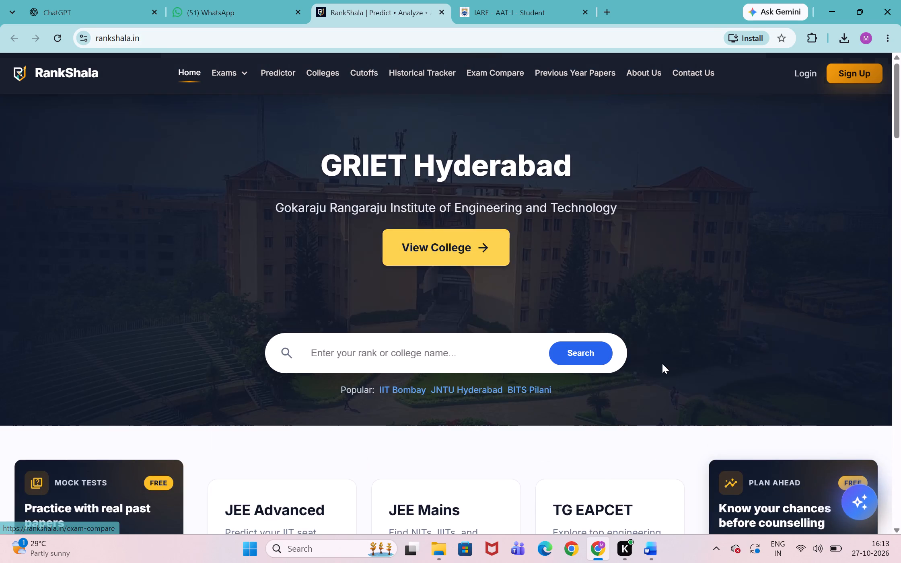
Return to the AAT-I upload page to review its course list and the file upload notes.
left_click(516, 0)
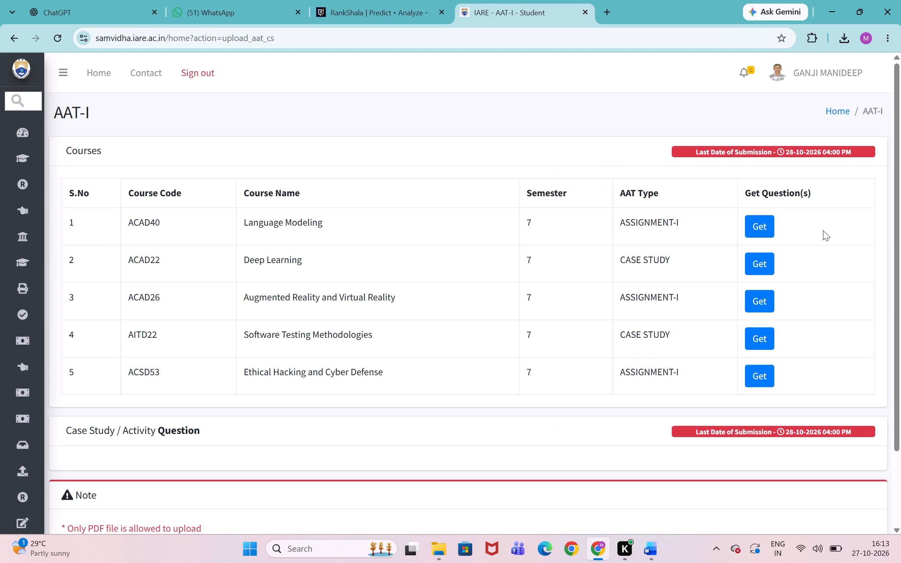
scroll(837, 214, "down", 6)
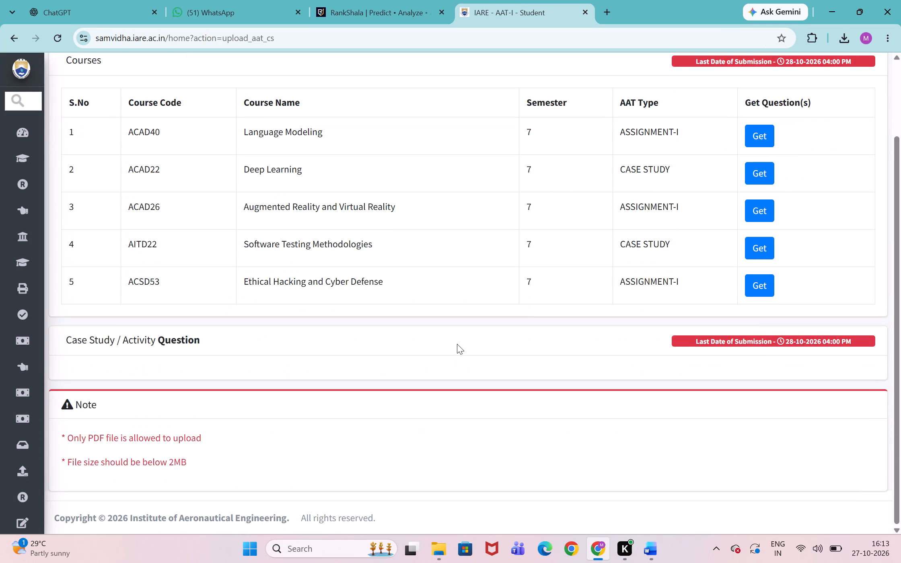
scroll(479, 325, "up", 3)
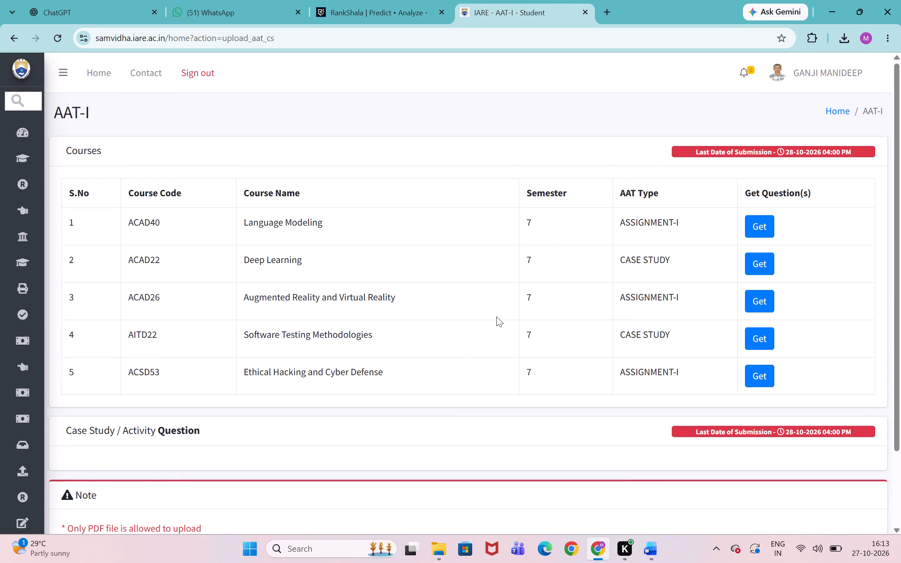
scroll(499, 317, "up", 2)
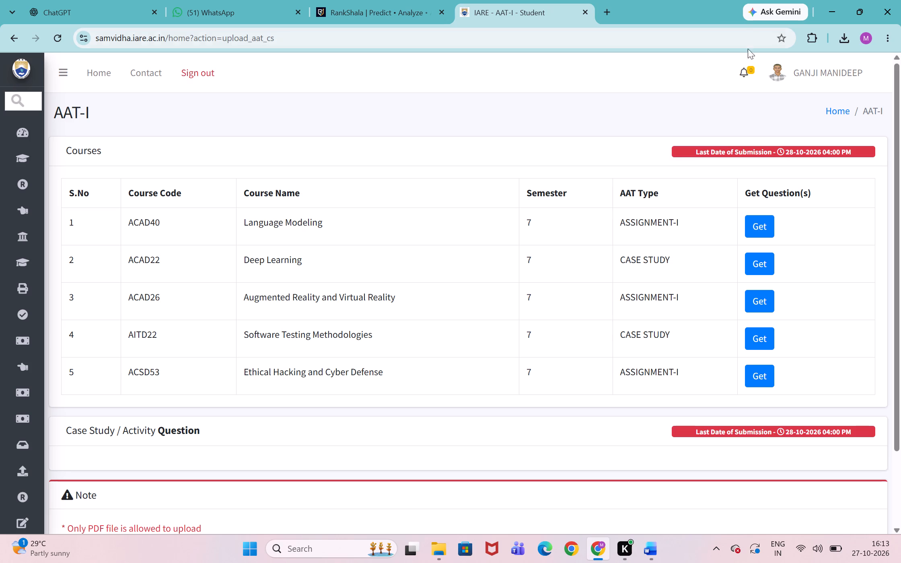
Switch to the RankShala site and look through its home page's exam, college ranking and feature sections.
left_click(363, 0)
scroll(494, 171, "down", 3)
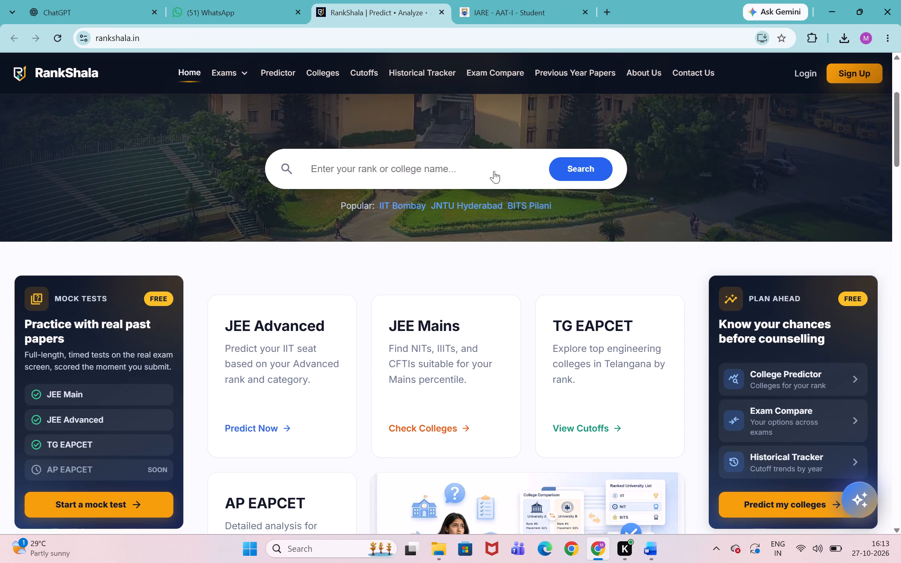
scroll(494, 171, "down", 15)
scroll(506, 147, "up", 6)
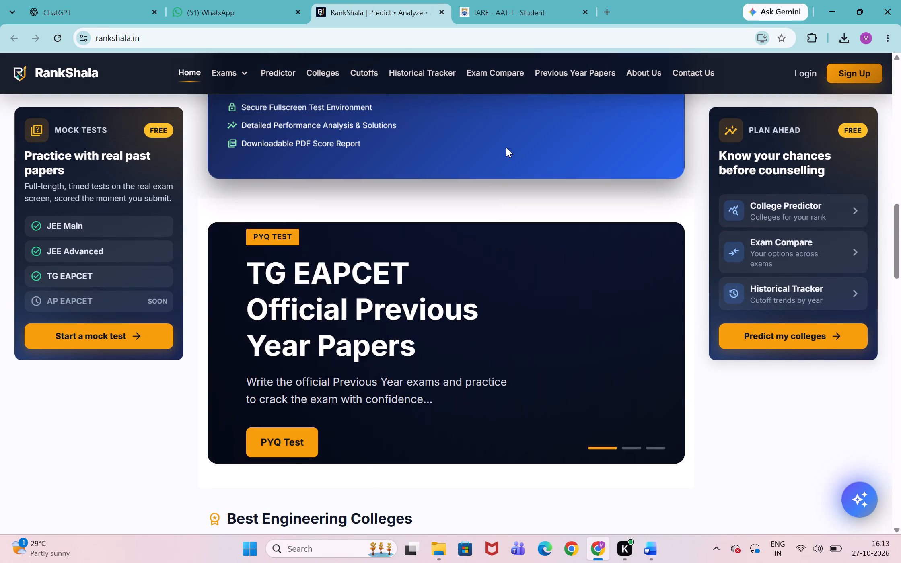
scroll(507, 146, "up", 5)
scroll(512, 138, "down", 5)
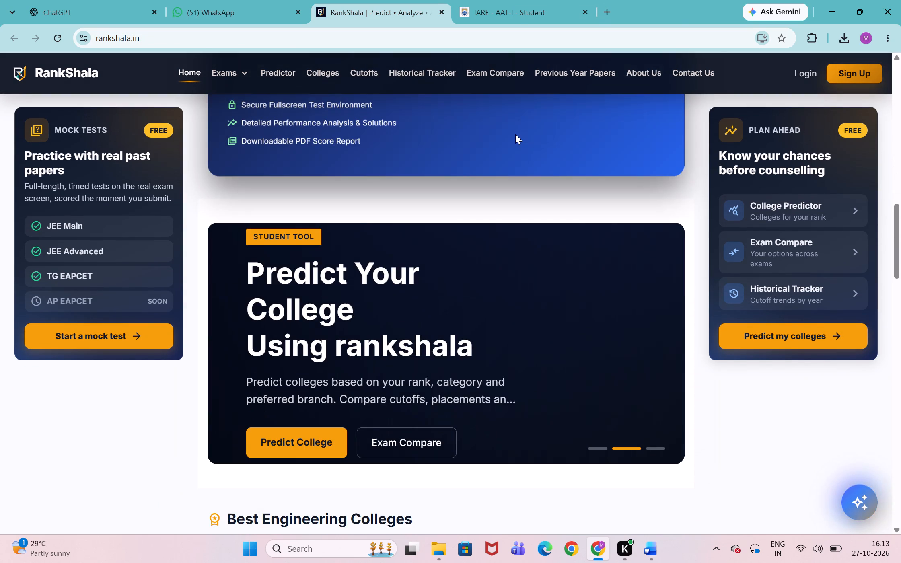
scroll(517, 132, "down", 9)
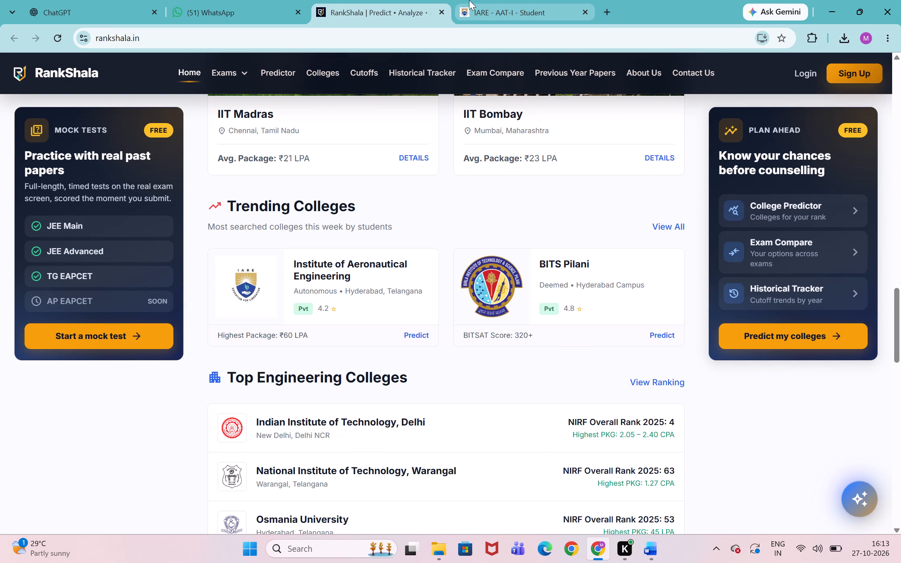
scroll(586, 309, "down", 9)
scroll(576, 263, "down", 5)
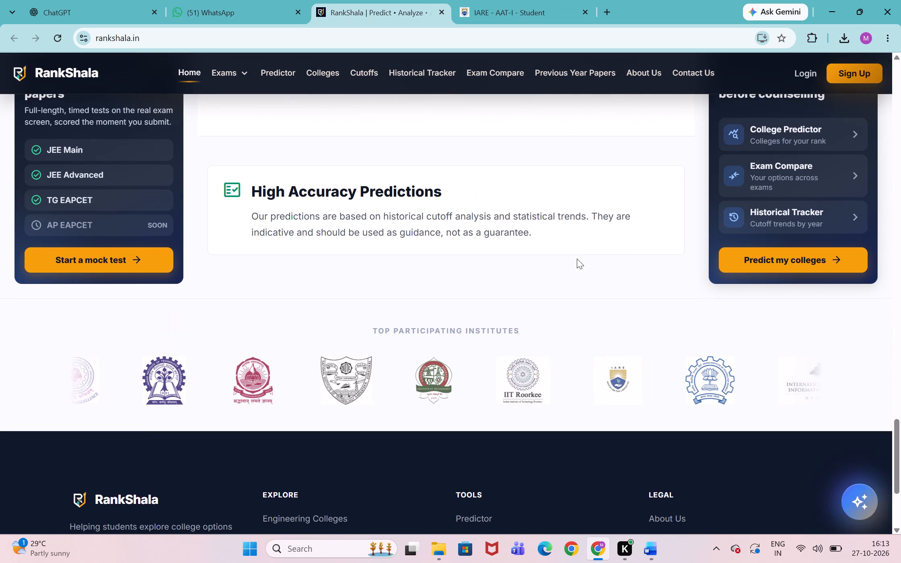
scroll(577, 259, "down", 3)
scroll(577, 257, "up", 7)
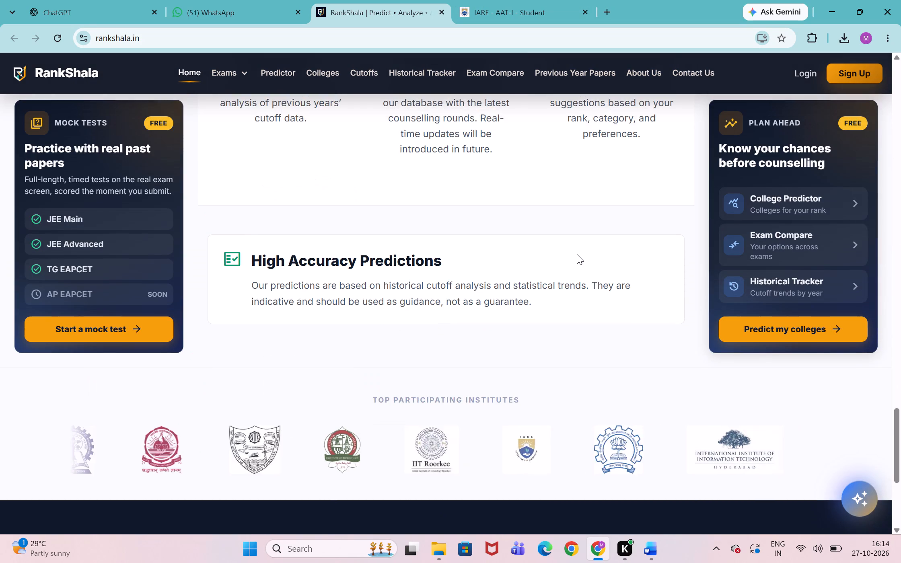
scroll(577, 254, "up", 20)
scroll(577, 254, "up", 1)
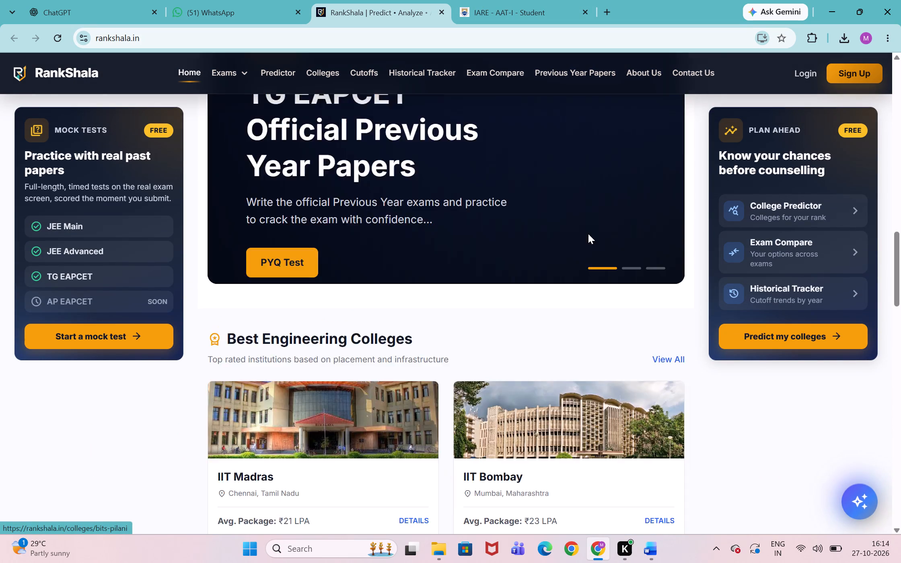
scroll(588, 234, "up", 7)
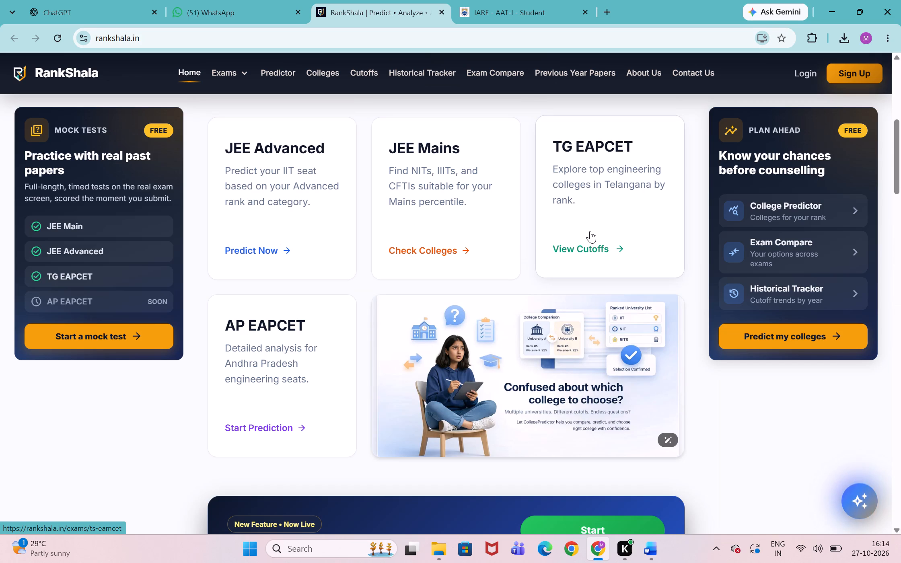
scroll(590, 231, "up", 8)
scroll(590, 231, "down", 8)
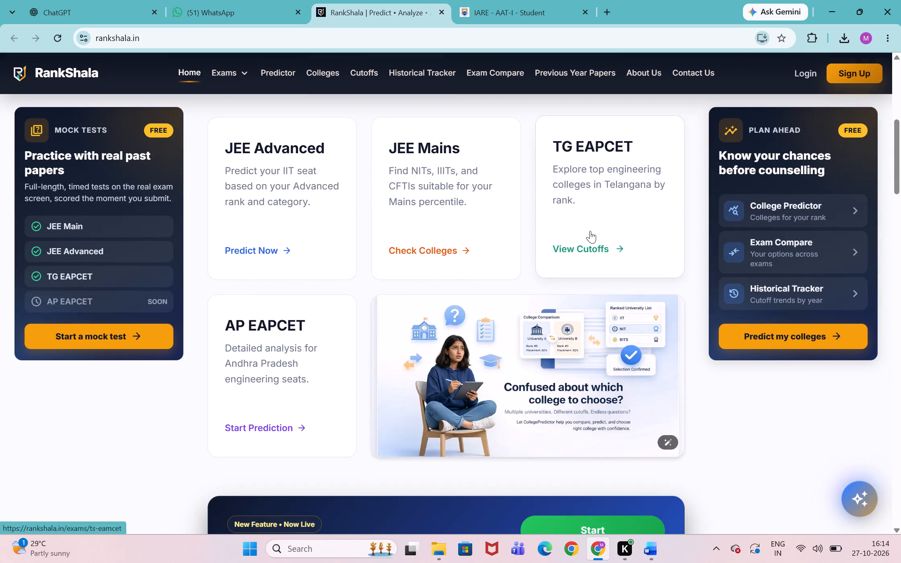
scroll(590, 231, "down", 18)
scroll(600, 216, "down", 4)
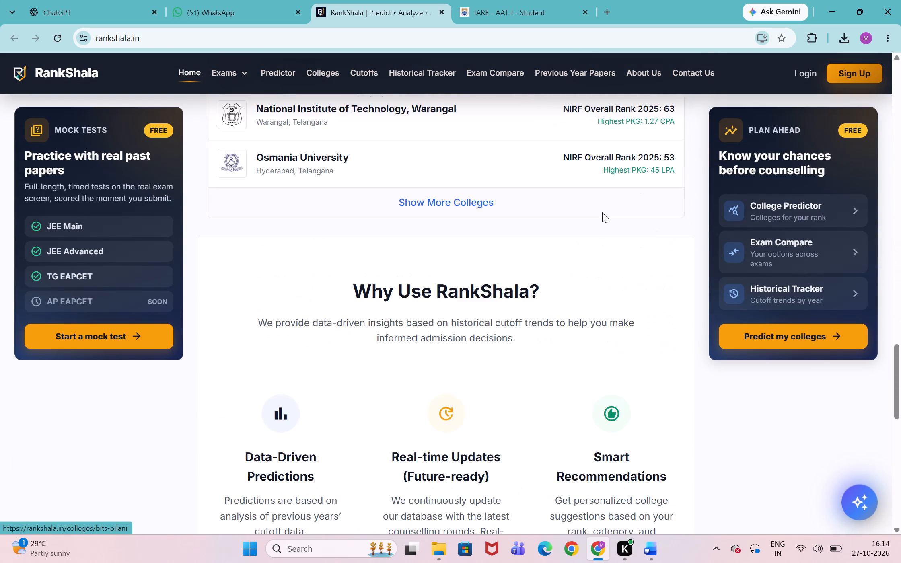
scroll(607, 207, "down", 12)
scroll(608, 205, "up", 10)
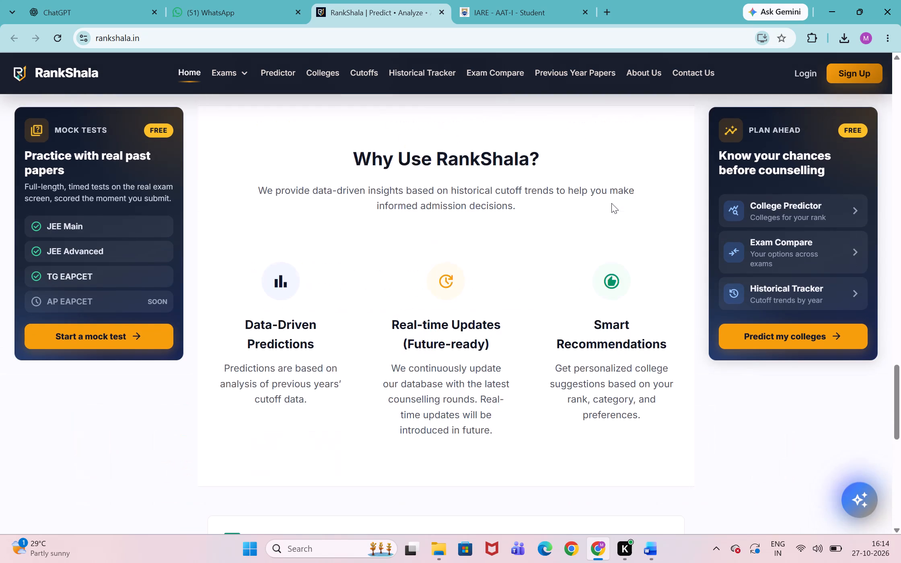
scroll(611, 203, "up", 2)
scroll(611, 203, "down", 1)
scroll(611, 203, "up", 13)
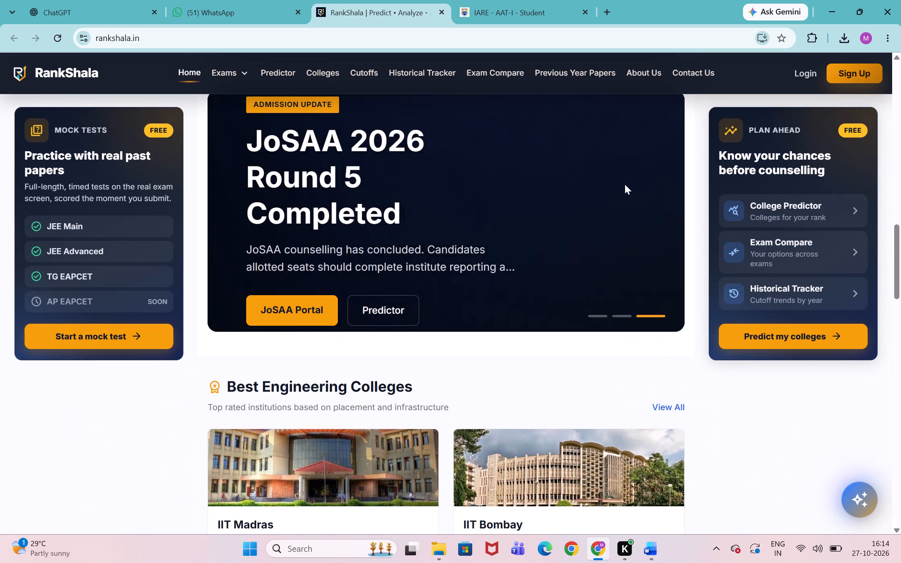
scroll(625, 184, "up", 5)
scroll(625, 184, "down", 1)
scroll(627, 184, "up", 2)
scroll(627, 184, "down", 7)
scroll(627, 184, "up", 2)
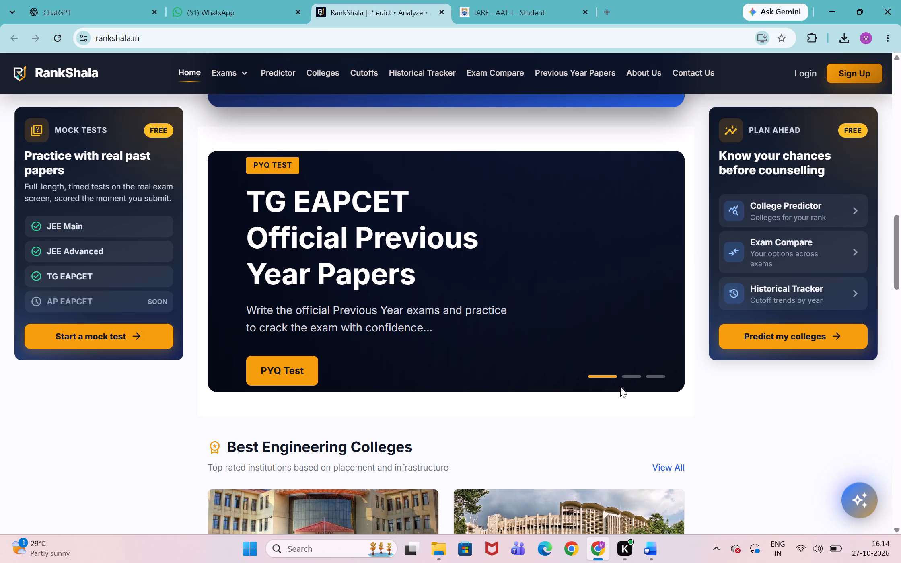
Cycle through the home page's promotional banner slides, including TG EAPCET previous year papers and JoSAA 2026.
left_click(626, 378)
left_click(657, 375)
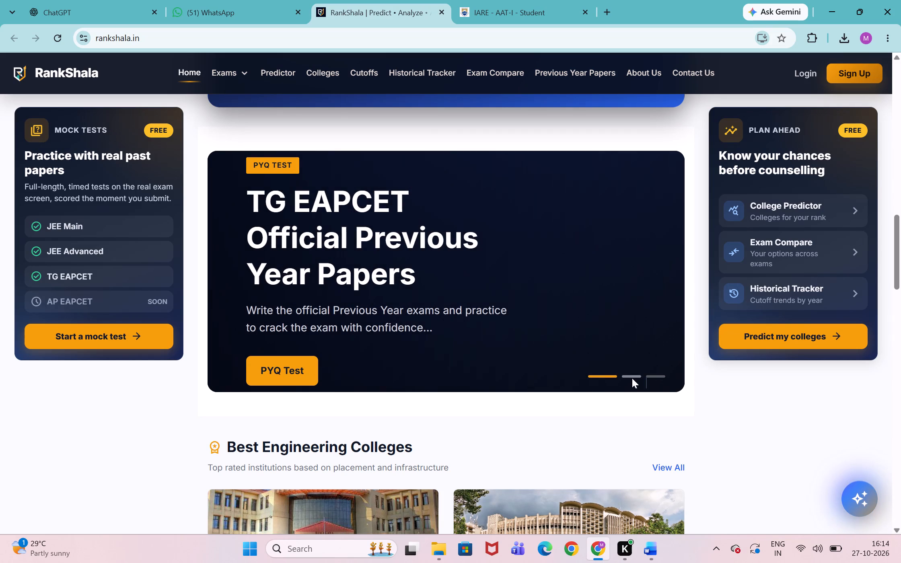
left_click(633, 376)
left_click(650, 375)
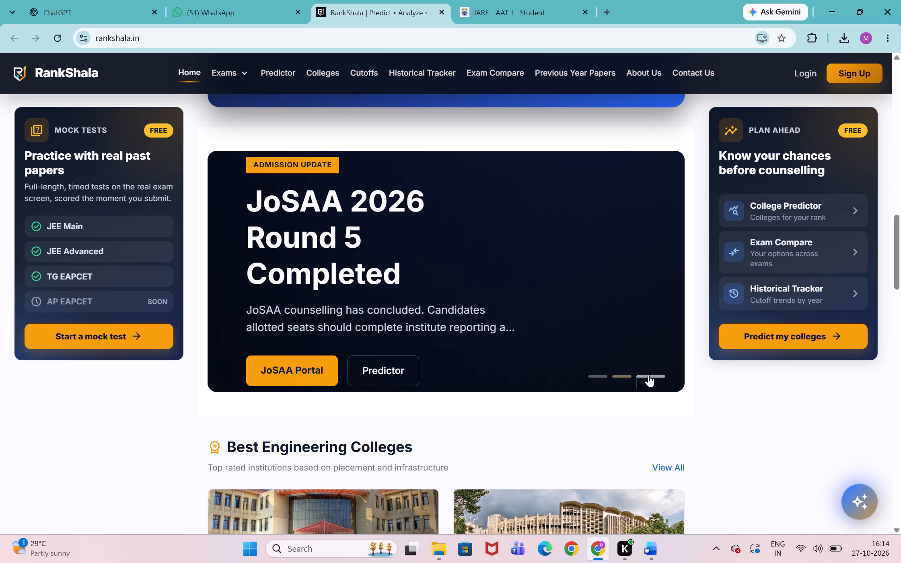
left_click(601, 377)
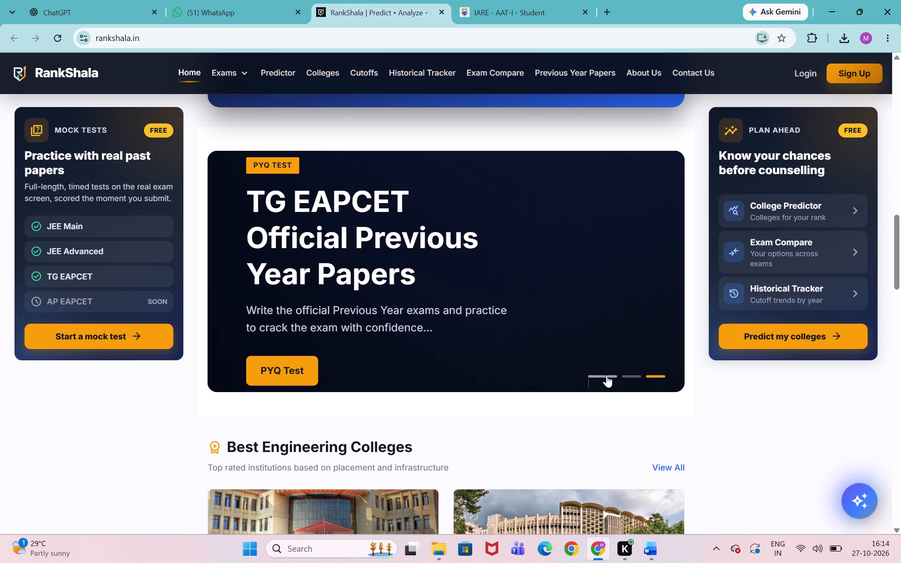
left_click(648, 375)
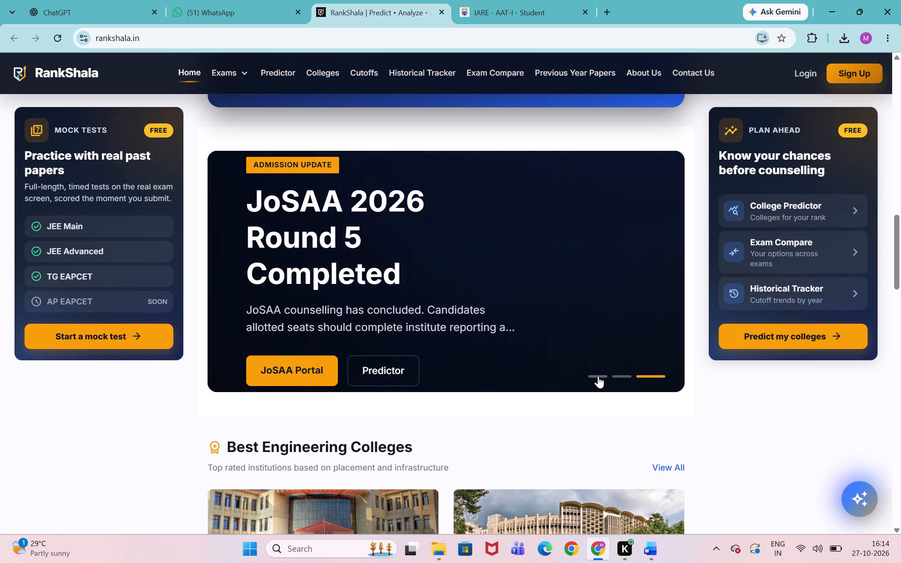
left_click(598, 376)
left_click(628, 374)
left_click(632, 375)
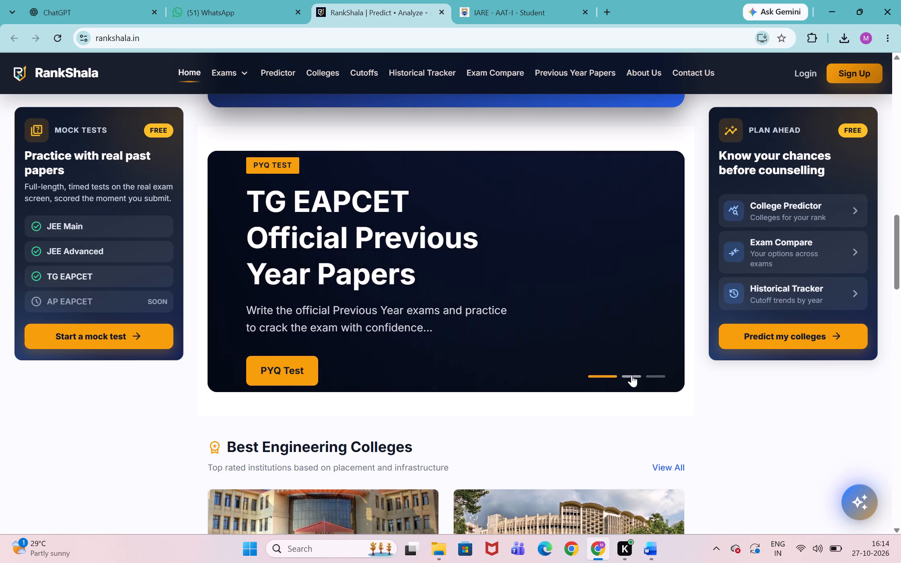
left_click(647, 378)
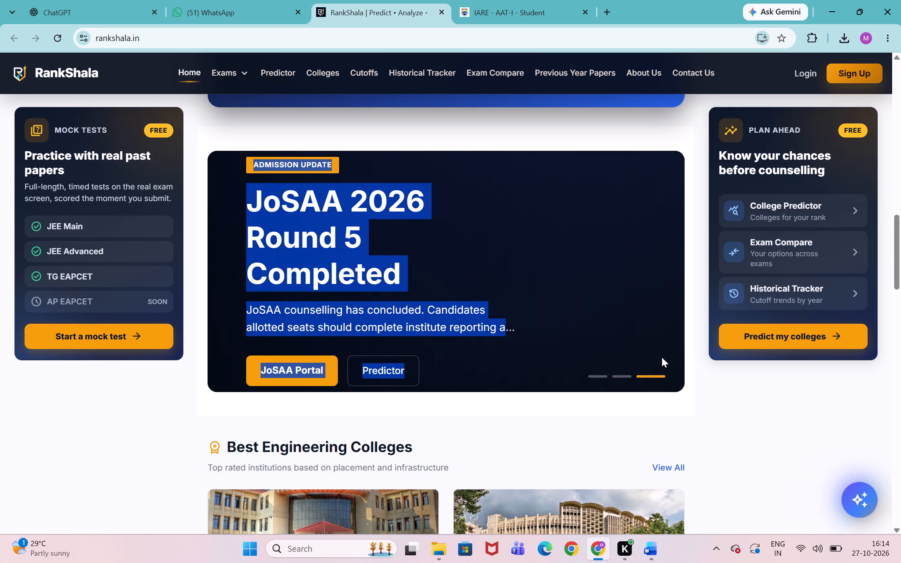
left_click(664, 358)
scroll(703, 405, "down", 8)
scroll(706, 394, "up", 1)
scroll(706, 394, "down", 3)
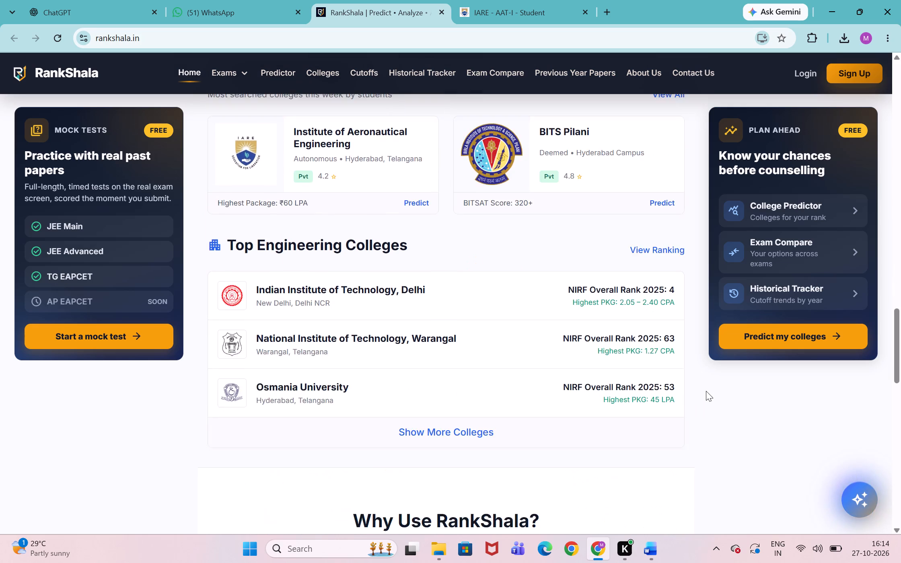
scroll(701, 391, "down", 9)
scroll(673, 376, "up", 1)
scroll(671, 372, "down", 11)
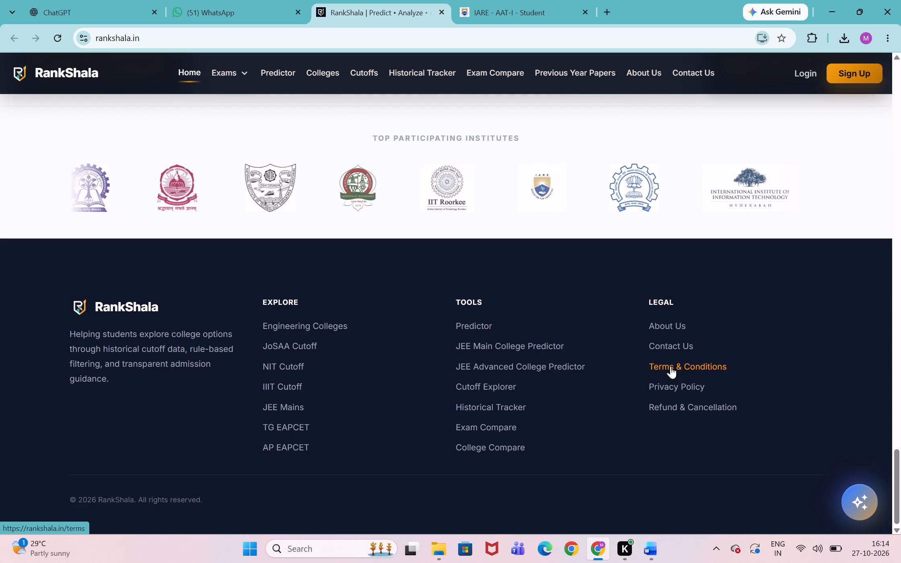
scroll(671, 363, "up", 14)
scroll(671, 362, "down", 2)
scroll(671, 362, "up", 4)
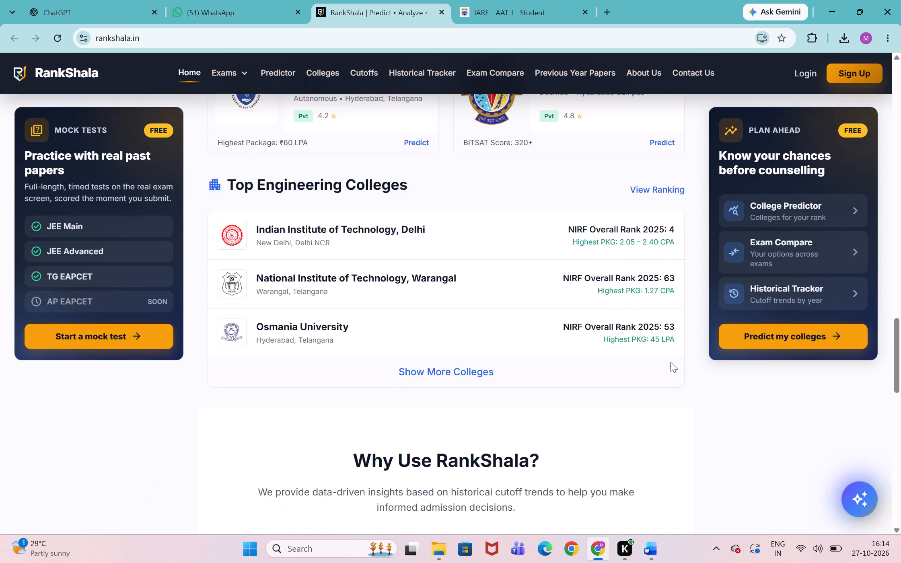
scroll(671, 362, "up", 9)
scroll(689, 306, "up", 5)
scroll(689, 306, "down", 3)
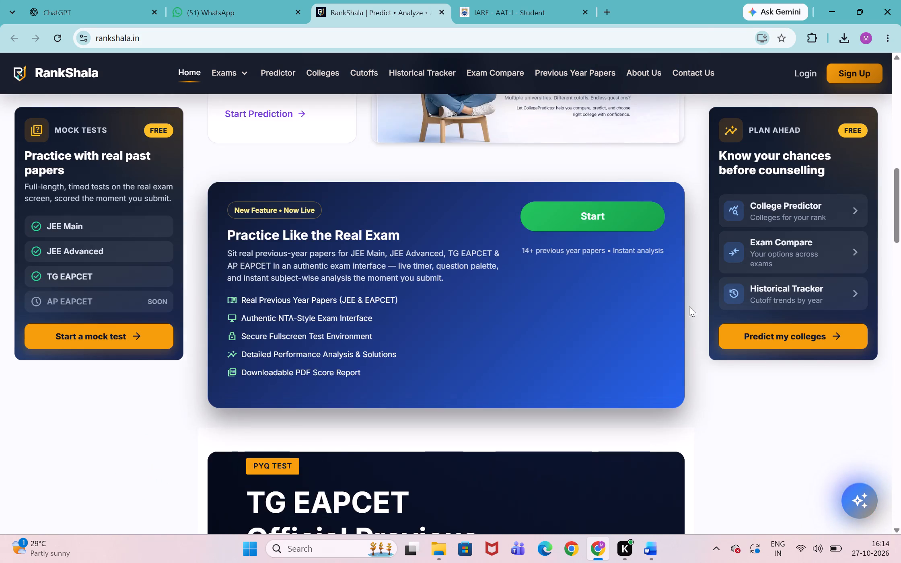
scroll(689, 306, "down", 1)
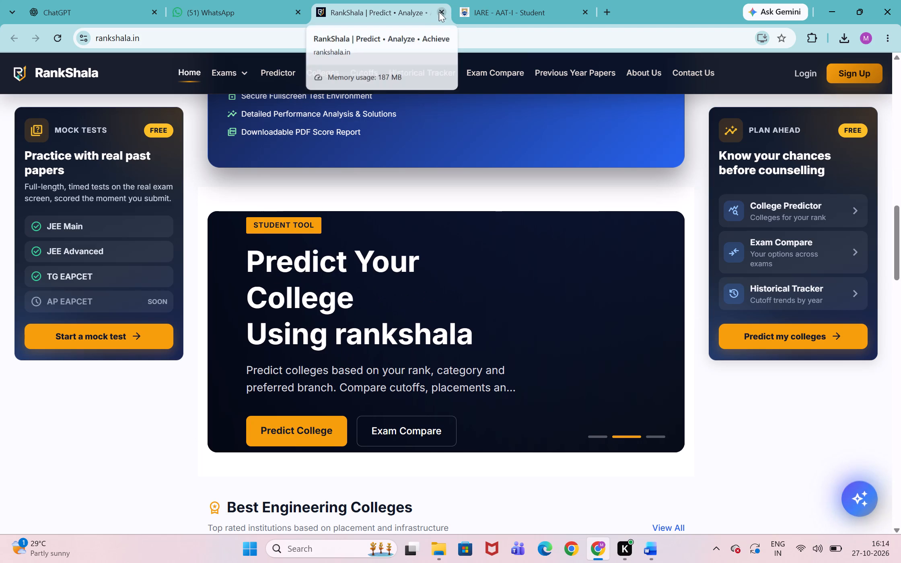
Close the RankShala page and return to the AAT-I course list and upload notes.
left_click(439, 12)
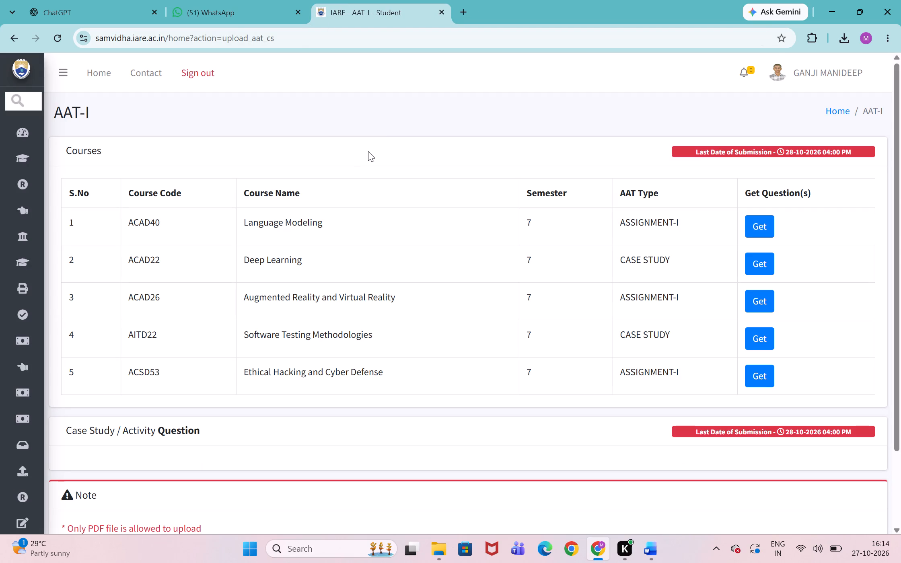
scroll(319, 121, "down", 11)
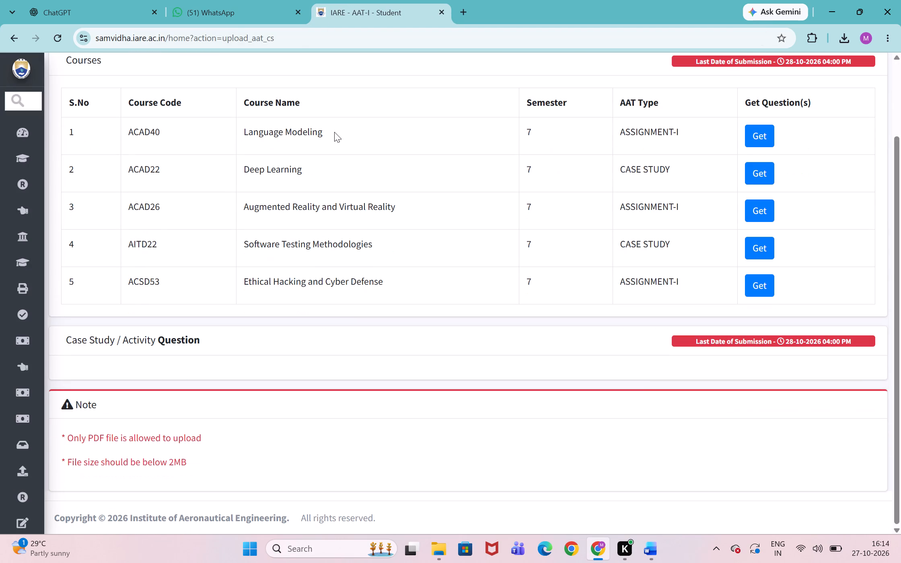
Look over the AAT-I course table, highlighting its rows from Language Modeling to Ethical Hacking and Cyber Defense, and clear the selection.
scroll(334, 132, "up", 5)
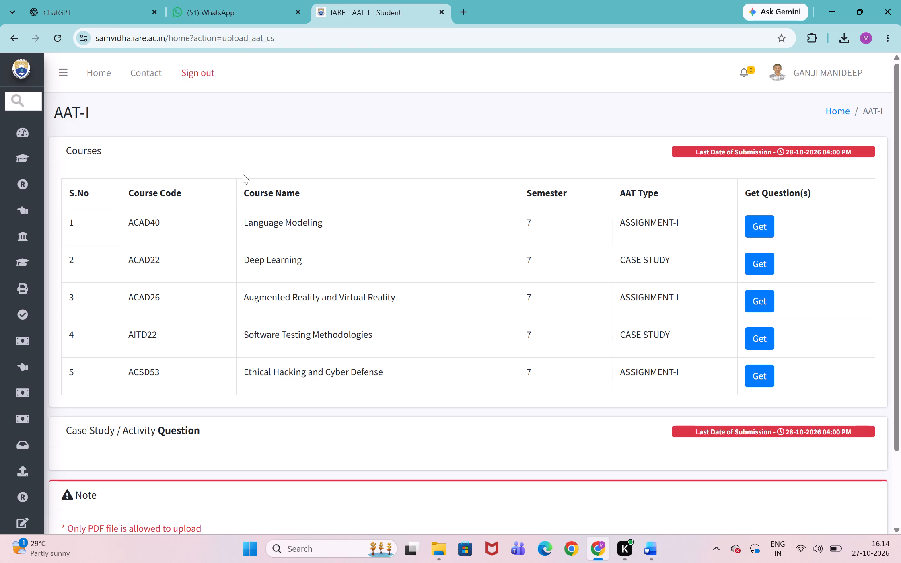
left_click_drag(240, 180, 409, 380)
left_click(403, 368)
left_click(406, 380)
left_click_drag(390, 380, 241, 202)
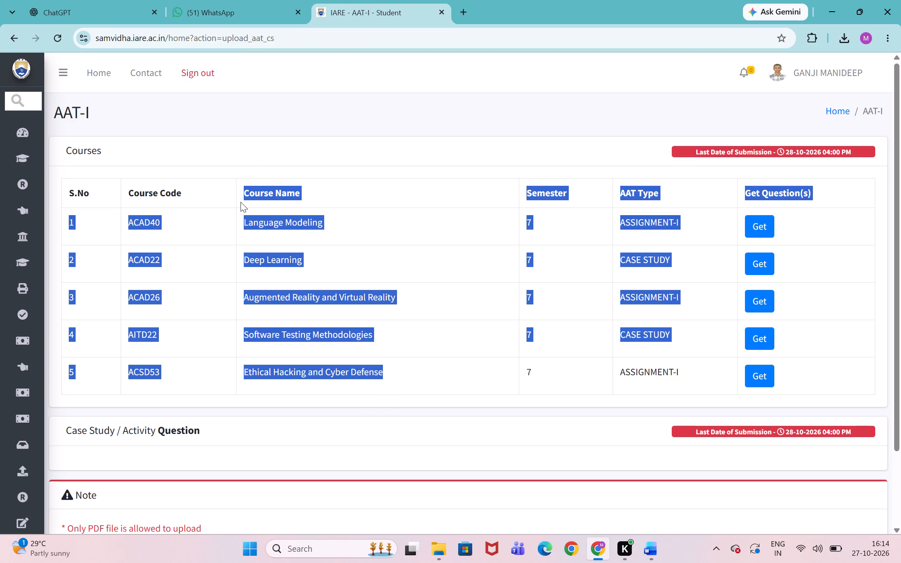
left_click_drag(241, 202, 62, 143)
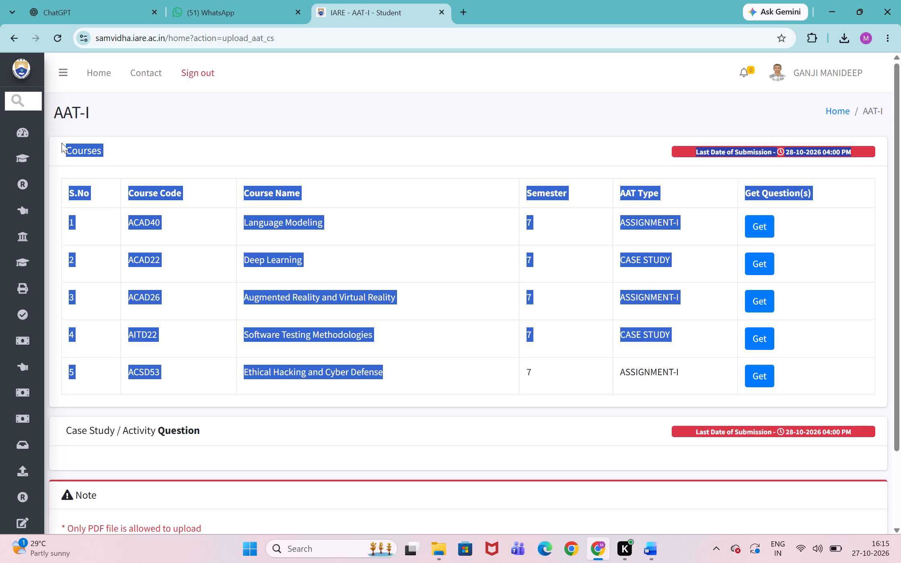
left_click_drag(62, 143, 441, 191)
left_click_drag(441, 190, 456, 362)
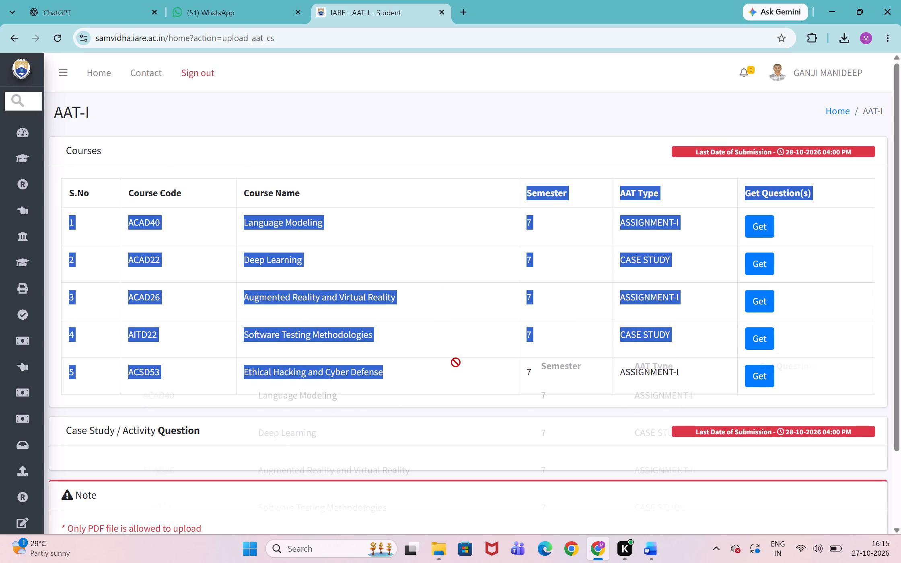
left_click_drag(456, 362, 432, 265)
left_click(424, 252)
left_click(421, 265)
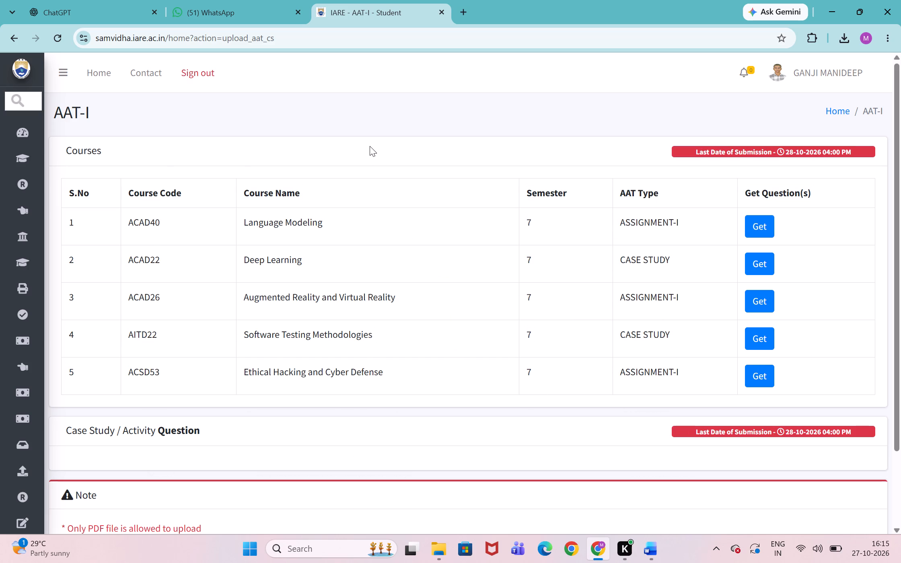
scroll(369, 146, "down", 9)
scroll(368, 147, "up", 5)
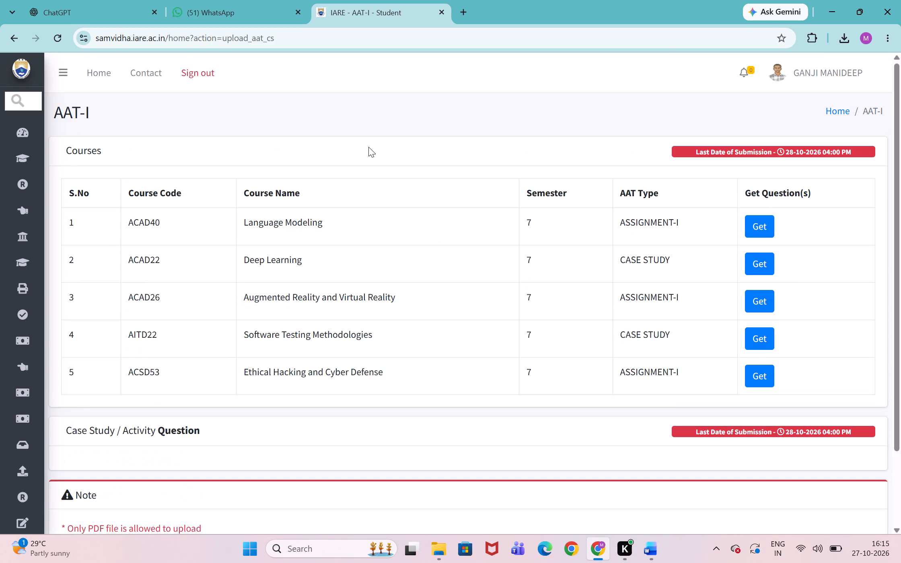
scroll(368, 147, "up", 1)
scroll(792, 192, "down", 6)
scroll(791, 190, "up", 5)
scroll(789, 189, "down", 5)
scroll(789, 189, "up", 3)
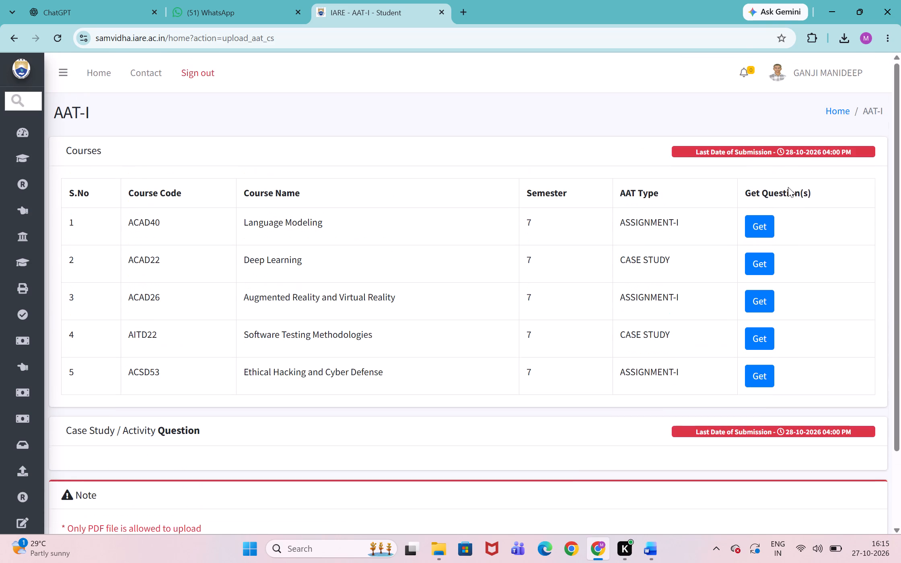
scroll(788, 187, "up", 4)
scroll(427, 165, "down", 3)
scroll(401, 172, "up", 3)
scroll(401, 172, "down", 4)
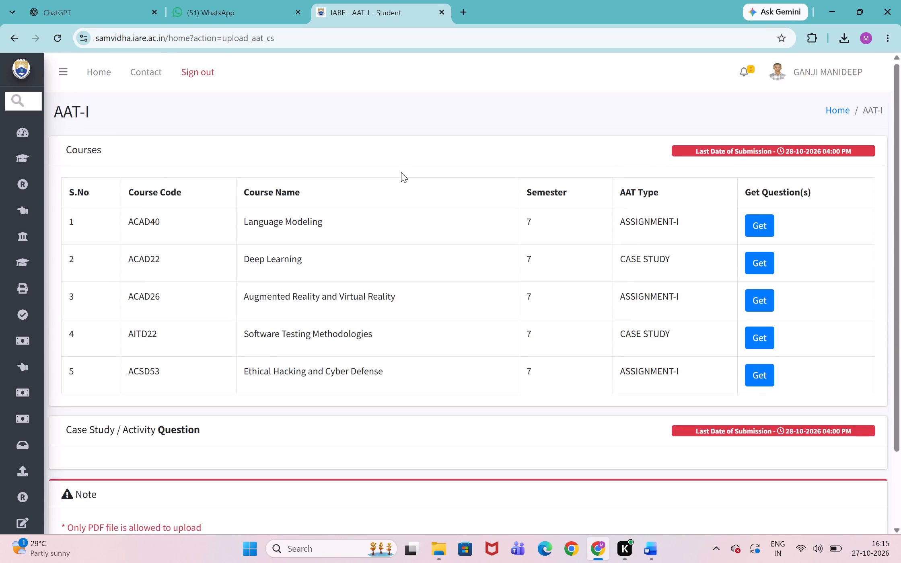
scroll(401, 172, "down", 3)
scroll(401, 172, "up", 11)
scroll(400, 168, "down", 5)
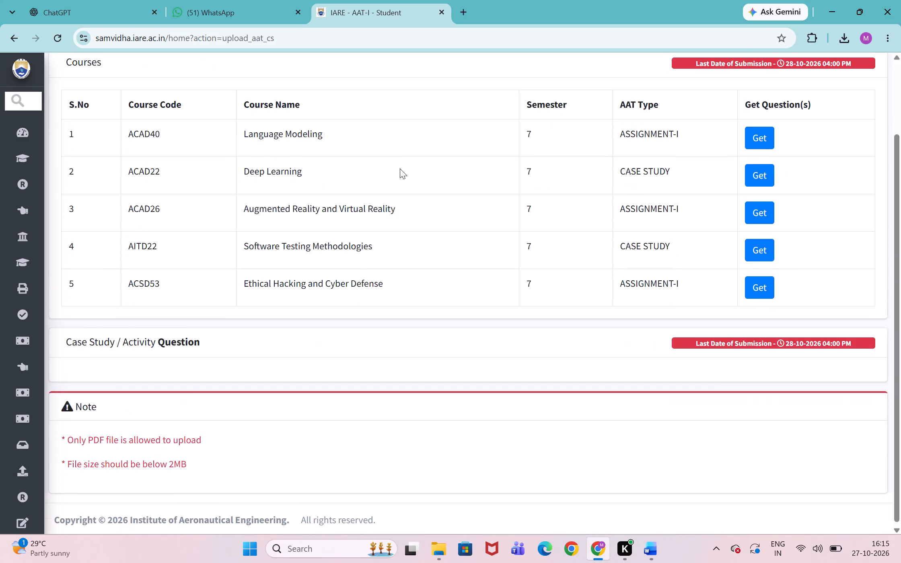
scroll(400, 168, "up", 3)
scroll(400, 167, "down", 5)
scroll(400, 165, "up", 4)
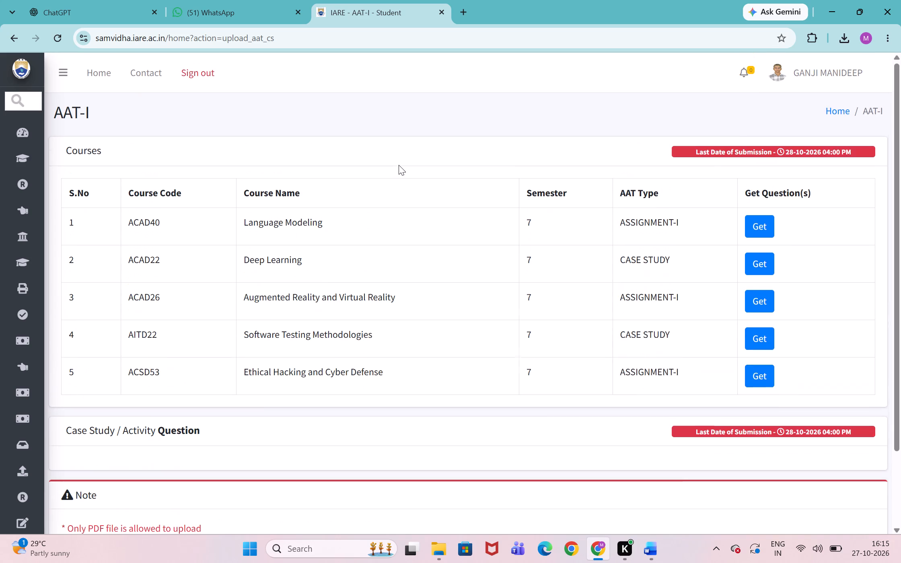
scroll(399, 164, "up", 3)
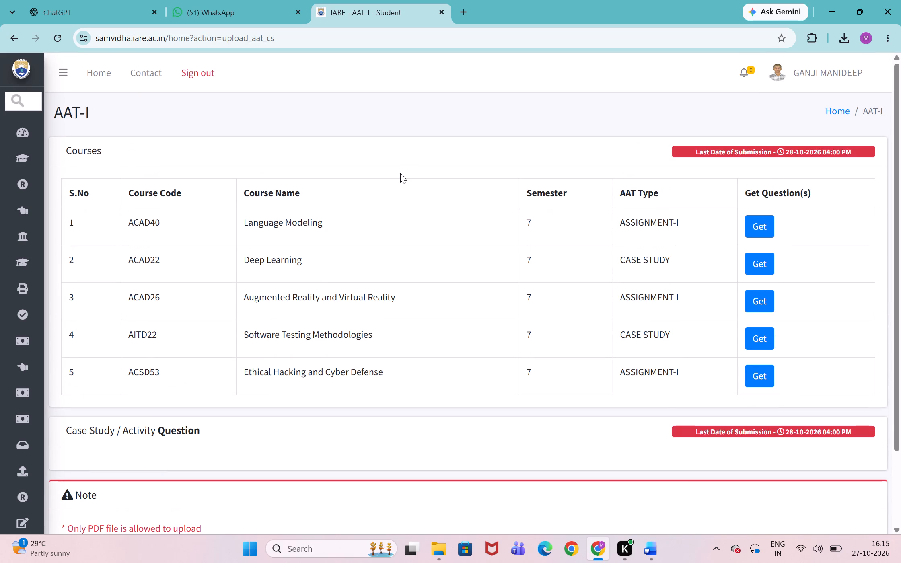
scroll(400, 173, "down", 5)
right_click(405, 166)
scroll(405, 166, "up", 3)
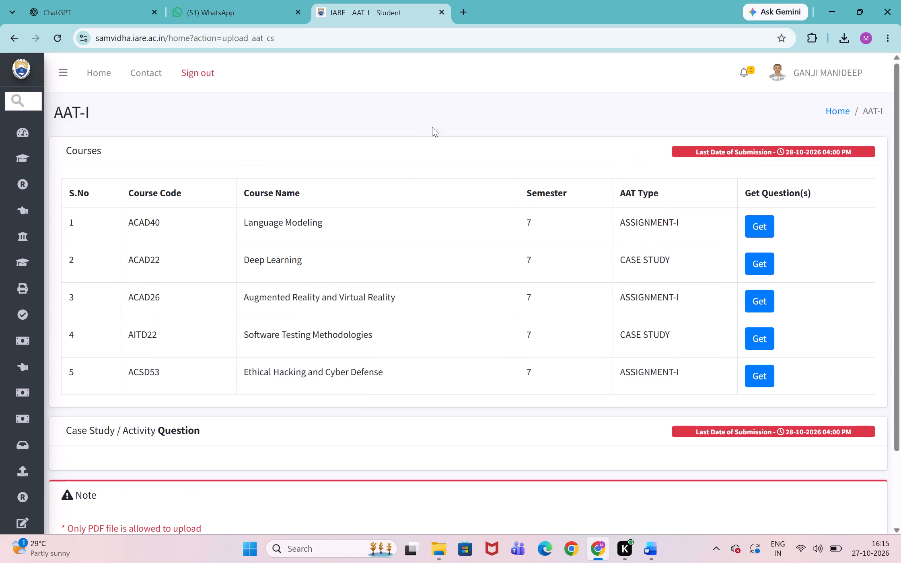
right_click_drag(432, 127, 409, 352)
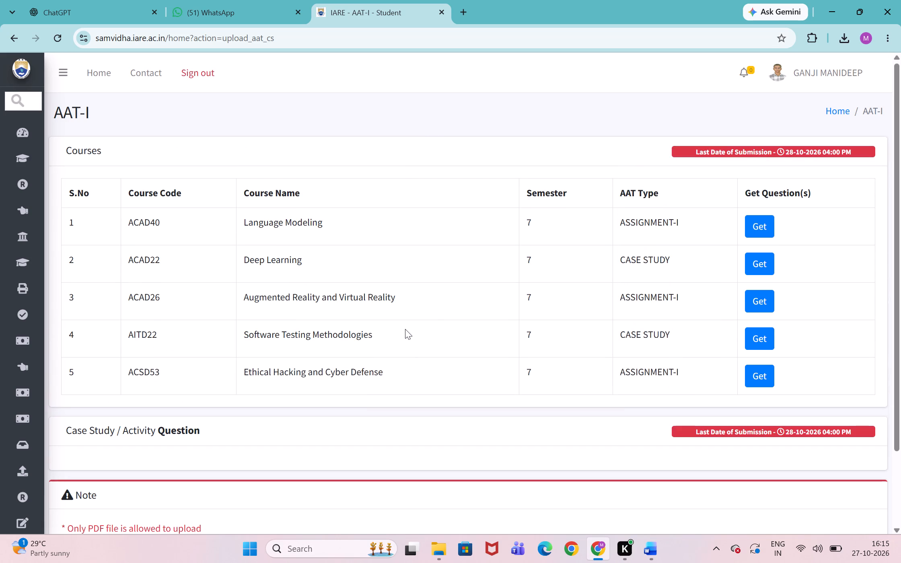
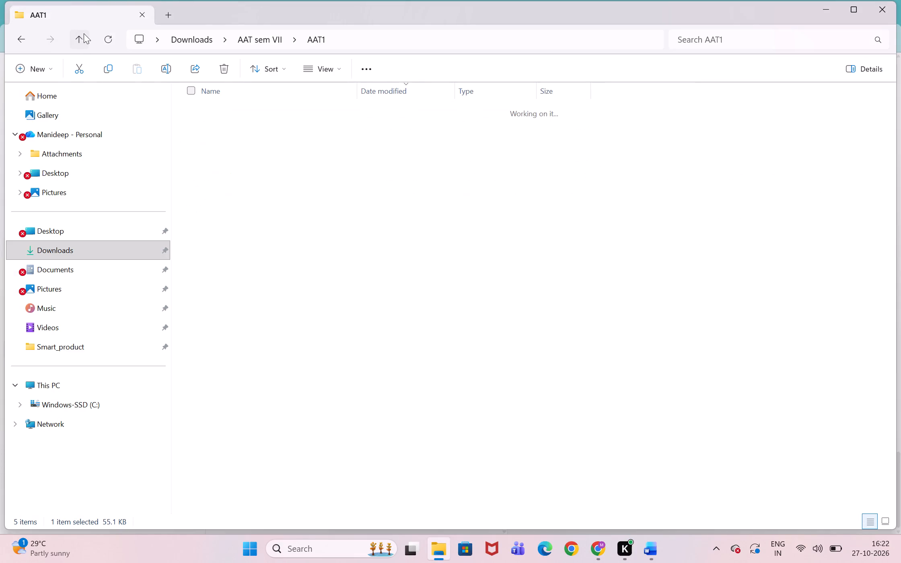
left_click(84, 35)
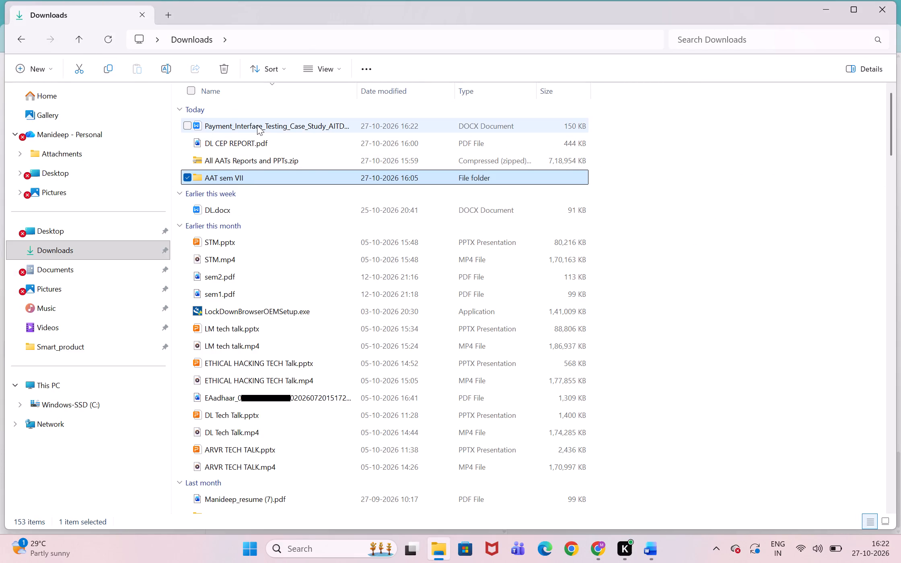
left_click_drag(257, 125, 262, 125)
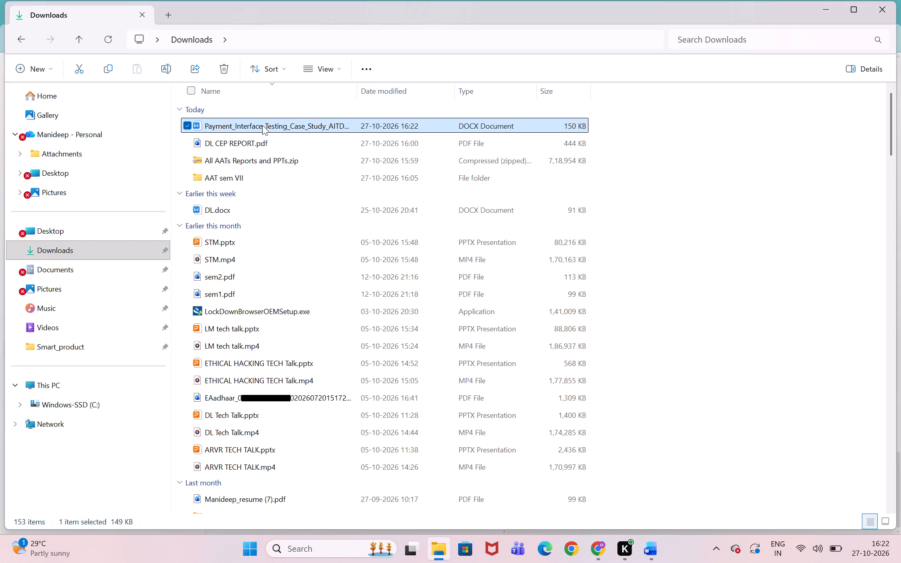
left_click_drag(262, 125, 266, 173)
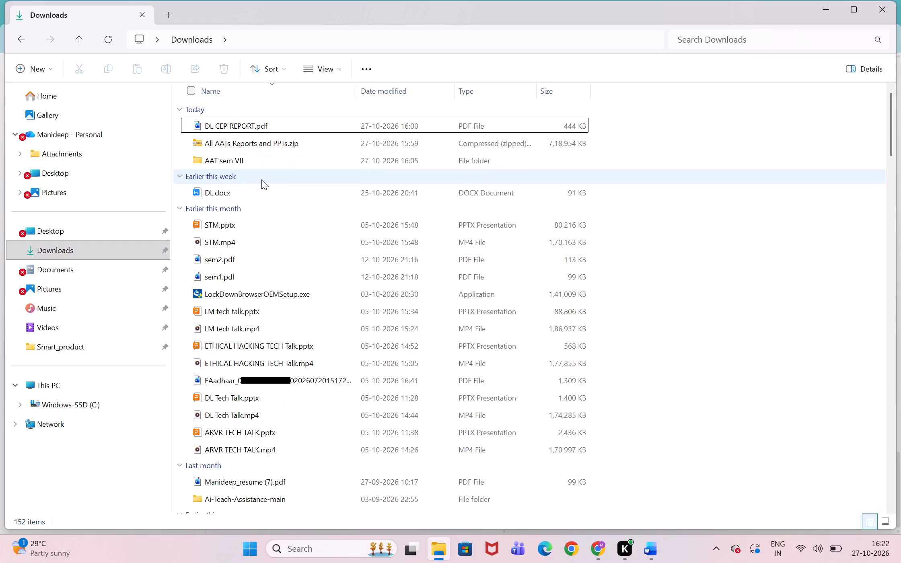
Delete DL.docx from the Downloads folder.
left_click(245, 185)
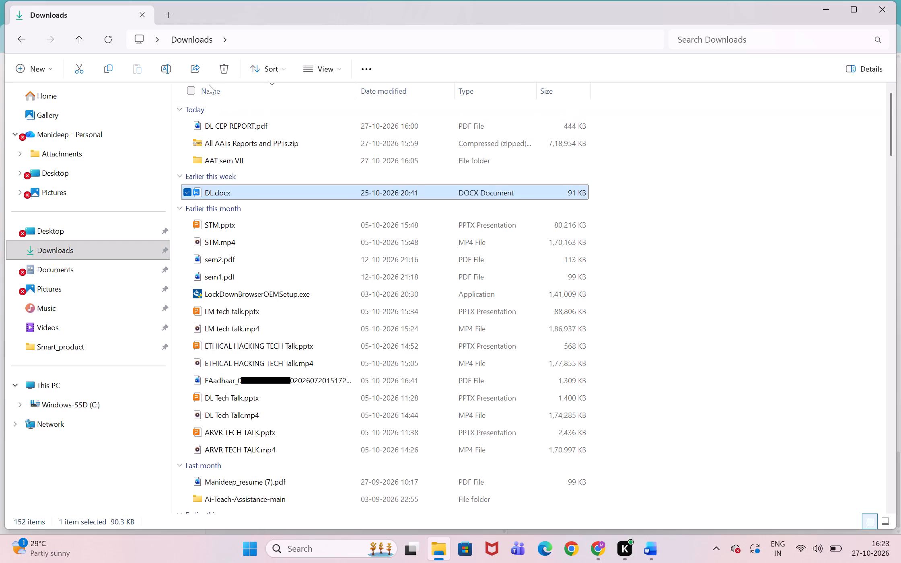
left_click(214, 80)
Move the payment interface case study from AAT sem VII into its AAT1 subfolder and open that subfolder.
double_click(248, 156)
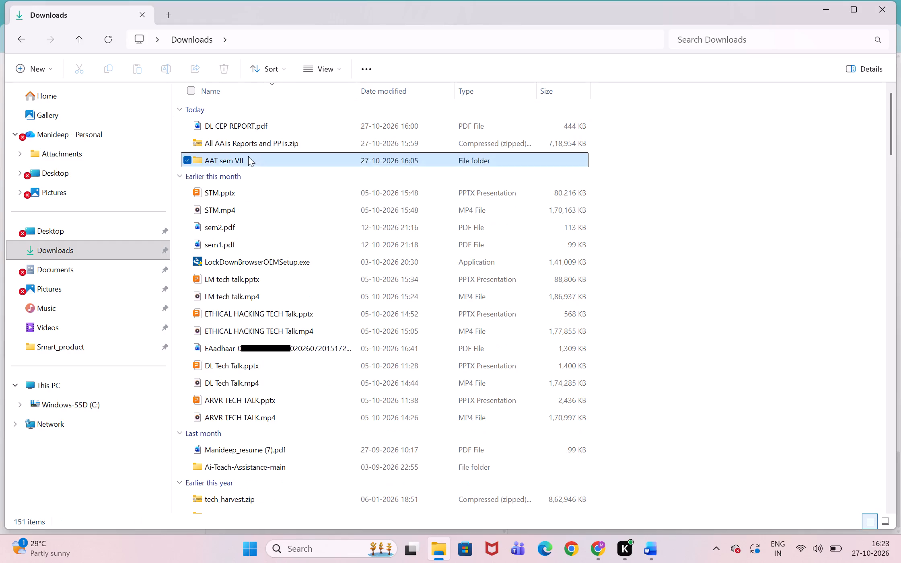
left_click_drag(259, 125, 276, 146)
double_click(269, 125)
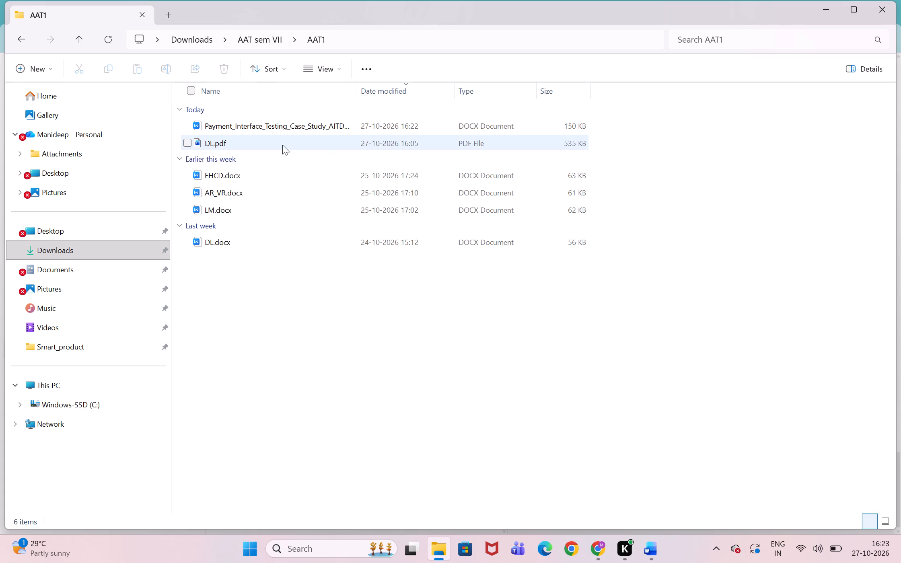
Rename the payment interface case study document in AAT1 as STM, keeping the .docx extension.
left_click(286, 132)
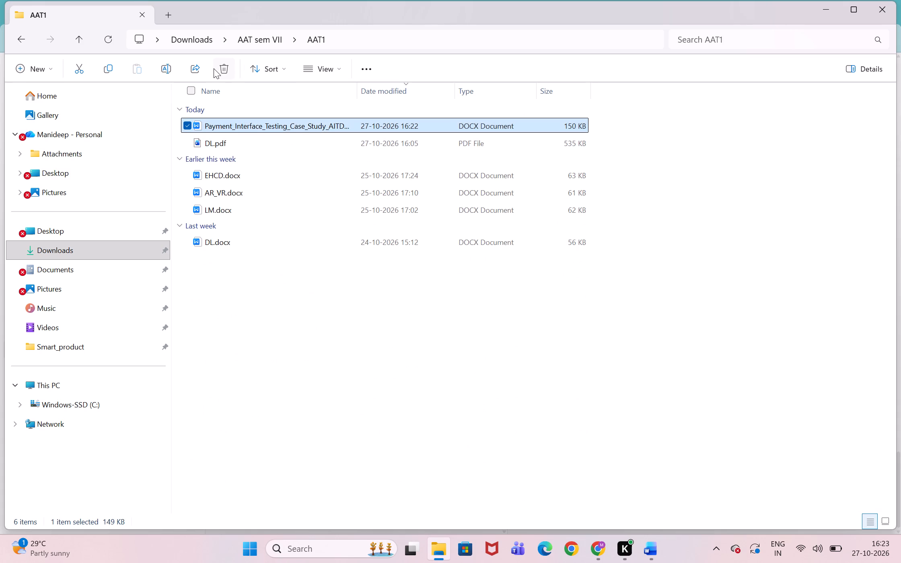
left_click(159, 72)
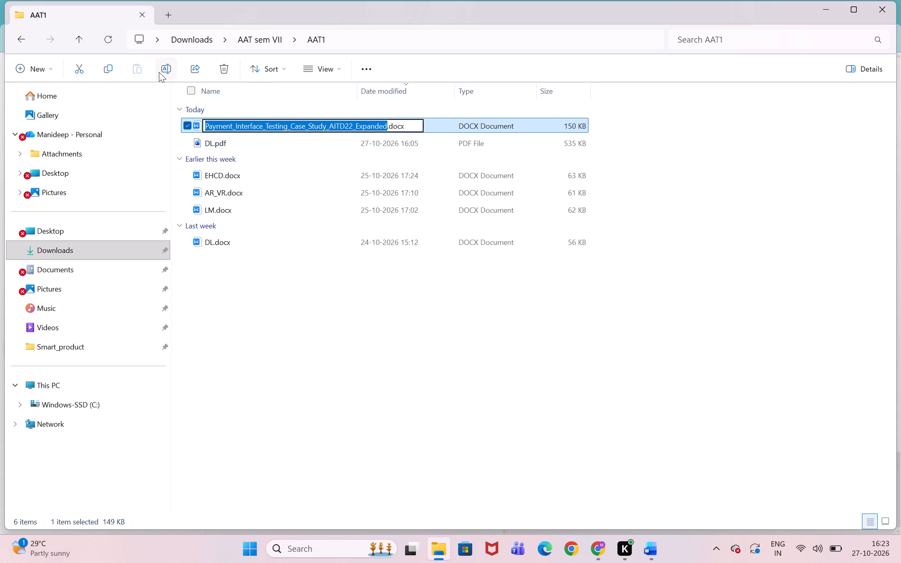
type("ST")
key("shift+m")
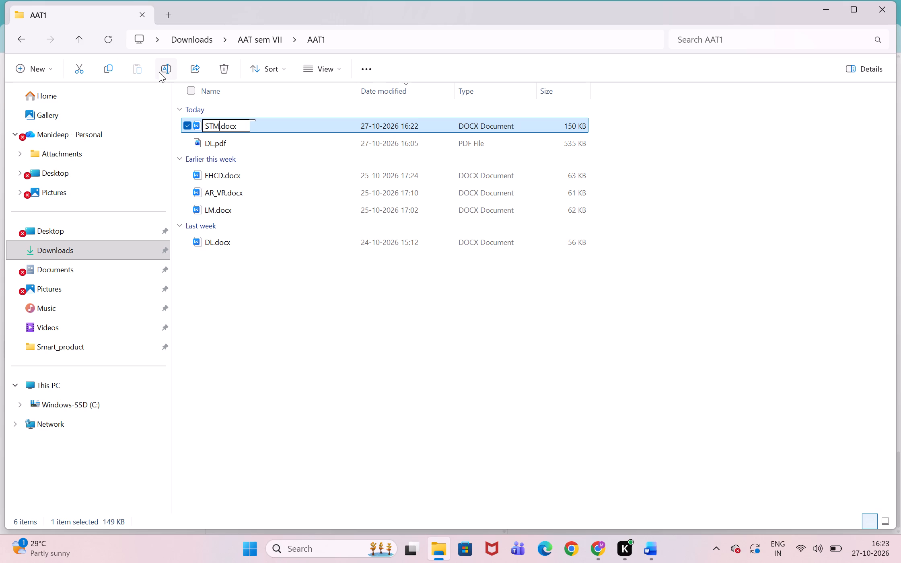
key("Return")
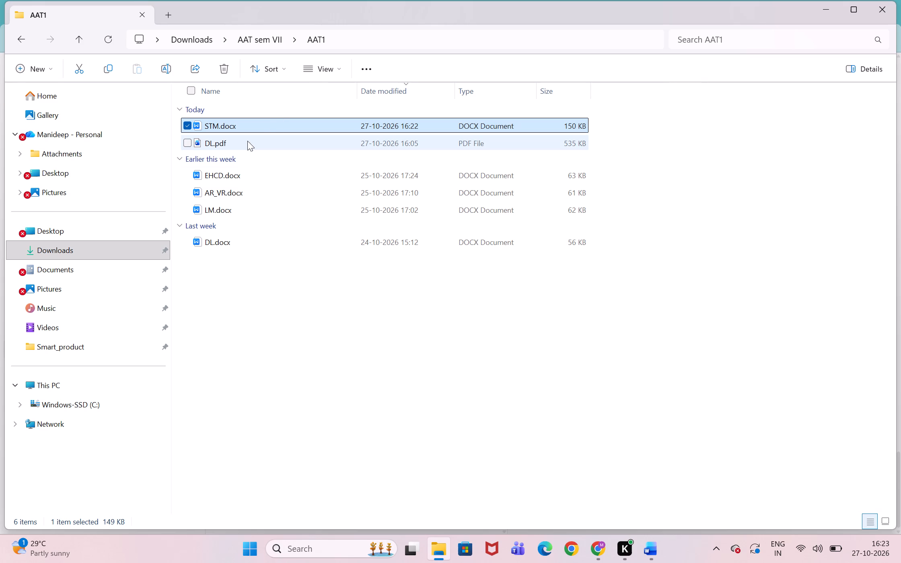
Open STM.docx from the AAT1 folder in Word.
double_click(267, 122)
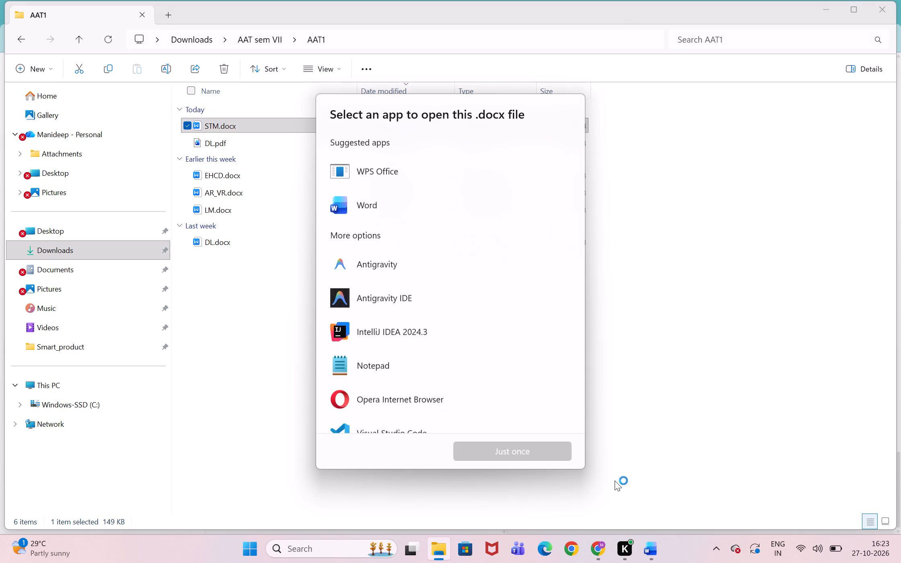
double_click(455, 215)
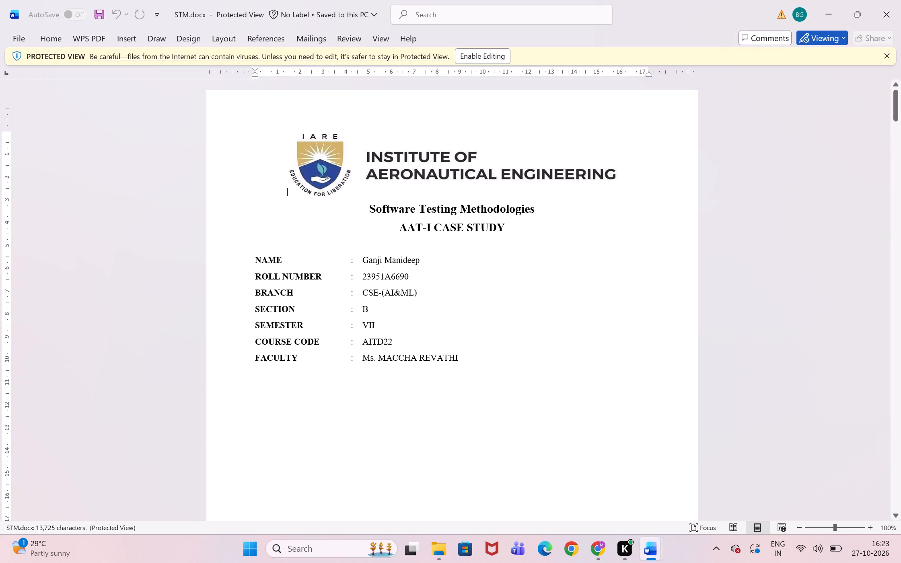
Enable editing for STM.docx so the cover page can be modified.
left_click(488, 55)
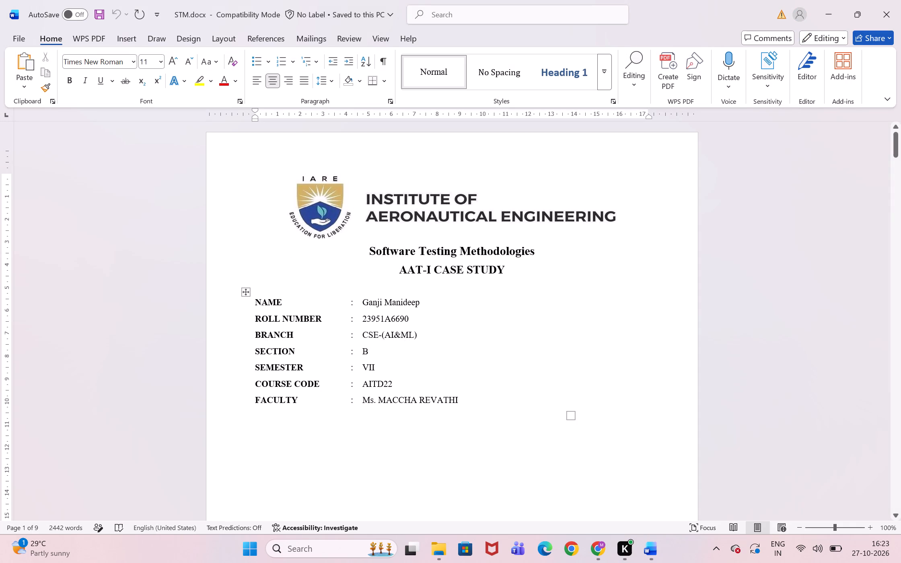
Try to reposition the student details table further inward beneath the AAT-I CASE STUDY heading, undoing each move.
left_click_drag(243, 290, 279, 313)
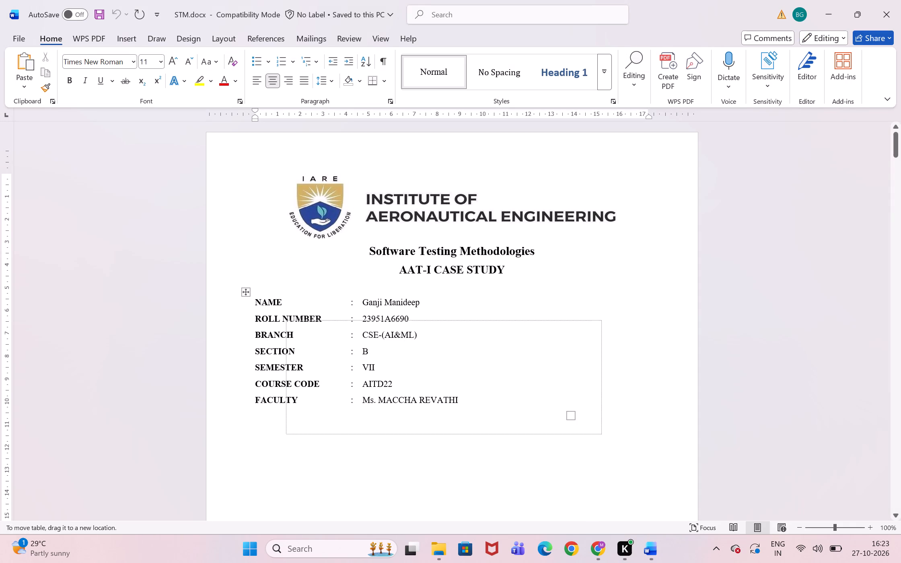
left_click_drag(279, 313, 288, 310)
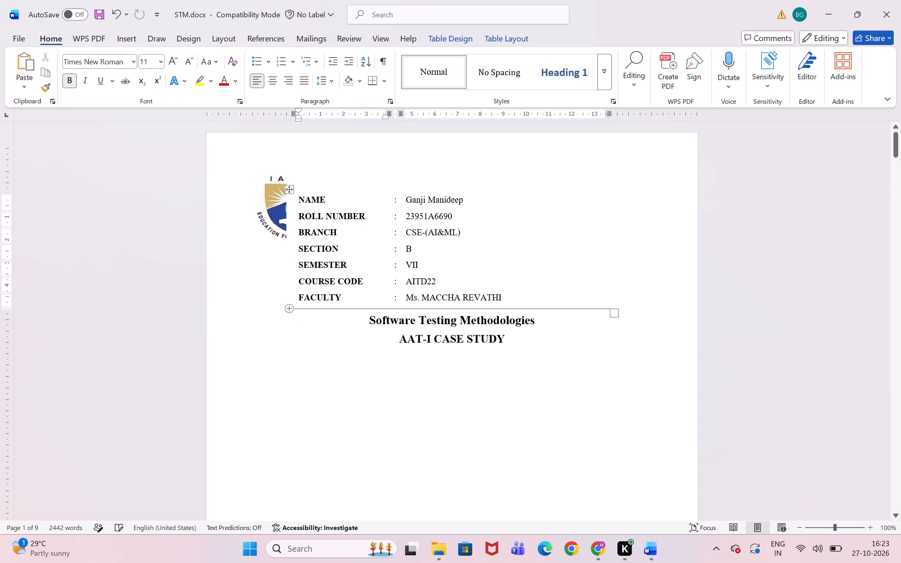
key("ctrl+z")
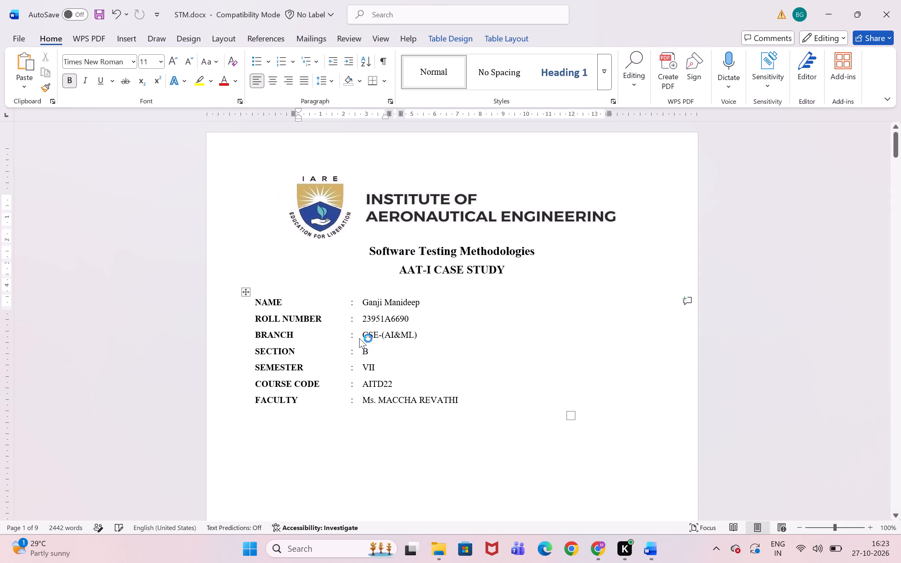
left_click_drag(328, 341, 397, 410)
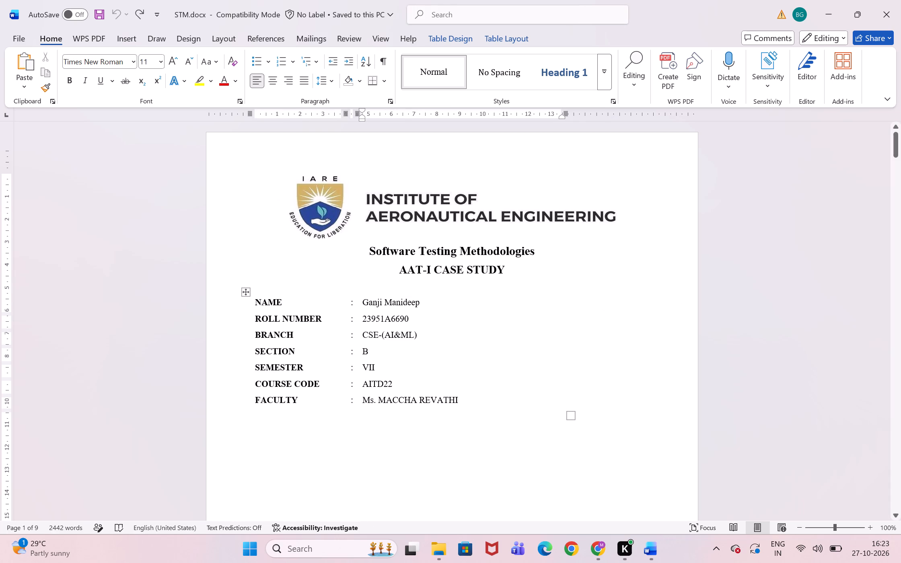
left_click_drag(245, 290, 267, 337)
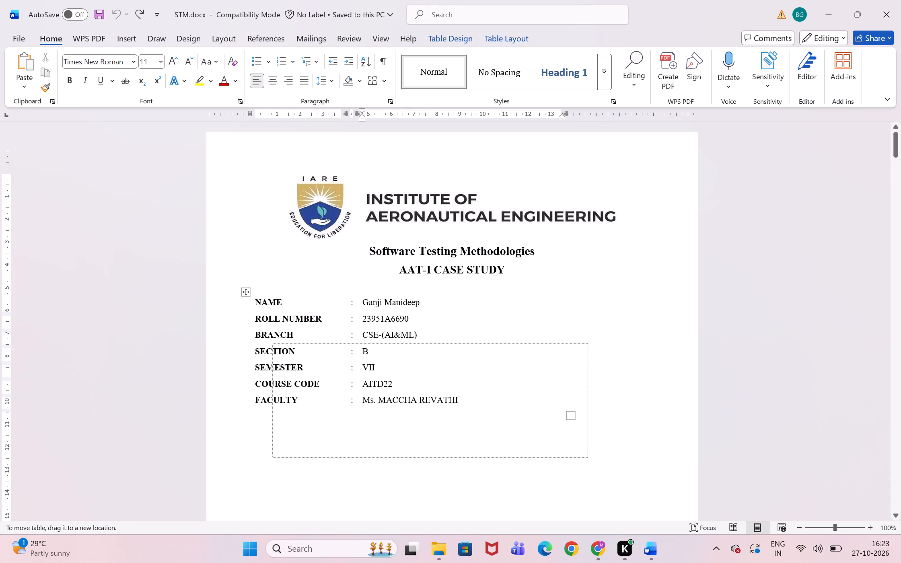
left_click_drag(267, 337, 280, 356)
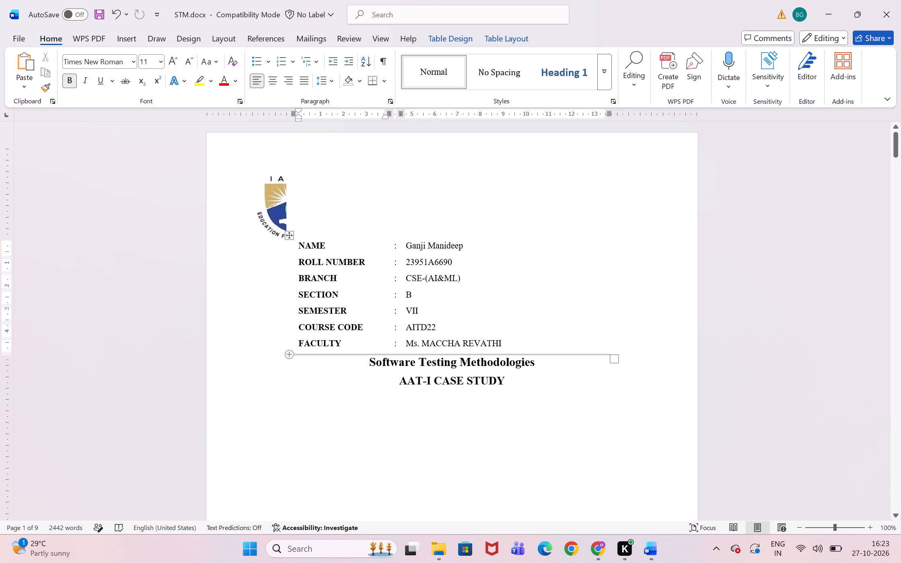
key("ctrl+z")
Replace STM's student details table with the NAME-to-FACULTY block copied from DL.docx, placed one line lower and indented three tab stops.
key("BackSpace")
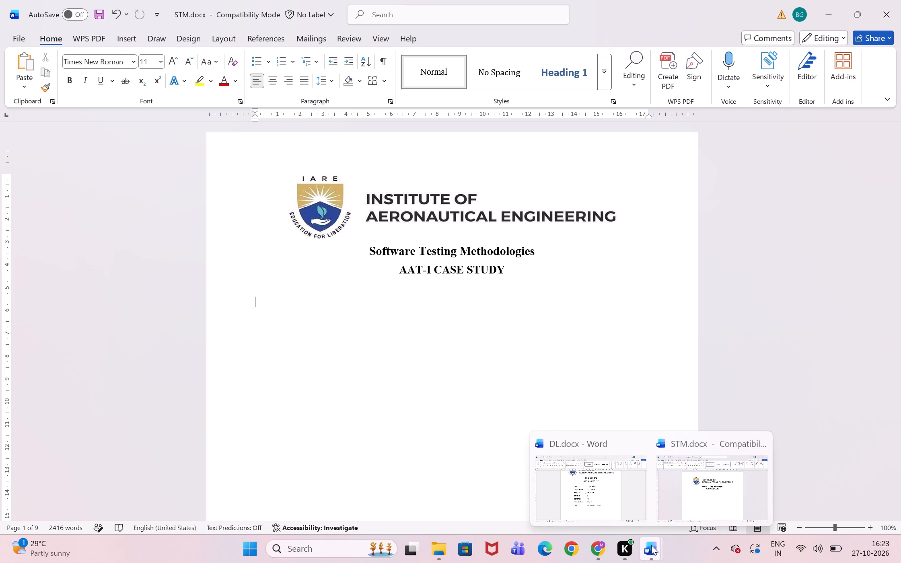
left_click(623, 505)
left_click_drag(310, 246, 328, 263)
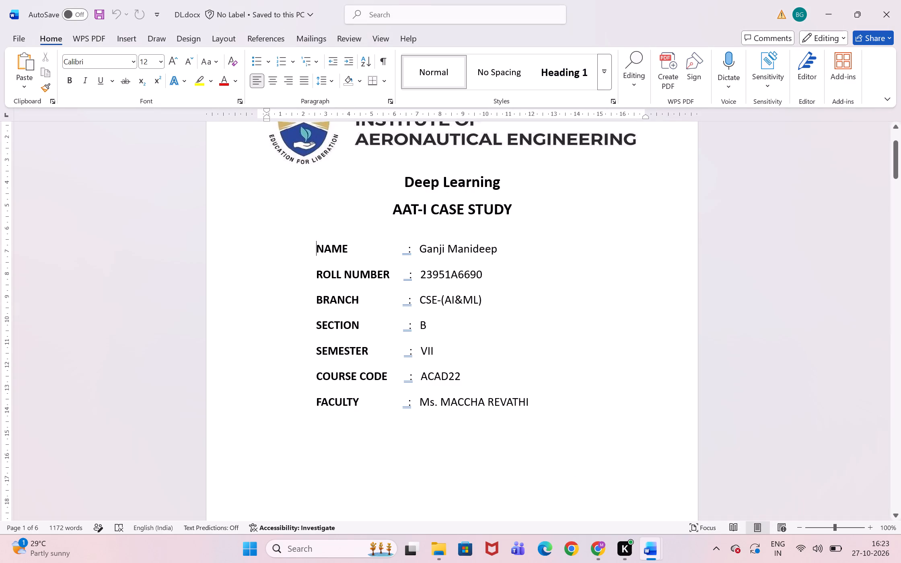
left_click_drag(328, 263, 543, 408)
key("ctrl+c")
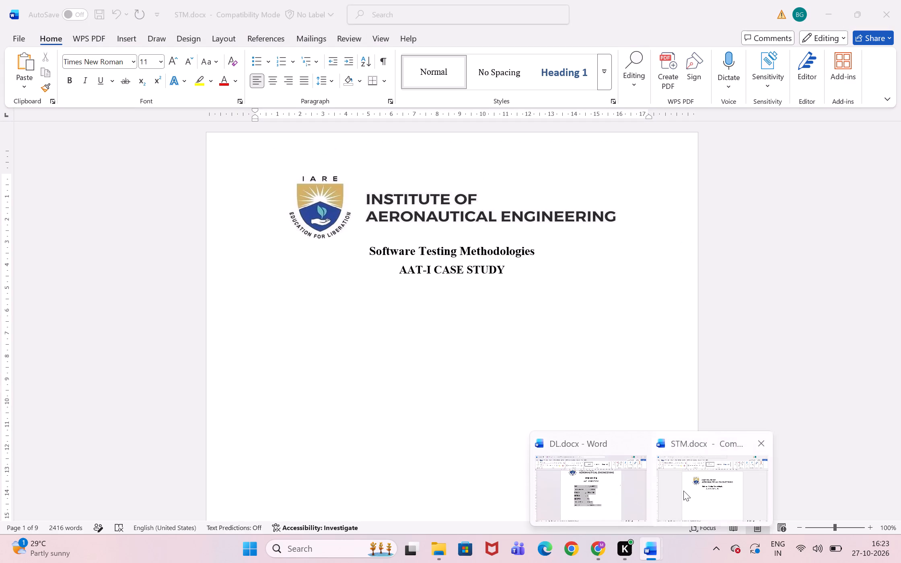
left_click(683, 491)
key("Return")
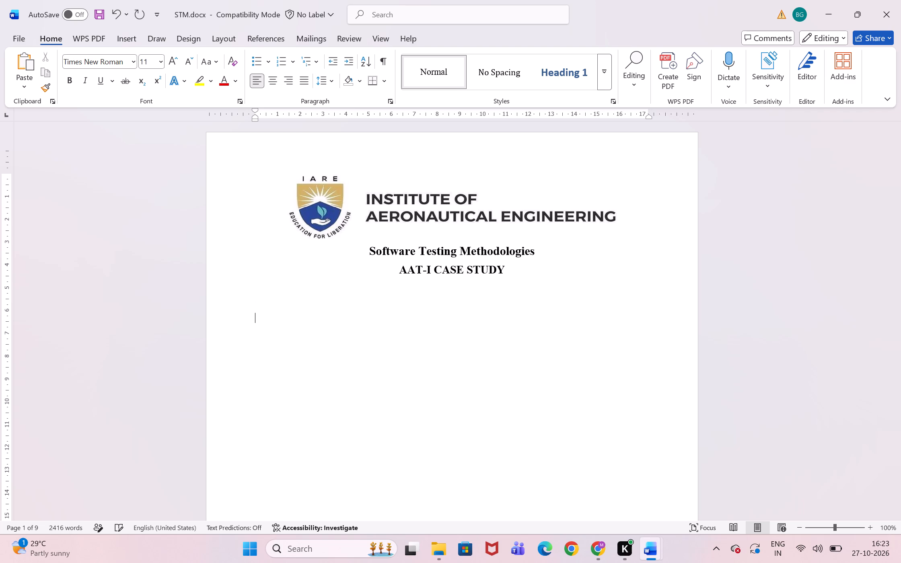
key("Tab")
key("Tab")
key("Tab")
key("ctrl+v")
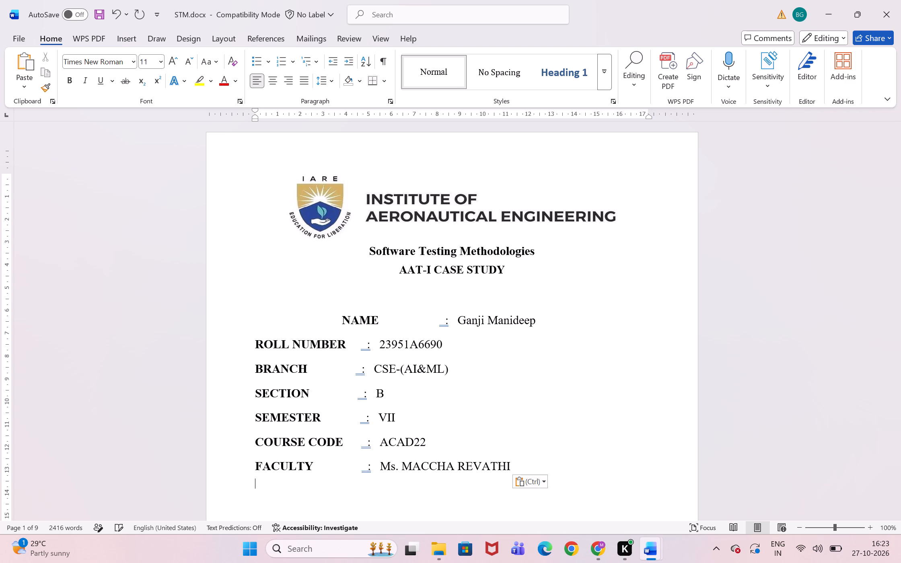
scroll(452, 376, "up", 1)
Indent the ROLL NUMBER, BRANCH and SECTION lines three tab stops each to line up with NAME.
left_click(257, 341)
key("Tab")
key("Tab")
key("Tab")
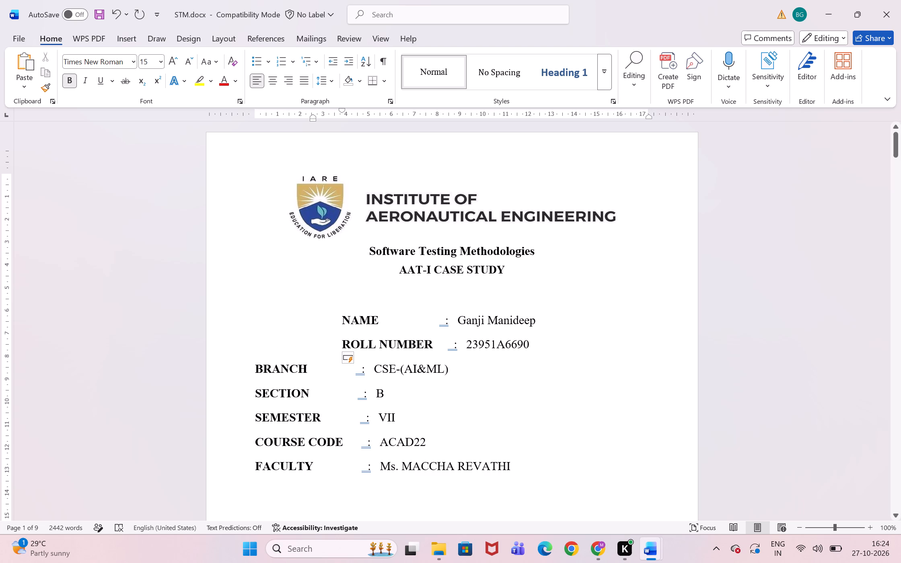
left_click(252, 372)
key("Tab")
key("Tab")
key("Tab")
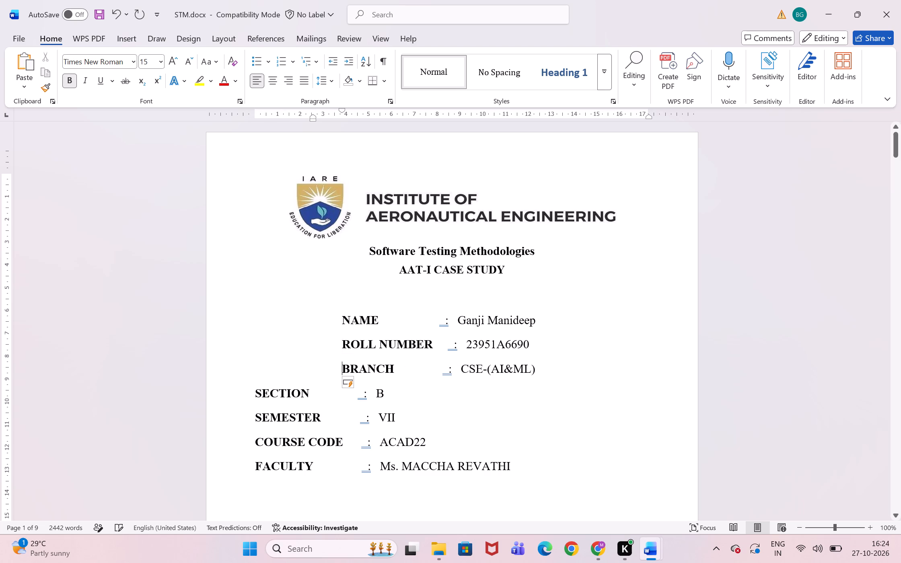
left_click(256, 394)
key("Tab")
key("Tab")
key("Tab")
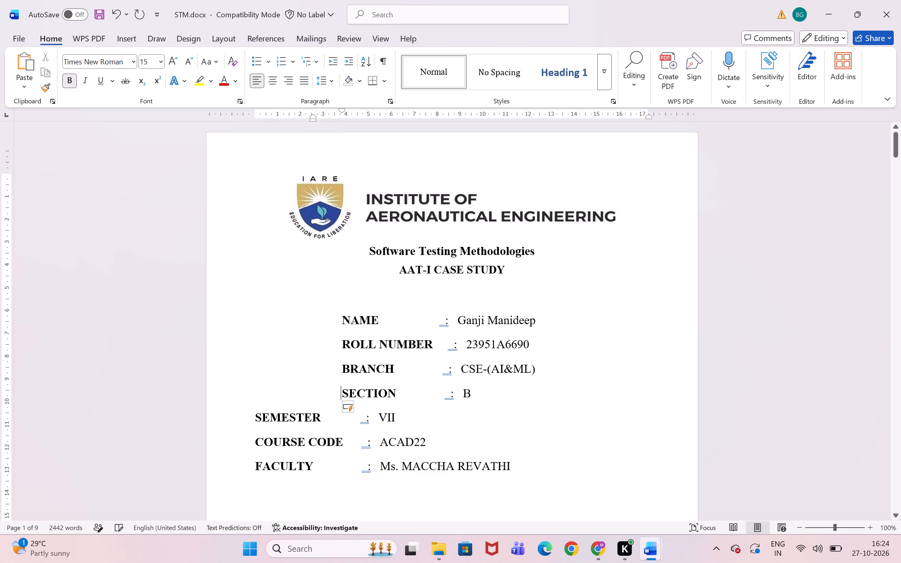
Indent the SEMESTER and COURSE CODE lines three tab stops each to match the lines above.
left_click(254, 421)
key("Tab")
key("Tab")
key("Tab")
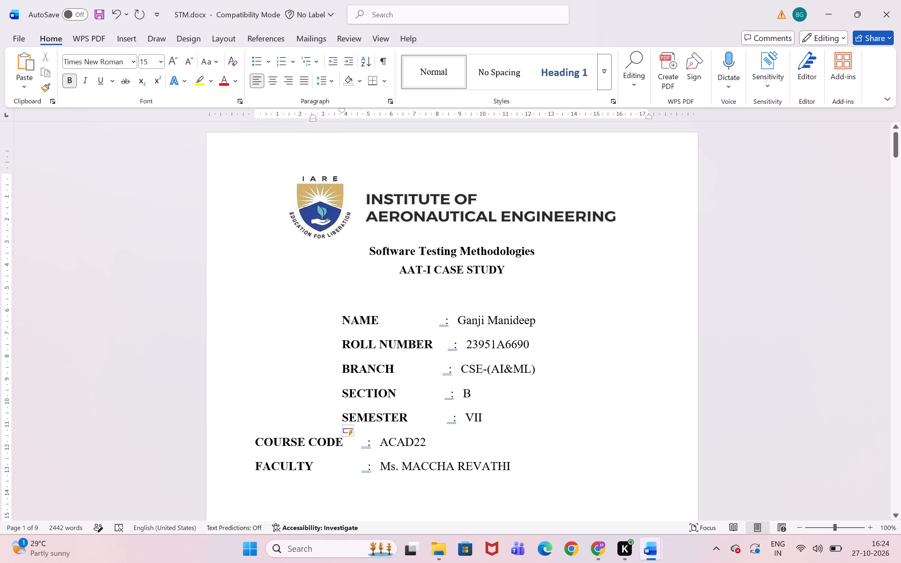
left_click(257, 441)
key("Tab")
key("Tab")
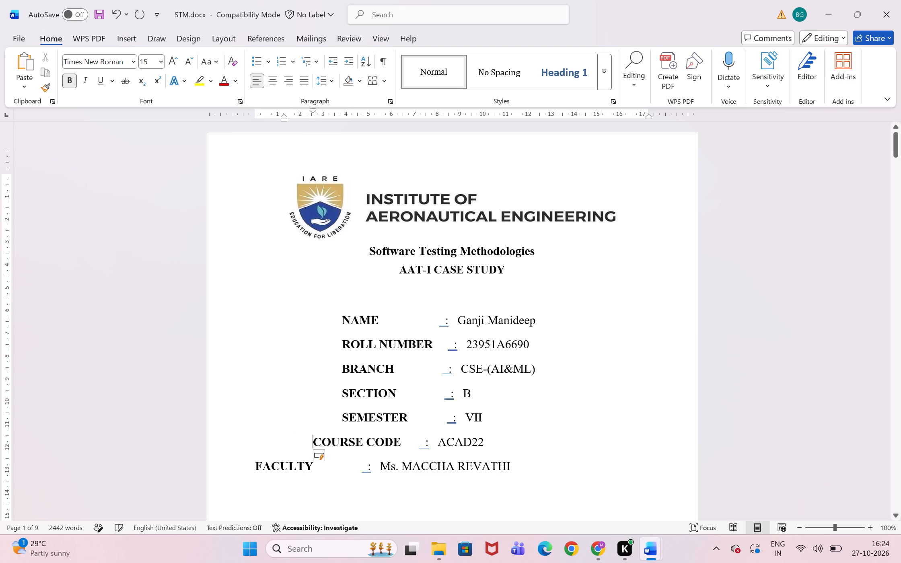
key("Tab")
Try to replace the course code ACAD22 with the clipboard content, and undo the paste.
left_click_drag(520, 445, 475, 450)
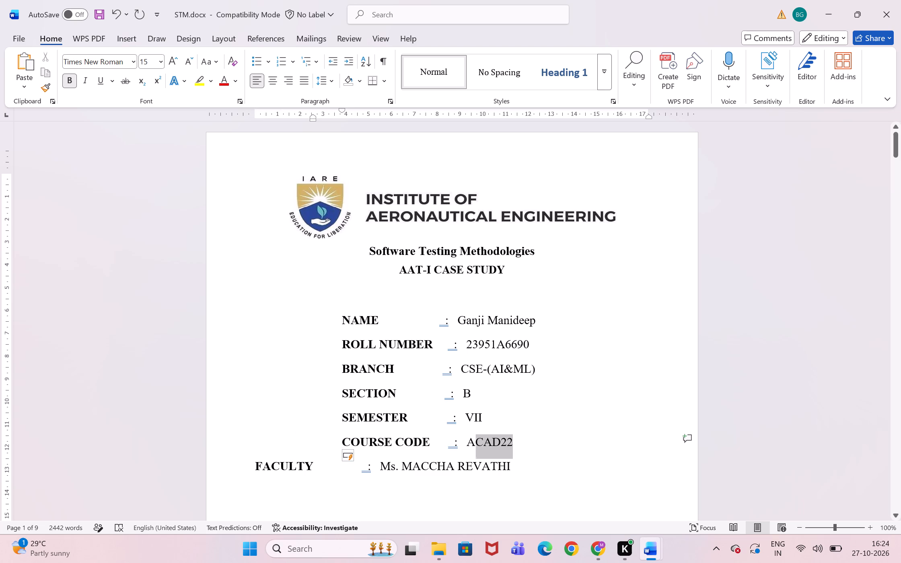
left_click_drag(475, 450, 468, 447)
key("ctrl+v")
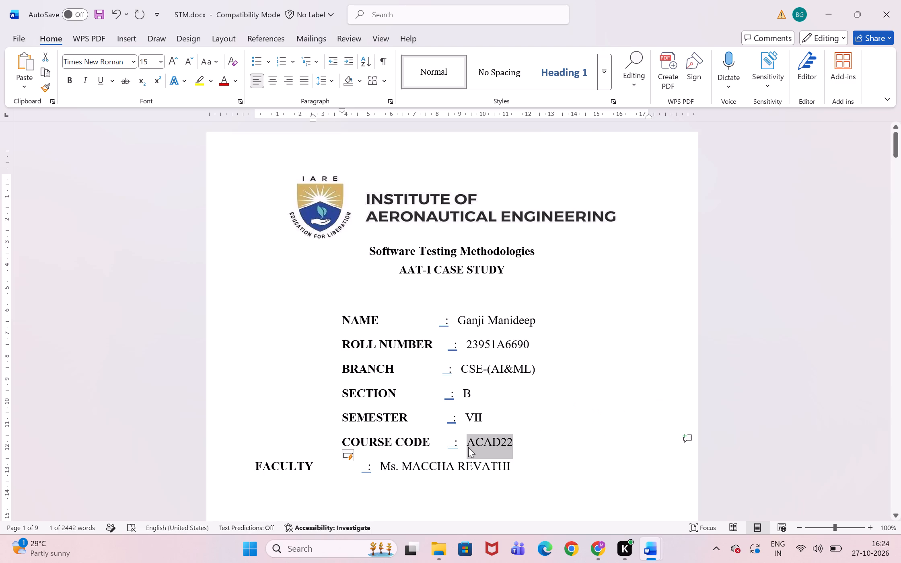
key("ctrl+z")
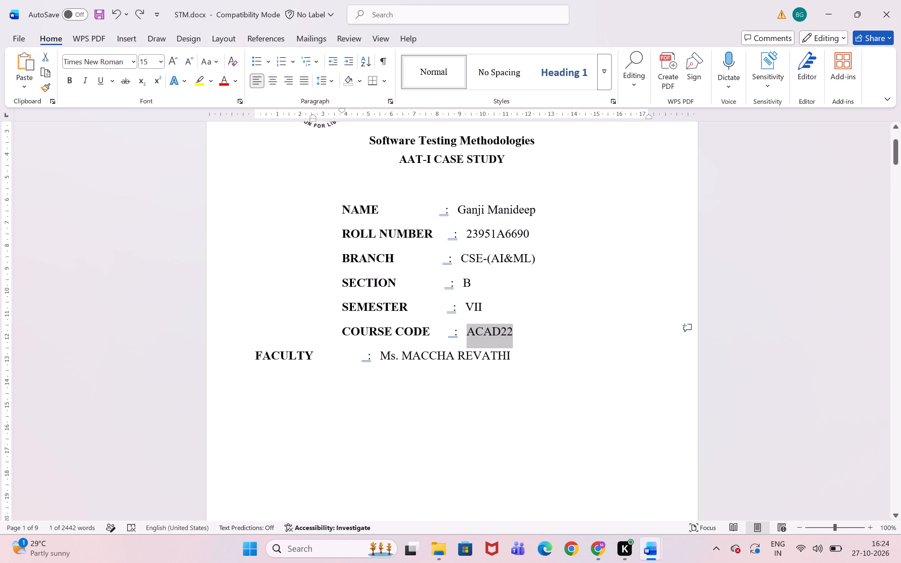
Indent the FACULTY line three tab stops to align it with the other detail labels.
left_click(257, 352)
key("Tab")
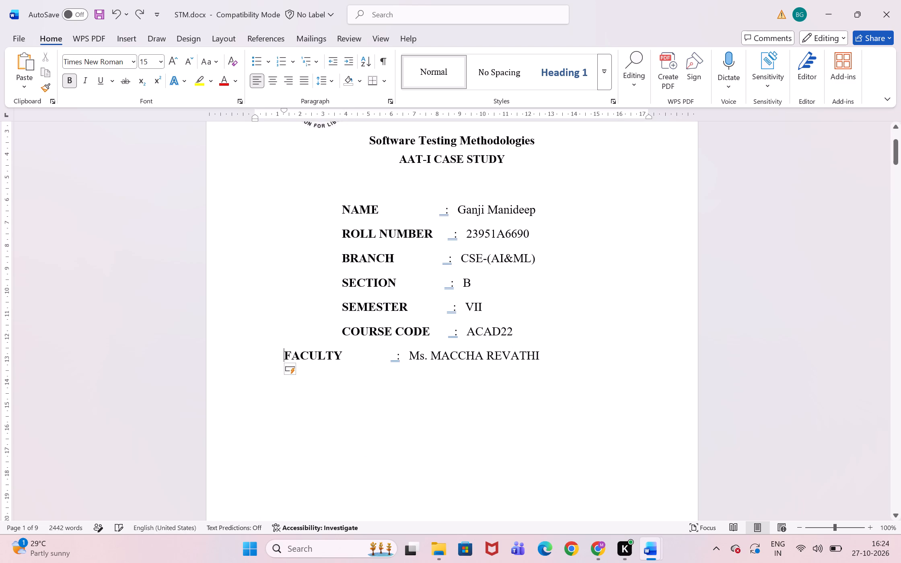
key("Tab")
key("Tab")
scroll(468, 391, "up", 3)
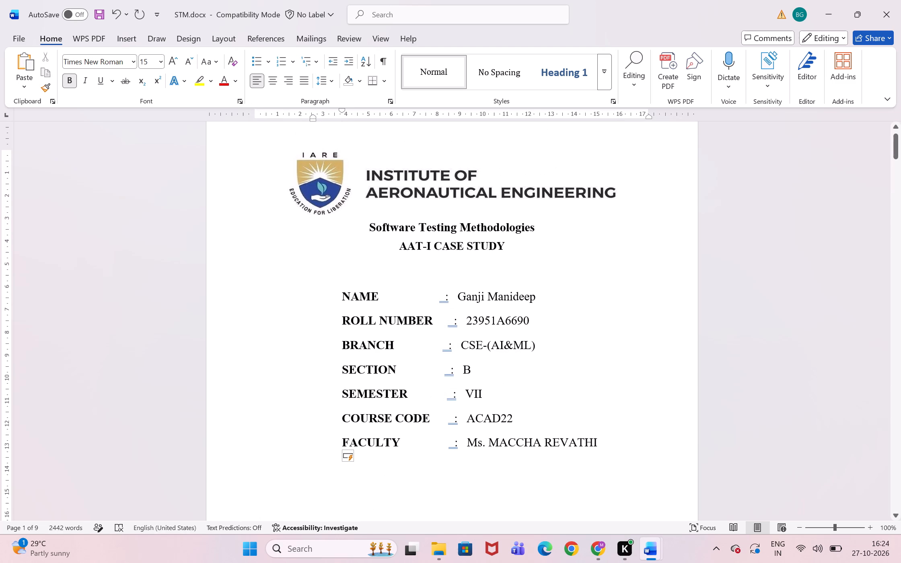
Adjust the colon alignment by adding three spaces before NAME's colon and one before BRANCH's, leaving SECTION's spacing as it was.
left_click(442, 298)
key("space")
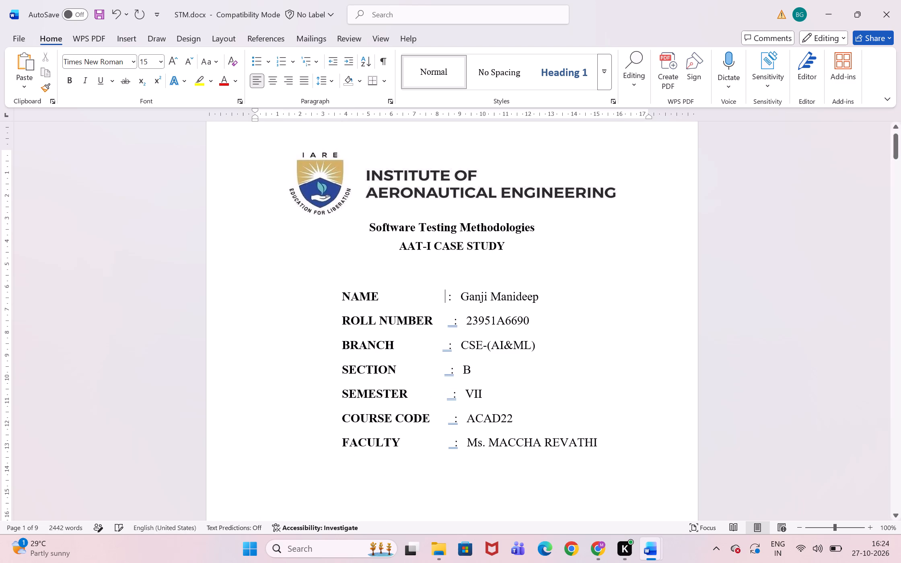
key("space")
key("space")
key("space")
key("BackSpace")
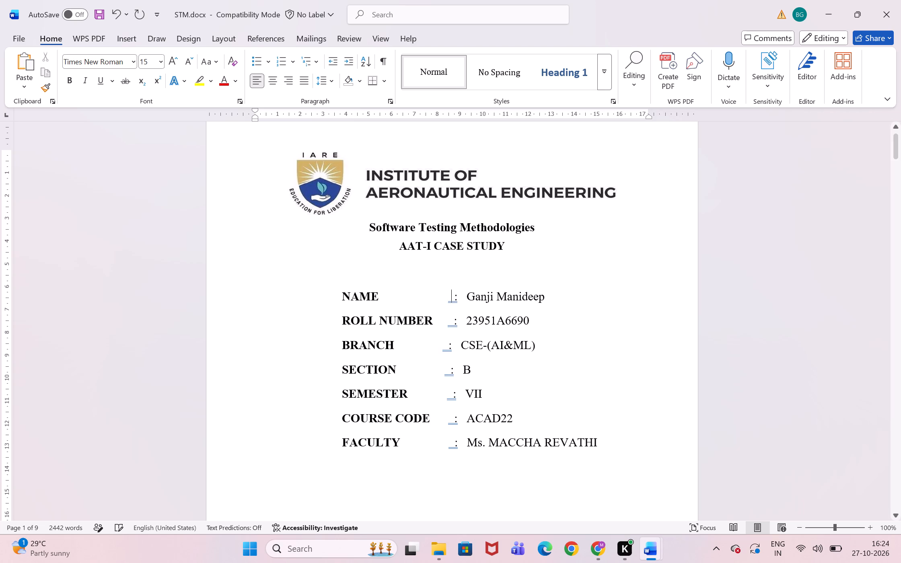
left_click(446, 347)
key("space")
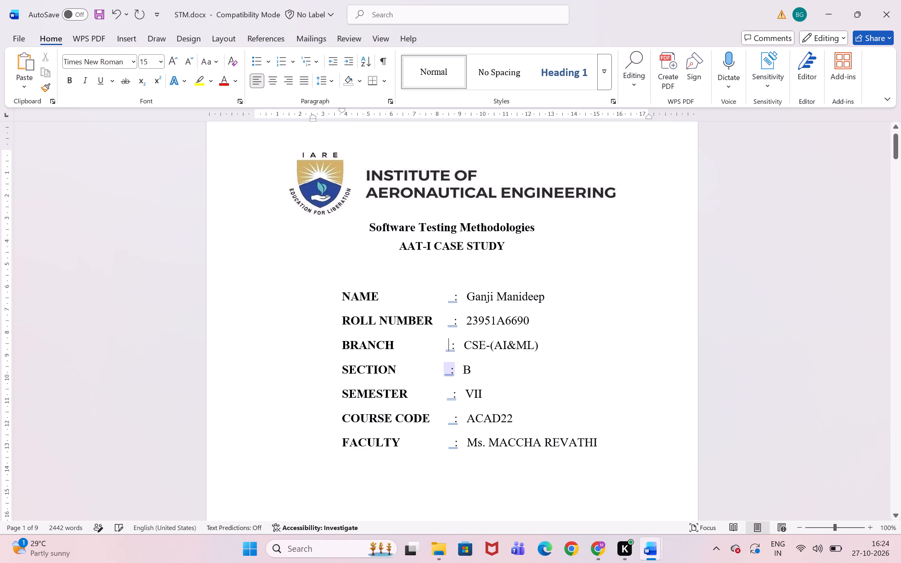
left_click(446, 371)
key("space")
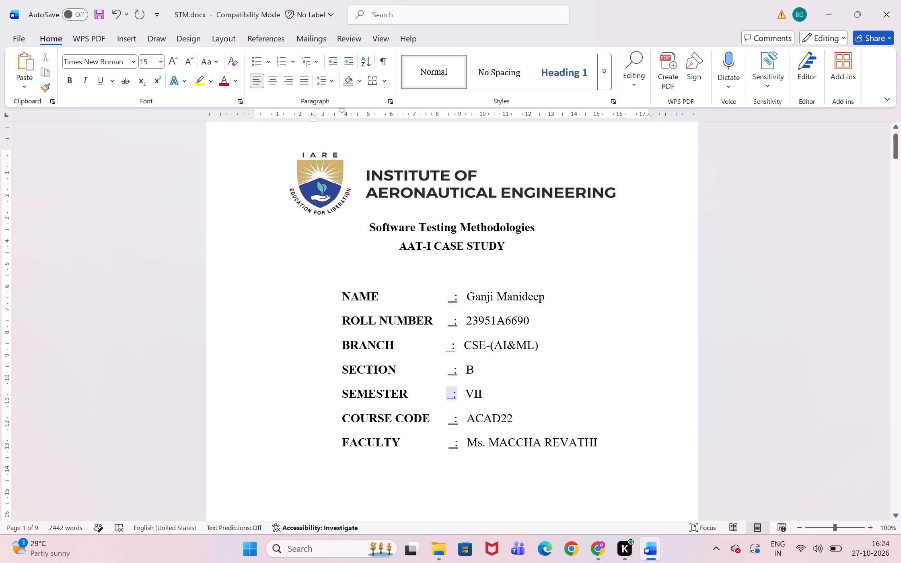
key("BackSpace")
Remove one space before the colon in each of the SEMESTER, COURSE CODE and FACULTY lines.
left_click(451, 399)
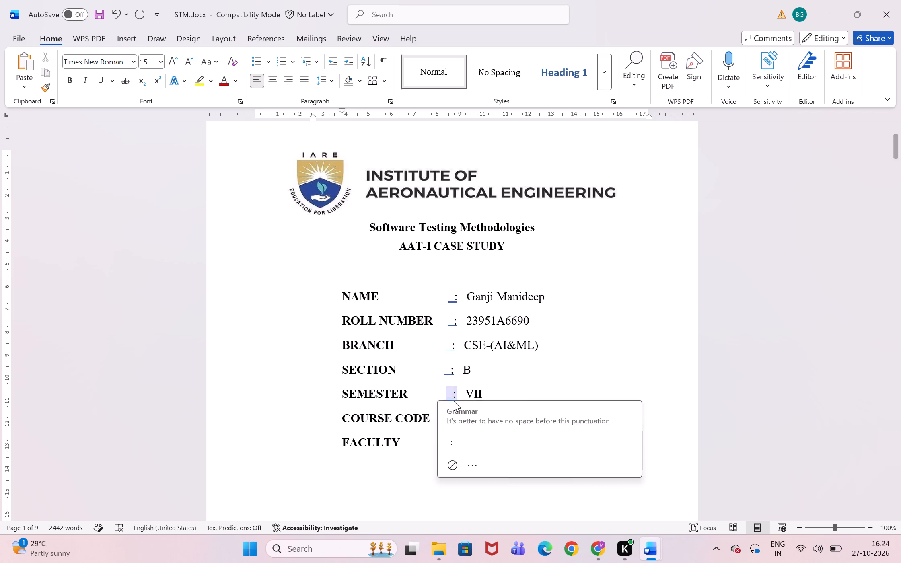
key("BackSpace")
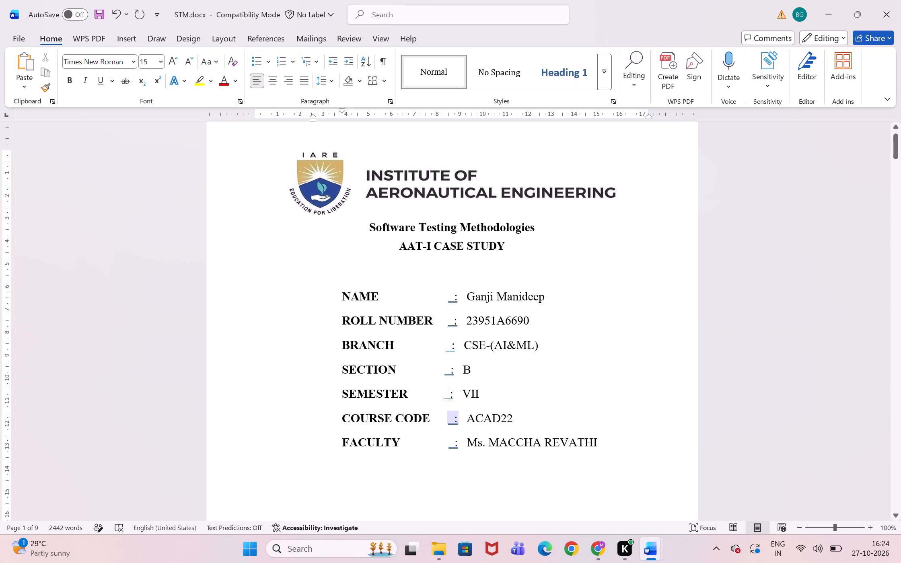
left_click(450, 423)
key("BackSpace")
left_click(453, 445)
key("BackSpace")
Examine the pages after the cover for blank areas and how the sections break across pages.
scroll(453, 446, "down", 5)
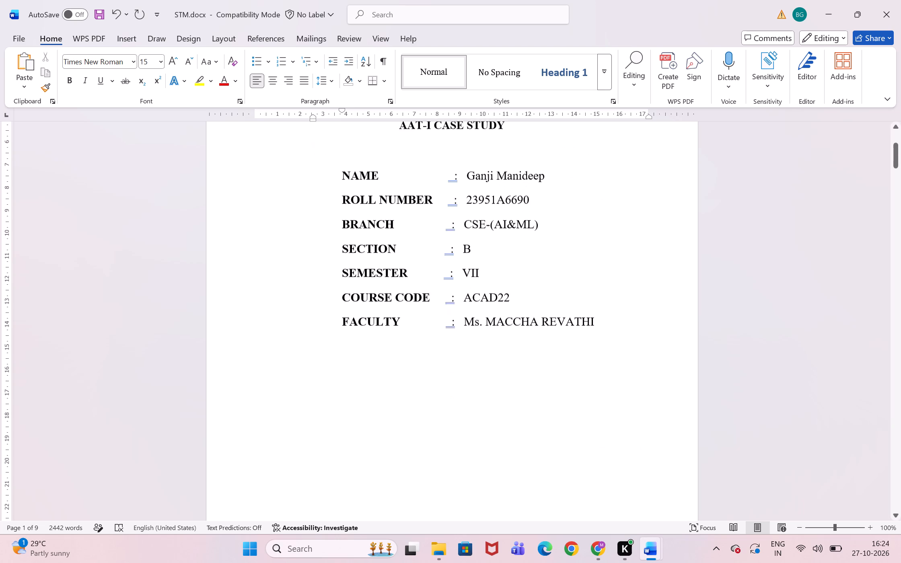
scroll(453, 446, "down", 10)
scroll(453, 446, "down", 19)
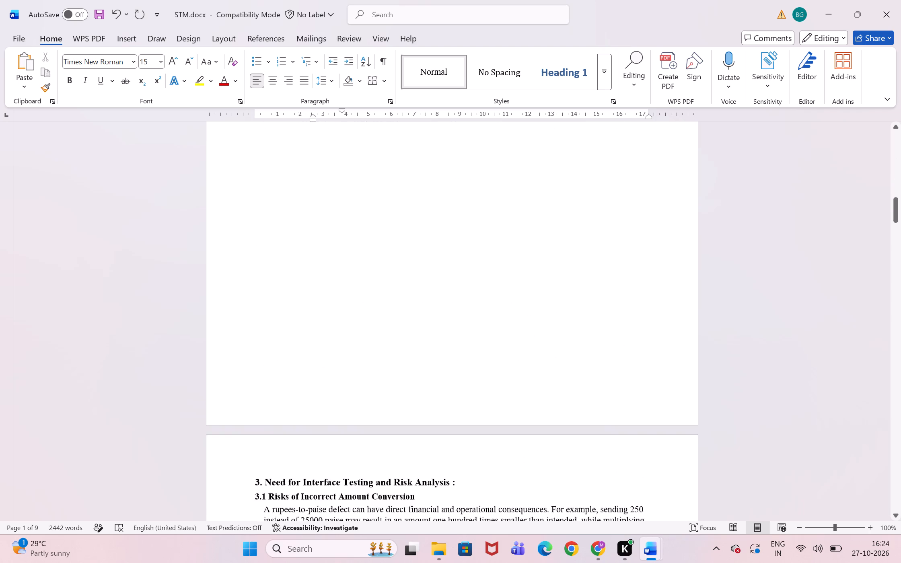
scroll(453, 446, "up", 1)
scroll(453, 446, "down", 8)
scroll(453, 446, "up", 1)
scroll(453, 446, "down", 20)
scroll(453, 446, "down", 6)
scroll(454, 447, "up", 1)
scroll(454, 447, "down", 11)
scroll(454, 447, "up", 4)
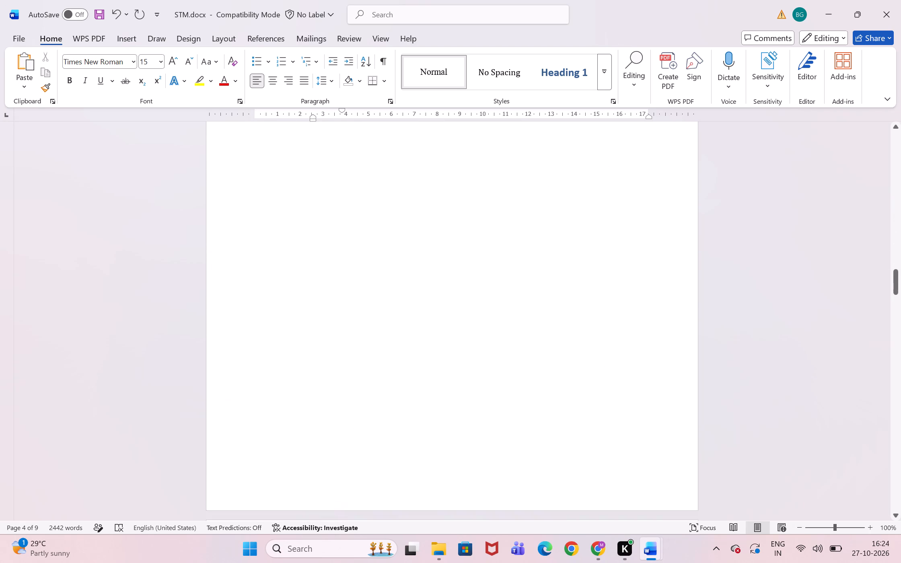
scroll(454, 447, "up", 14)
scroll(454, 447, "down", 7)
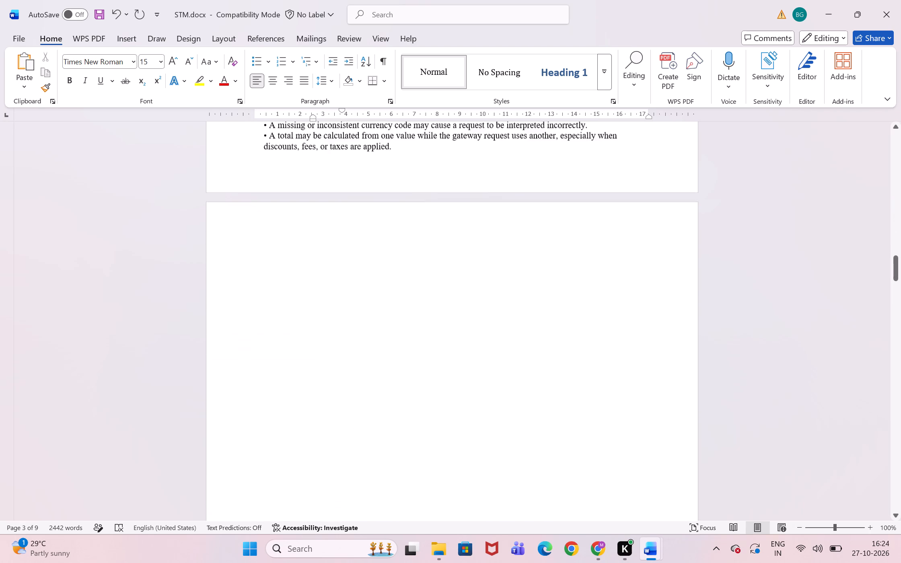
Examine the pages from section 4.2 through section 7 for blank pages and uneven section breaks.
scroll(454, 447, "down", 17)
scroll(455, 447, "up", 1)
scroll(455, 447, "down", 18)
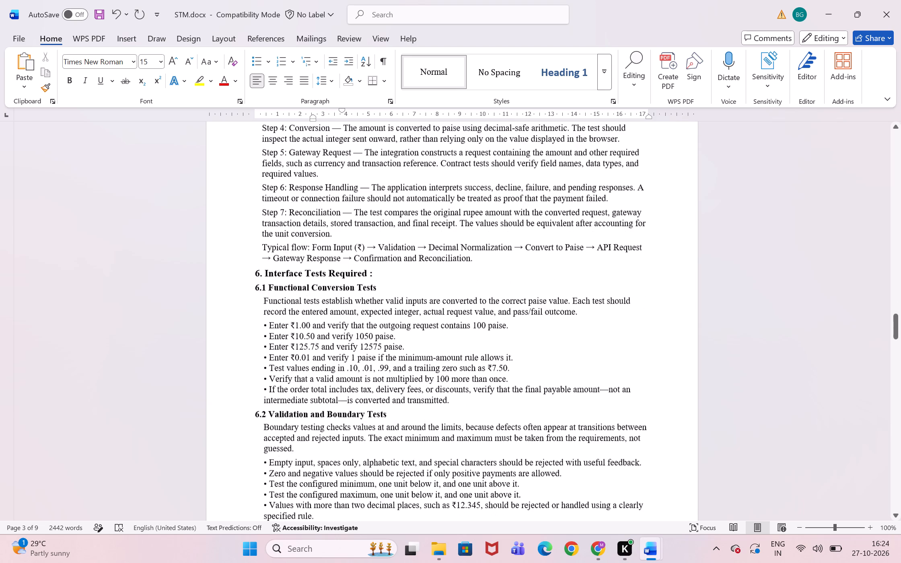
scroll(455, 447, "down", 3)
scroll(455, 447, "down", 20)
scroll(455, 447, "down", 5)
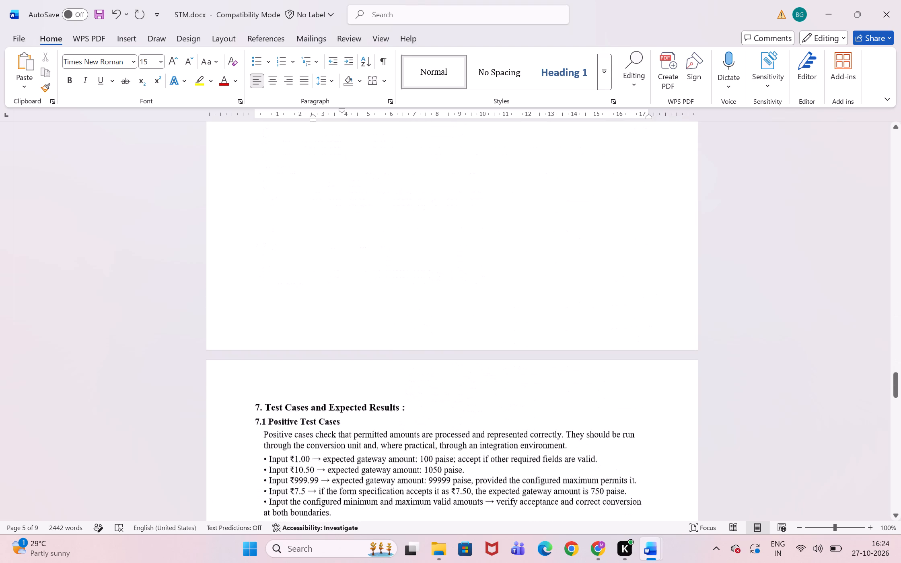
scroll(455, 447, "down", 2)
scroll(455, 447, "up", 1)
scroll(455, 447, "down", 3)
scroll(455, 447, "up", 20)
scroll(455, 447, "up", 8)
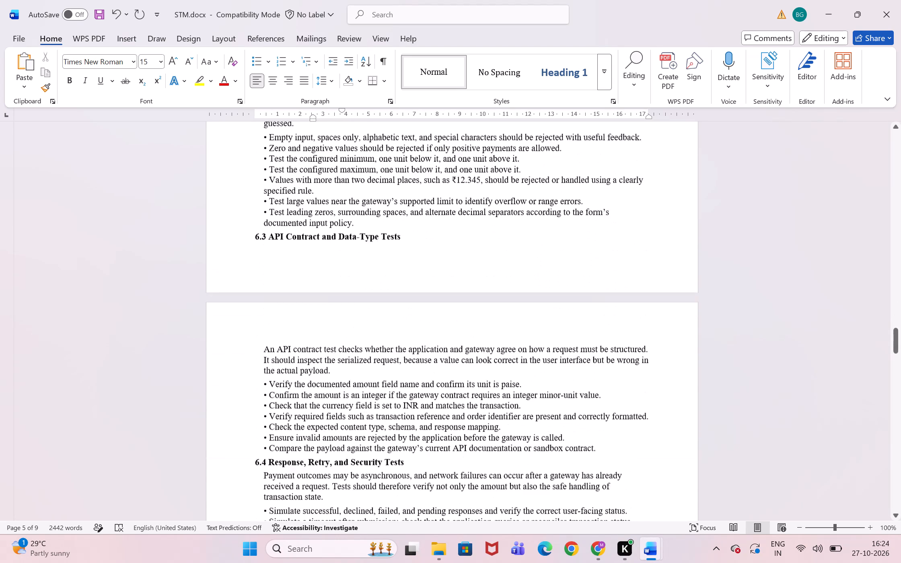
scroll(456, 447, "up", 20)
scroll(456, 447, "up", 20)
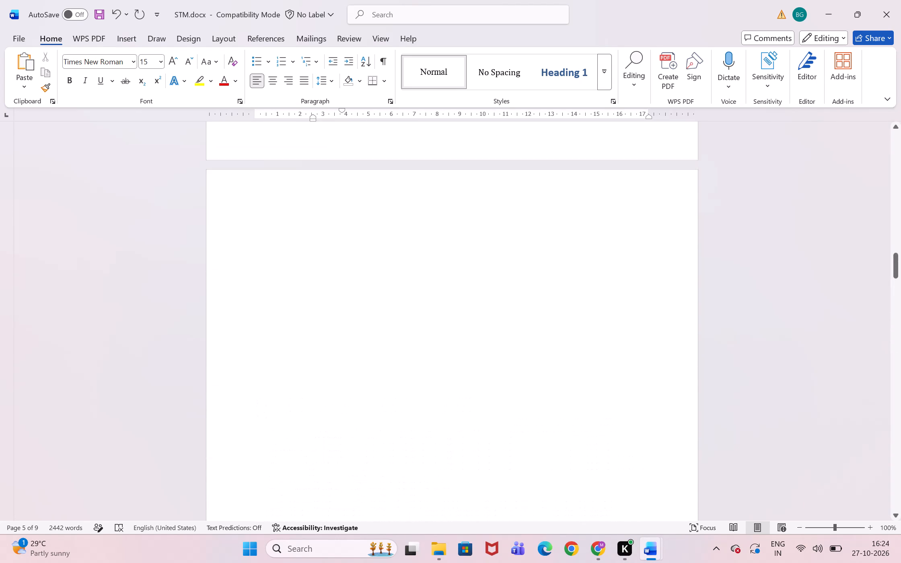
scroll(457, 445, "up", 3)
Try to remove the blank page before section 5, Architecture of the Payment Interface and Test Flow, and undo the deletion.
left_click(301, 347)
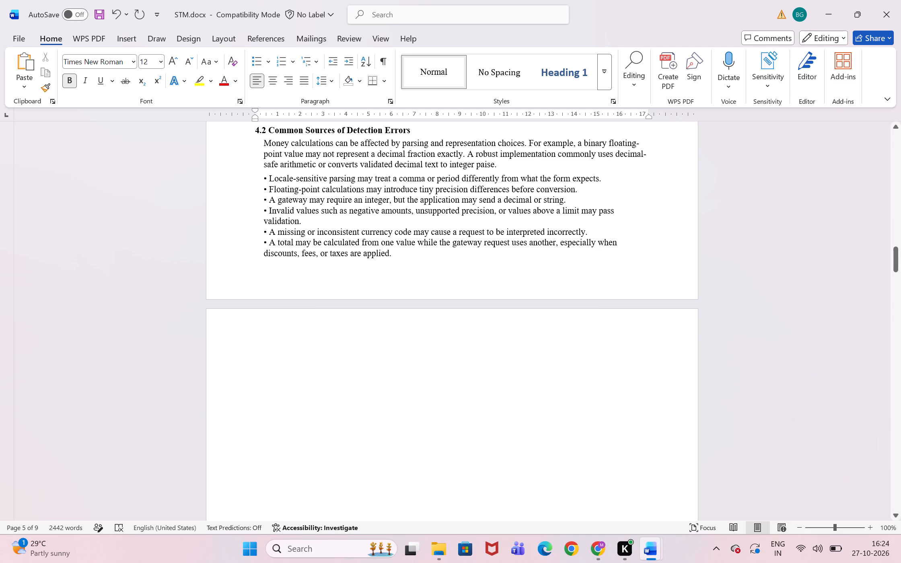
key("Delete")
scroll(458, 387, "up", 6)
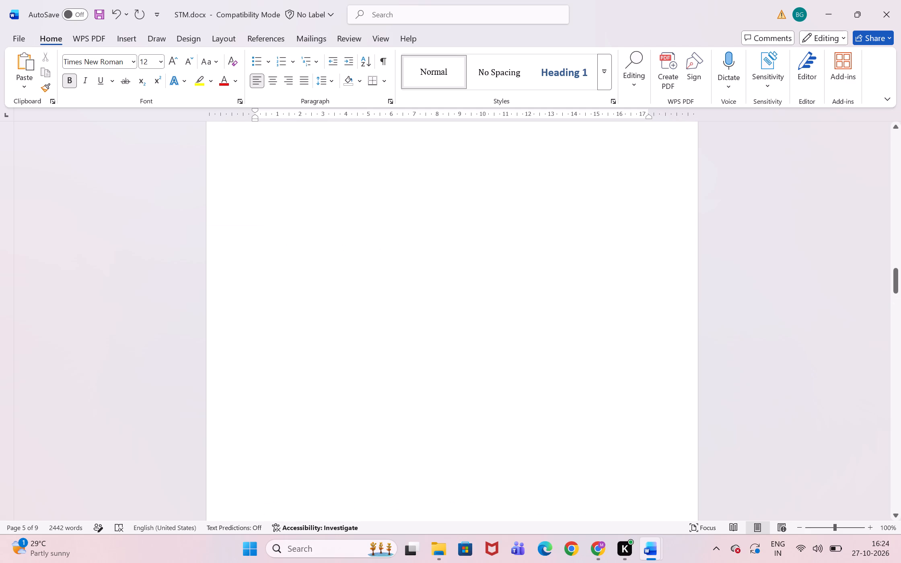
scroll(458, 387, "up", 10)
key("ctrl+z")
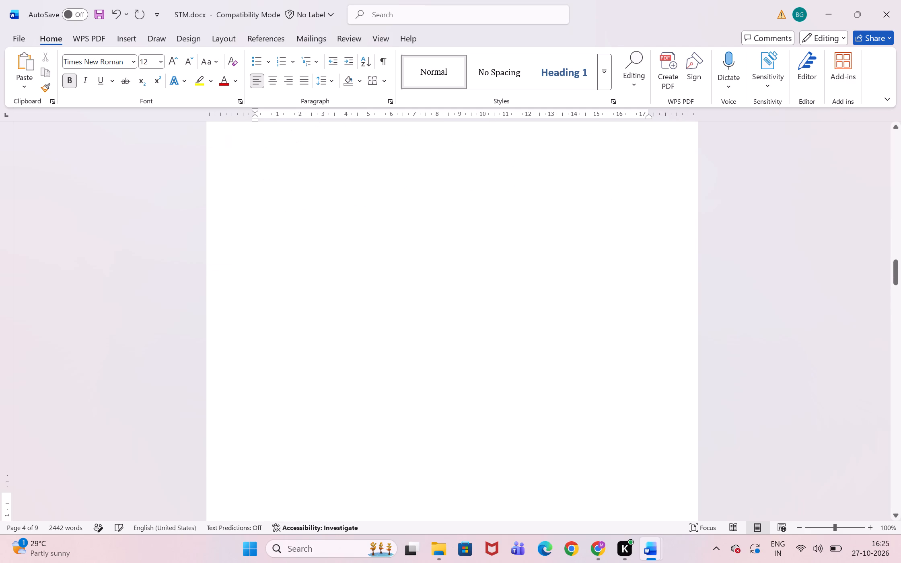
Delete the blank page between section 4.2's last bullet and the section 5 heading.
scroll(458, 387, "down", 1)
scroll(458, 387, "up", 1)
scroll(458, 387, "down", 13)
scroll(458, 387, "up", 3)
scroll(458, 387, "down", 1)
scroll(458, 387, "up", 9)
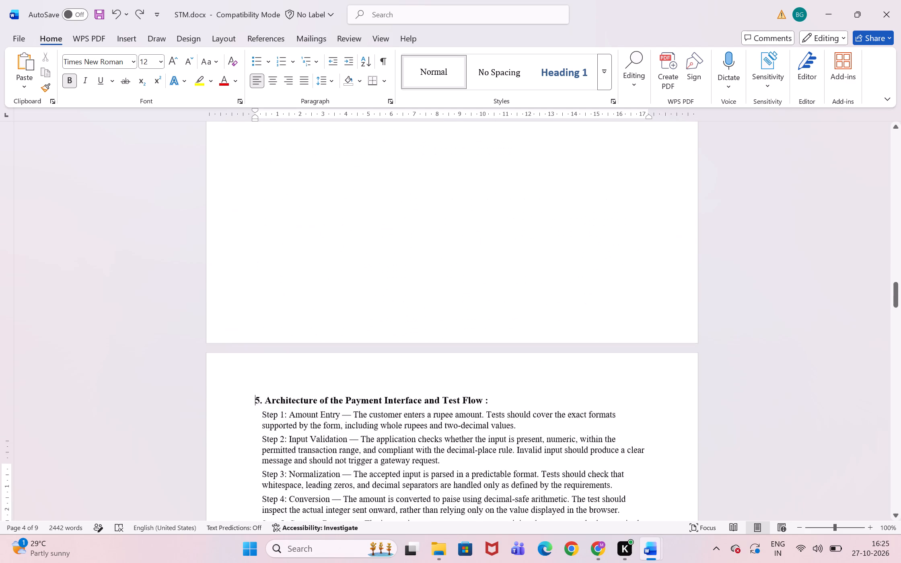
scroll(458, 387, "up", 18)
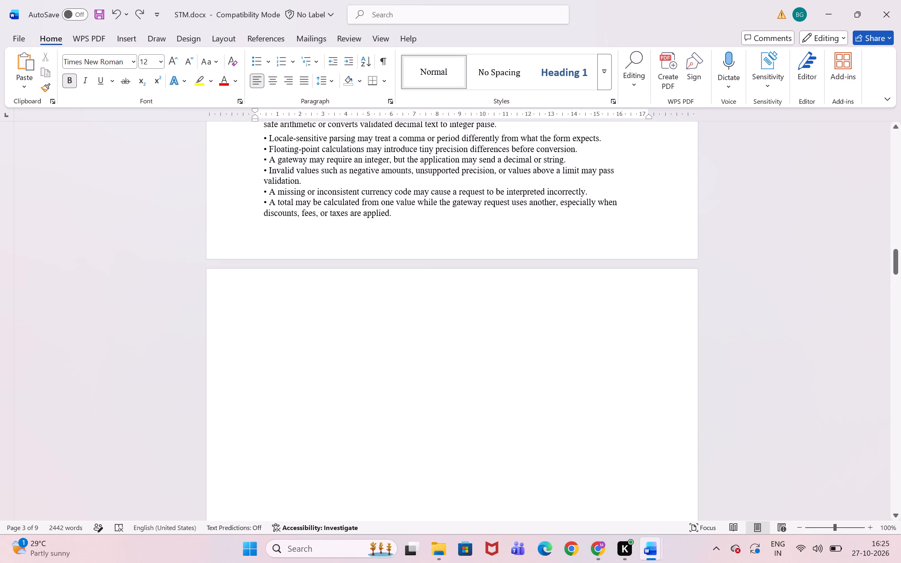
left_click(509, 223)
key("Delete")
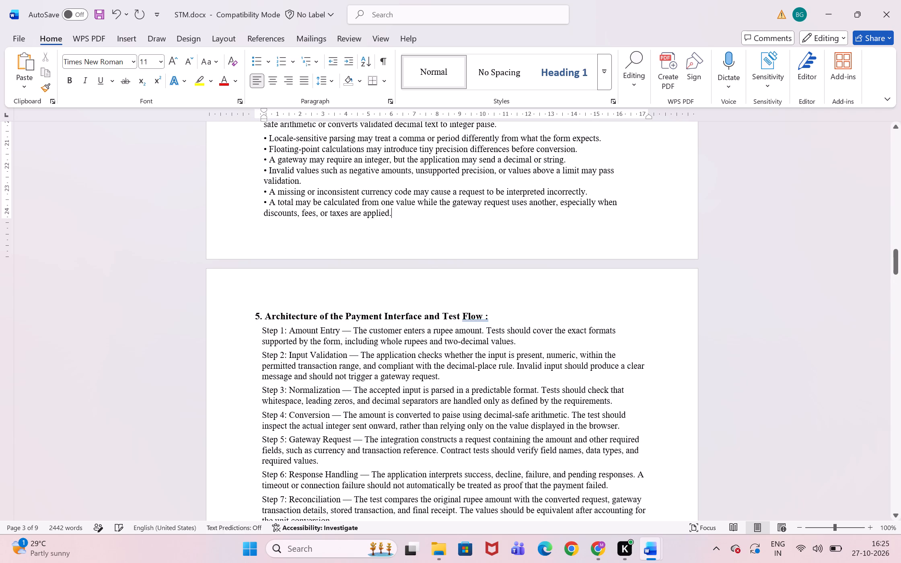
Examine the remaining pages from section 5 through the Conclusion for blank areas and section breaks.
scroll(513, 321, "down", 7)
scroll(513, 321, "down", 14)
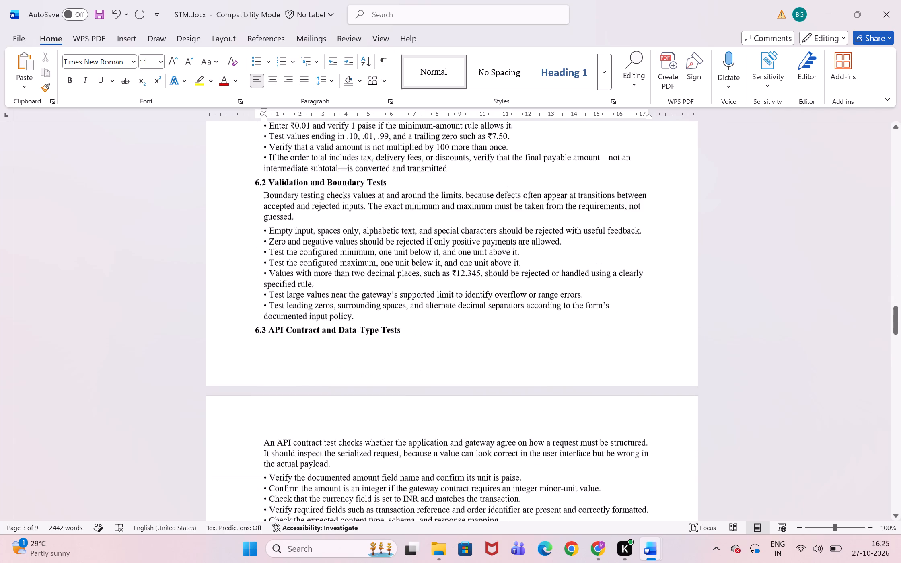
scroll(512, 321, "down", 18)
scroll(511, 321, "up", 1)
scroll(511, 321, "down", 4)
scroll(511, 320, "up", 7)
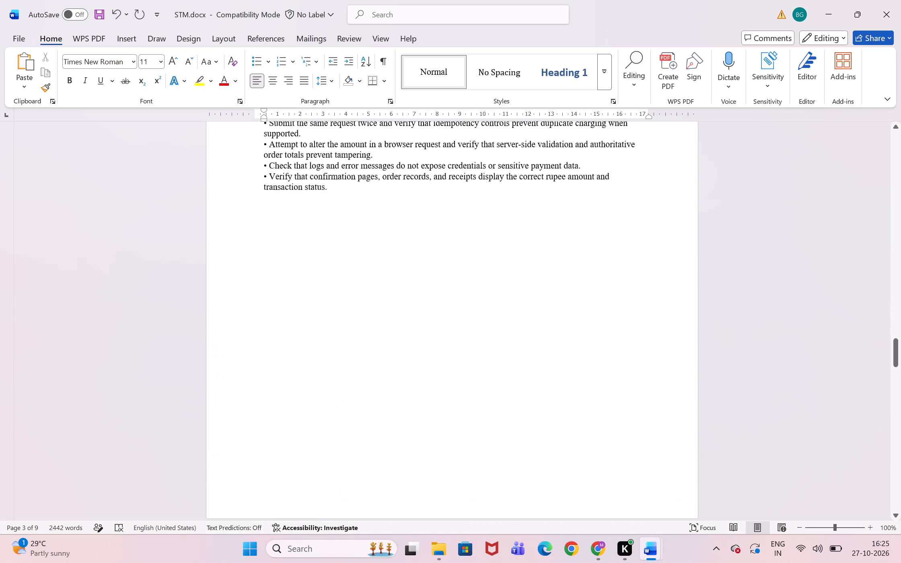
scroll(511, 320, "up", 1)
scroll(511, 320, "down", 20)
scroll(511, 320, "down", 10)
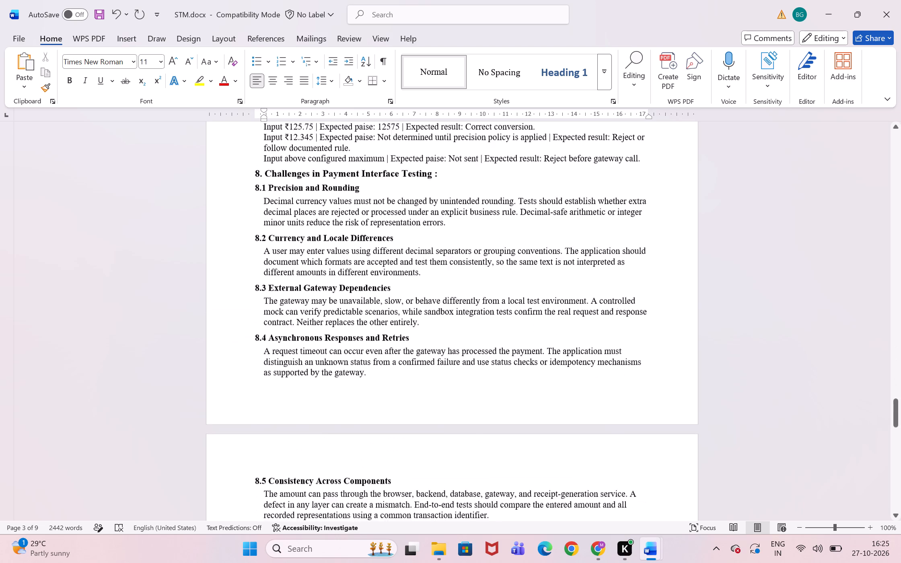
scroll(511, 320, "down", 16)
scroll(511, 320, "down", 14)
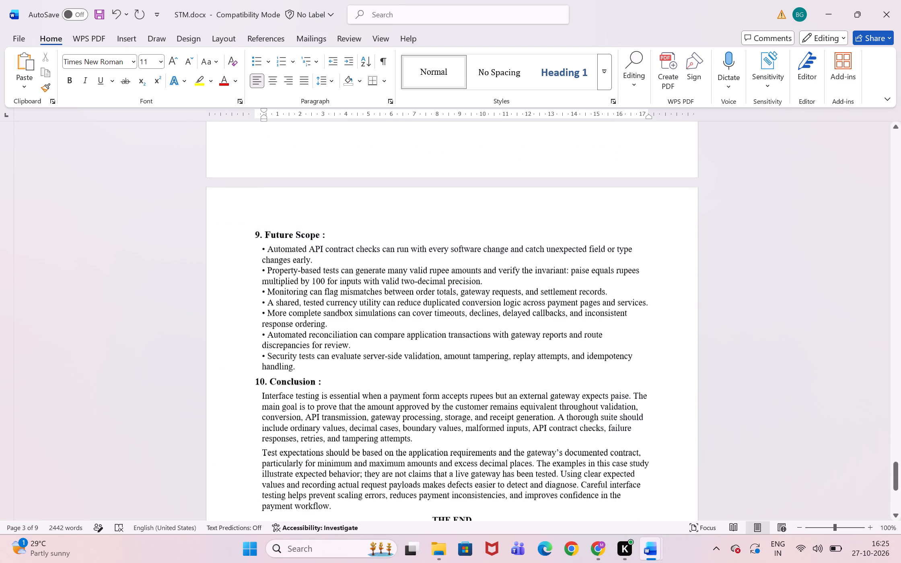
scroll(511, 320, "up", 14)
scroll(511, 320, "down", 1)
scroll(511, 320, "up", 9)
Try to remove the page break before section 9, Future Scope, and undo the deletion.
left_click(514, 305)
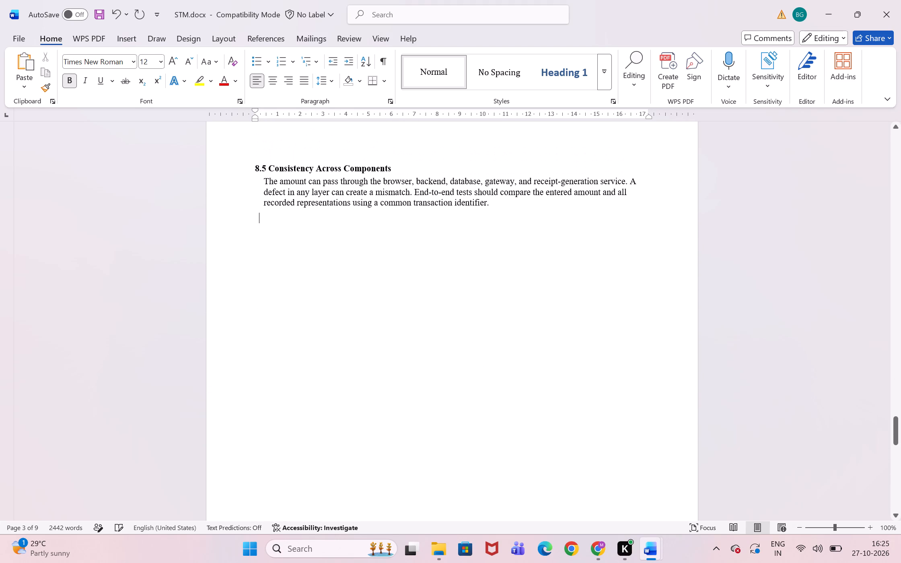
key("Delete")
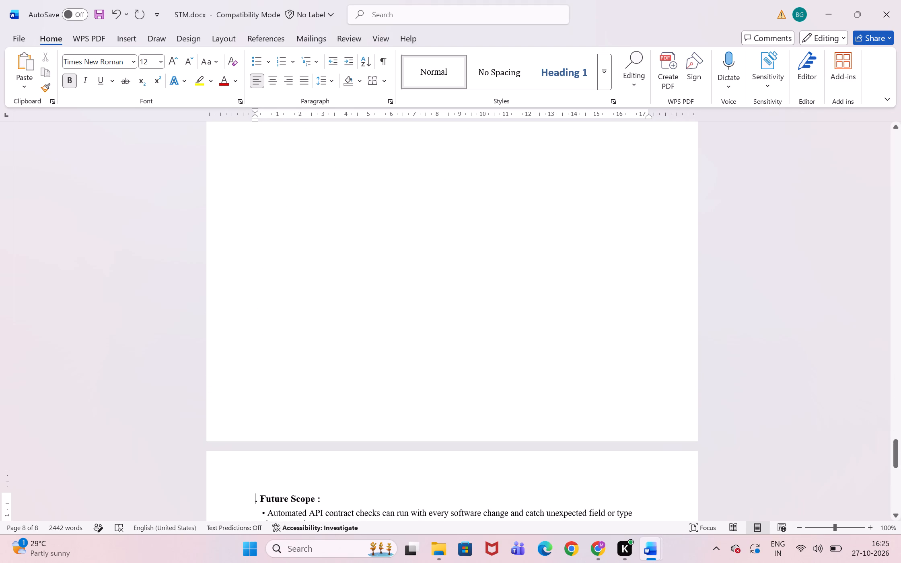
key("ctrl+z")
Delete the empty paragraph and page break after section 8.5 so that section 9, Future Scope, follows on the same page.
scroll(537, 277, "up", 5)
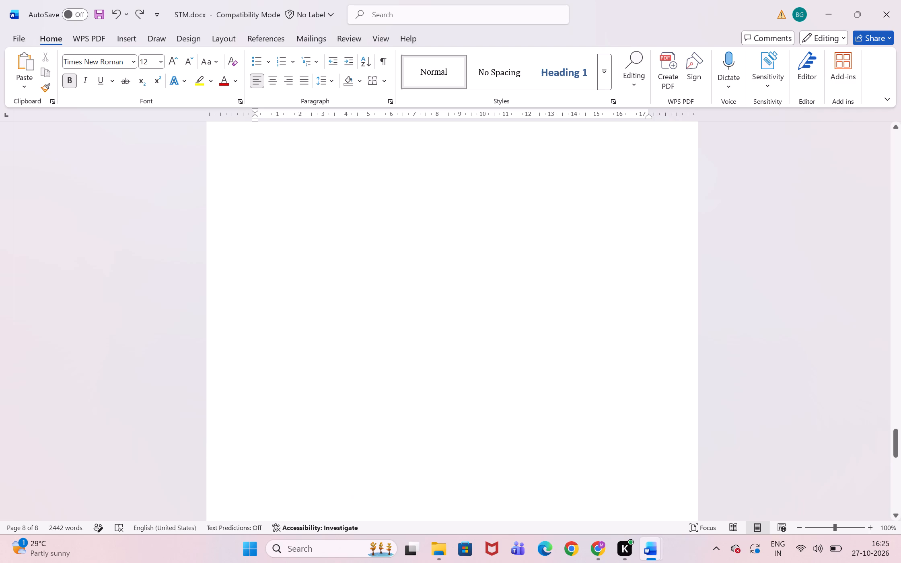
scroll(537, 277, "up", 5)
left_click(584, 192)
left_click(589, 182)
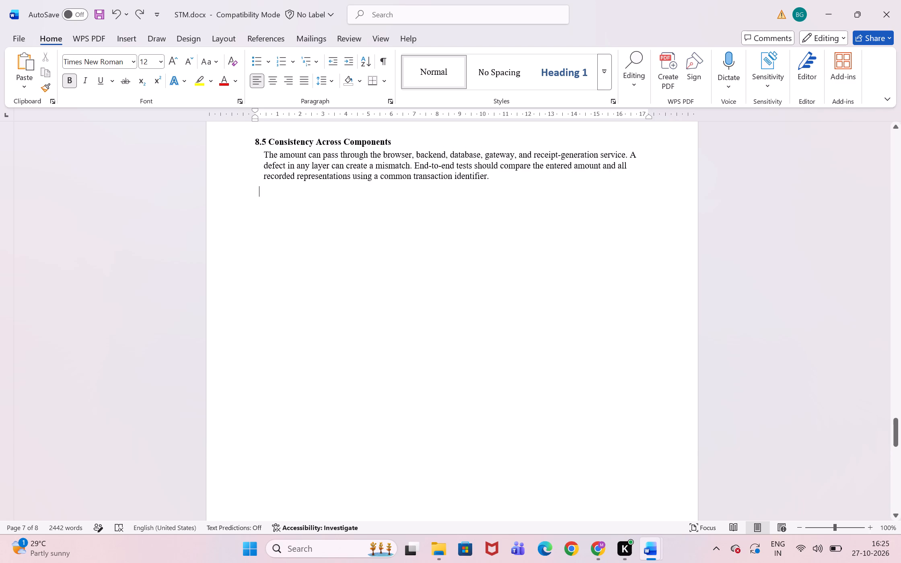
key("Delete")
key("Delete")
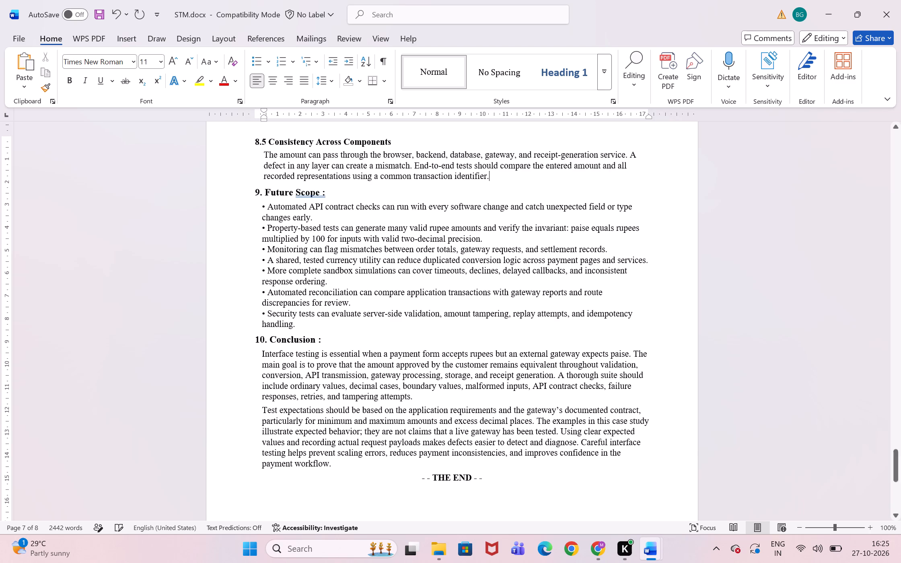
Delete the centred "- - THE END - -" text below the Conclusion.
scroll(579, 231, "down", 7)
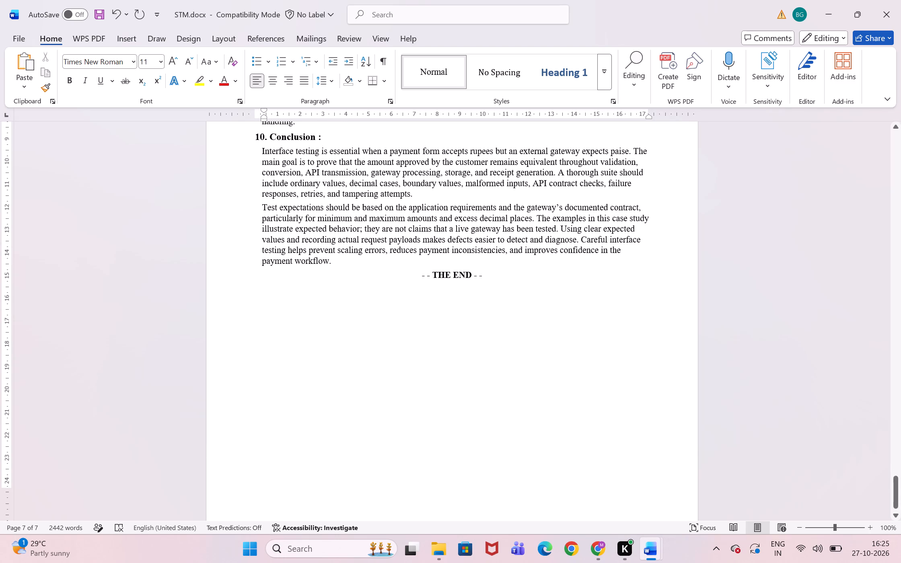
left_click_drag(527, 275, 426, 281)
key("BackSpace")
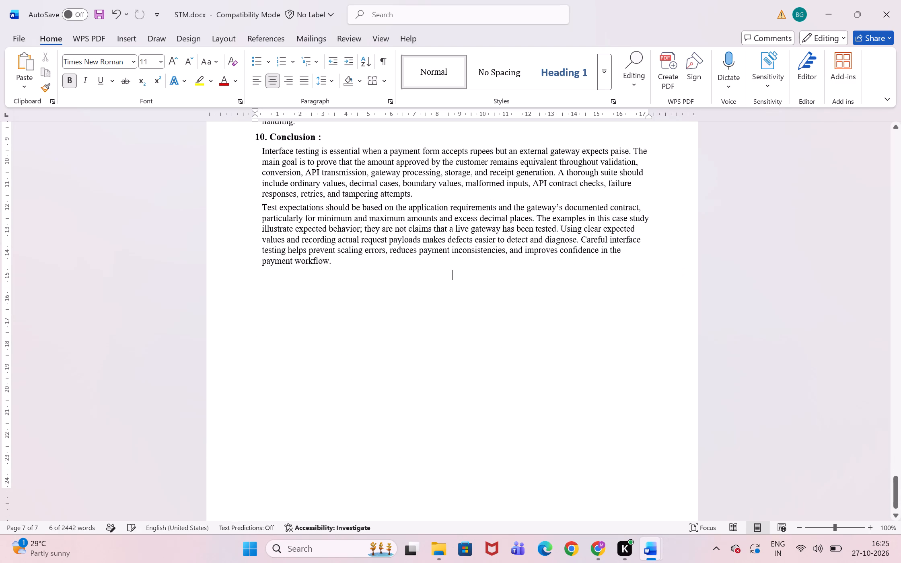
Examine the document from the Conclusion back to the case study title page, checking page layout and headings.
scroll(426, 281, "up", 4)
scroll(426, 281, "down", 1)
scroll(426, 281, "up", 5)
scroll(427, 283, "down", 1)
scroll(427, 283, "up", 9)
scroll(427, 284, "down", 1)
scroll(427, 284, "up", 18)
scroll(427, 284, "down", 3)
scroll(427, 284, "up", 6)
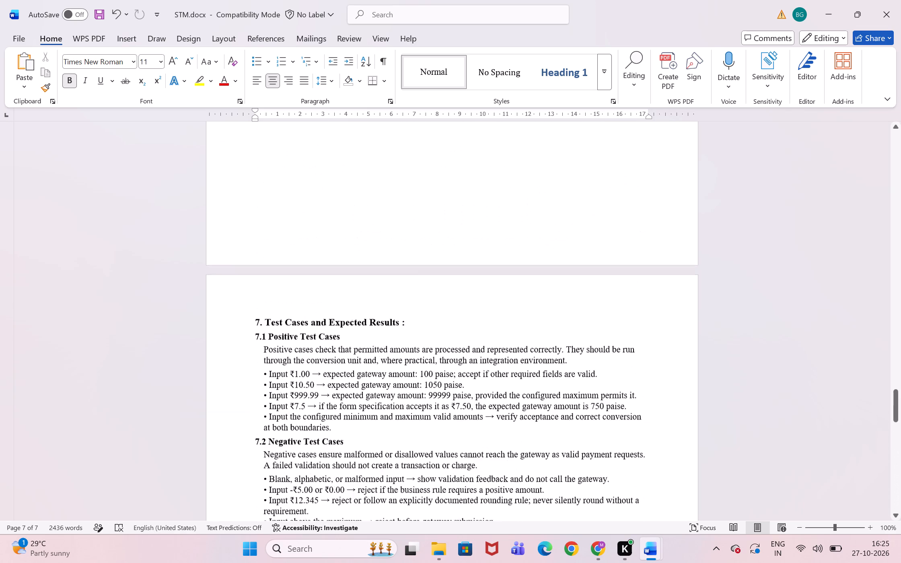
scroll(427, 284, "up", 20)
scroll(427, 284, "up", 20)
scroll(427, 284, "up", 4)
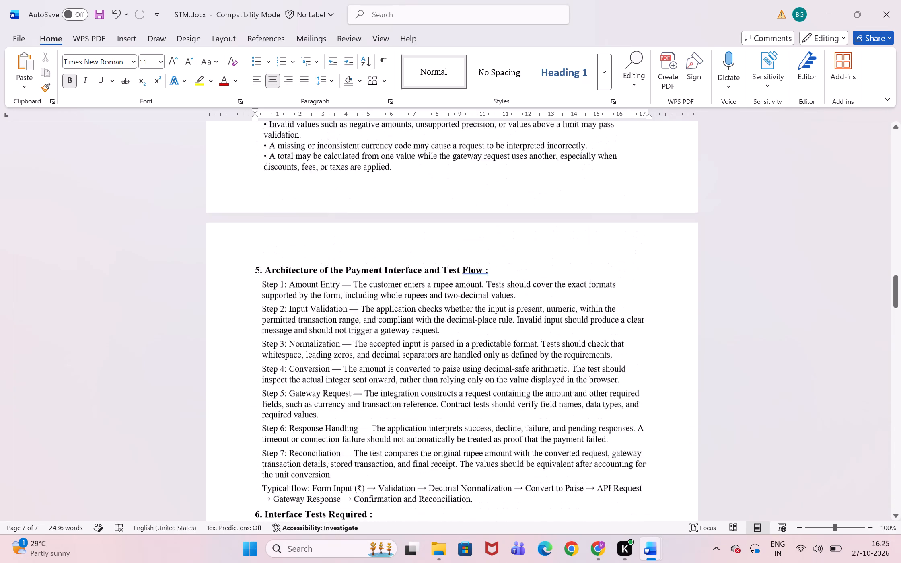
scroll(427, 283, "up", 20)
scroll(427, 283, "up", 16)
scroll(427, 283, "down", 1)
scroll(427, 283, "up", 2)
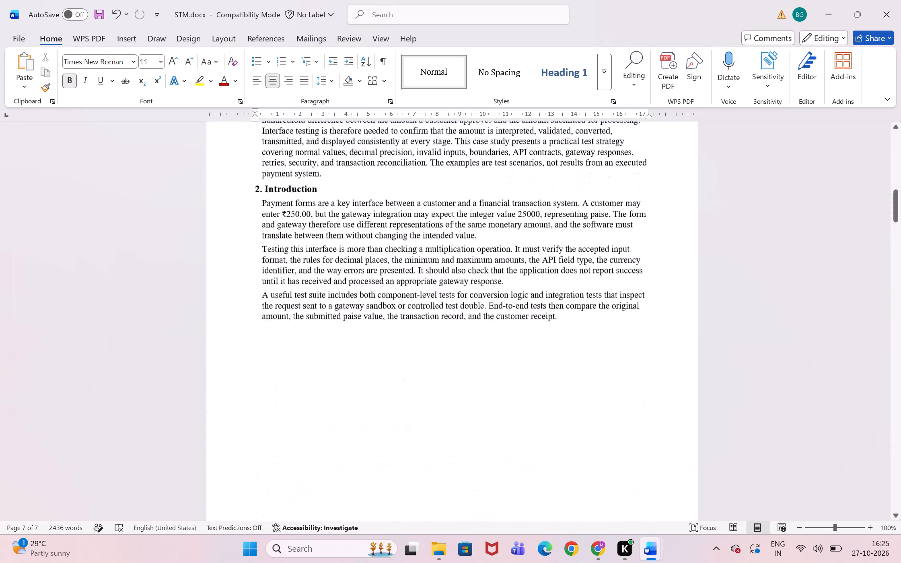
scroll(427, 283, "up", 7)
scroll(427, 286, "down", 7)
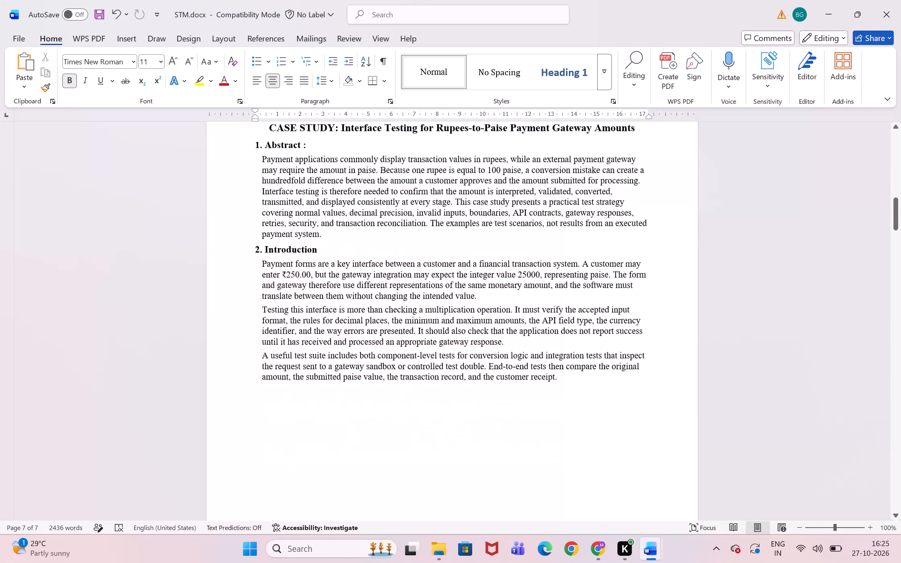
scroll(424, 298, "down", 15)
scroll(420, 305, "up", 9)
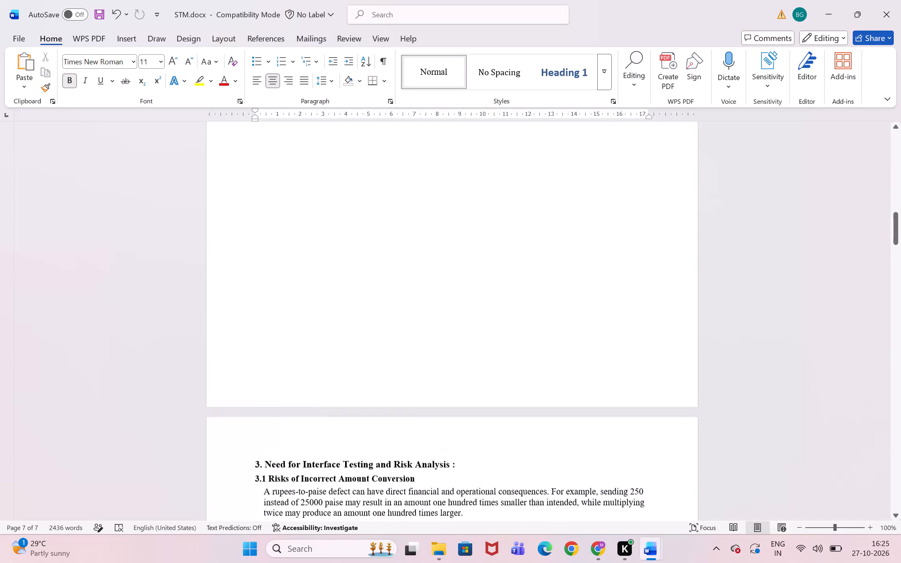
Set the "CASE STUDY: Interface Testing for Rupees-to-Paise Payment Gateway Amounts" title to font size 16.
scroll(420, 305, "up", 13)
left_click_drag(254, 300, 341, 298)
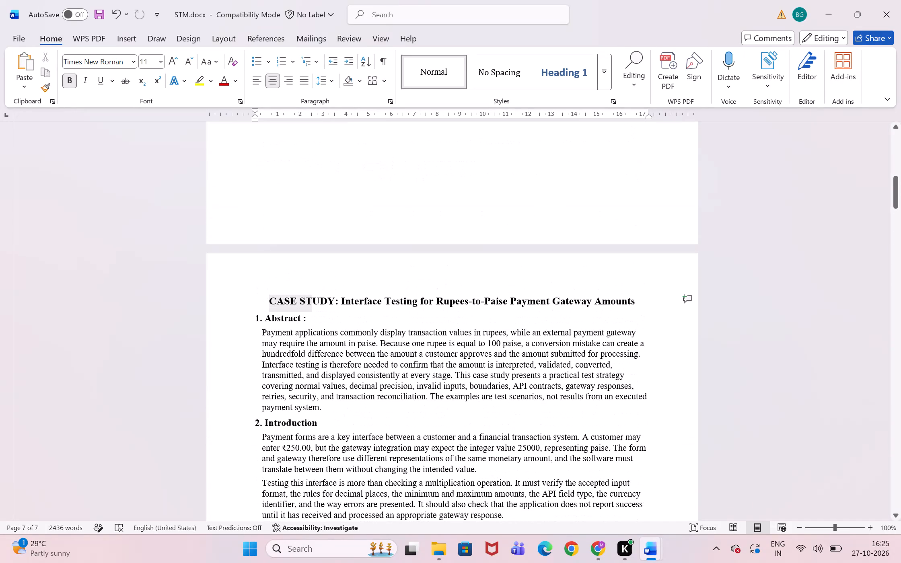
left_click_drag(341, 298, 675, 281)
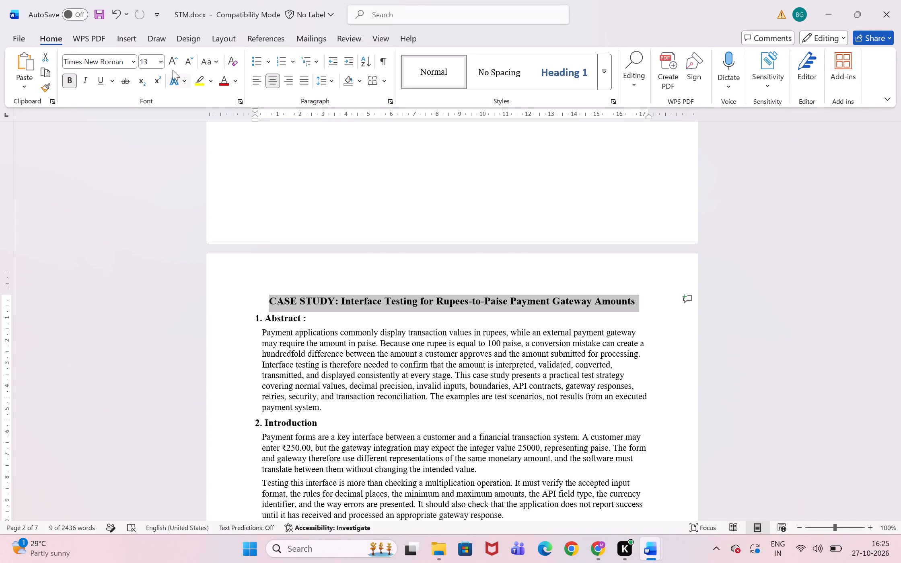
left_click(144, 66)
type("16")
key("Return")
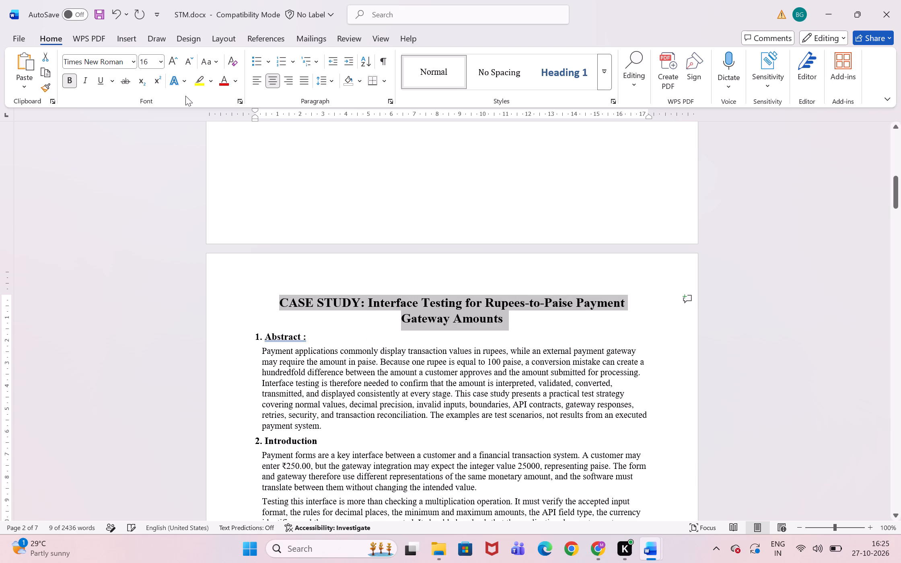
Insert a blank line between the case study title and the "1. Abstract :" heading.
left_click(511, 332)
left_click(516, 328)
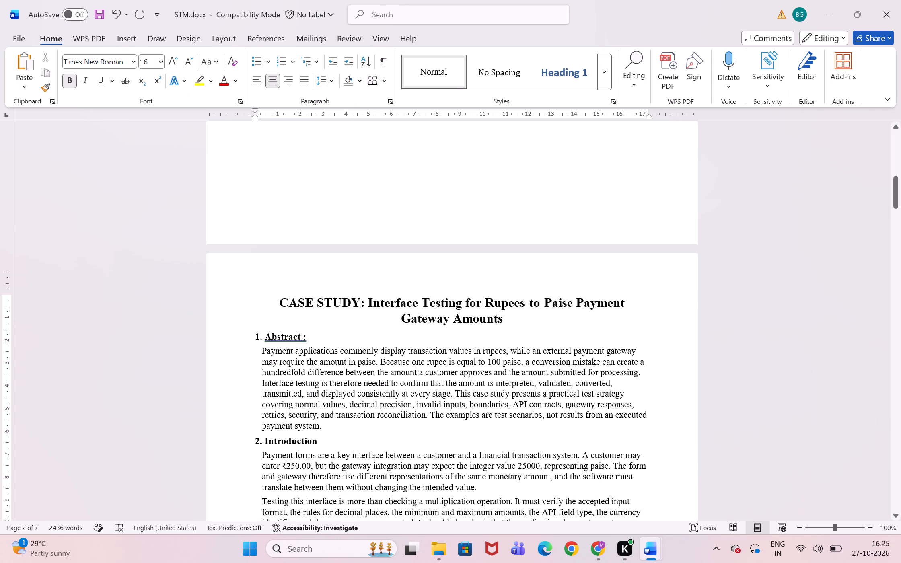
key("Return")
Set the "1. Abstract :" heading to font size 14.
left_click_drag(323, 356, 249, 355)
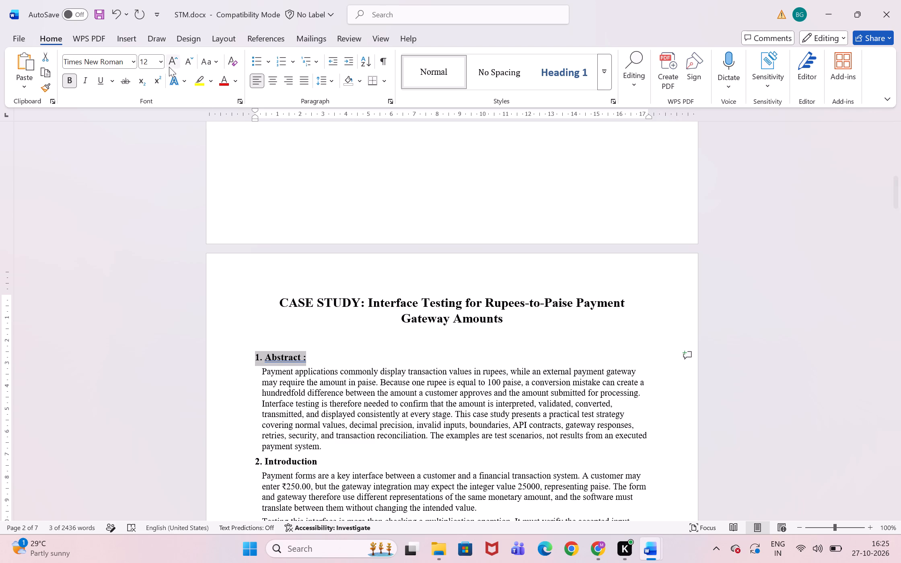
left_click(157, 62)
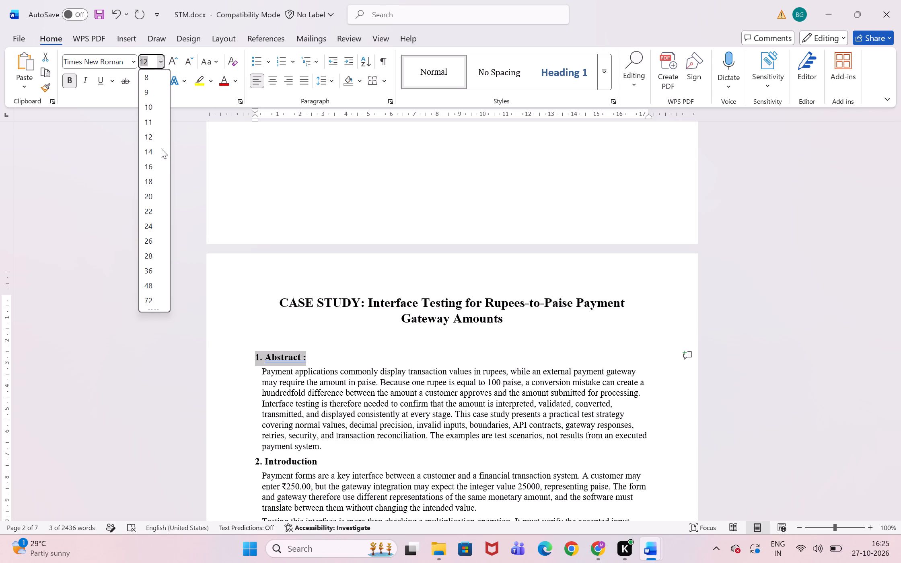
left_click(158, 154)
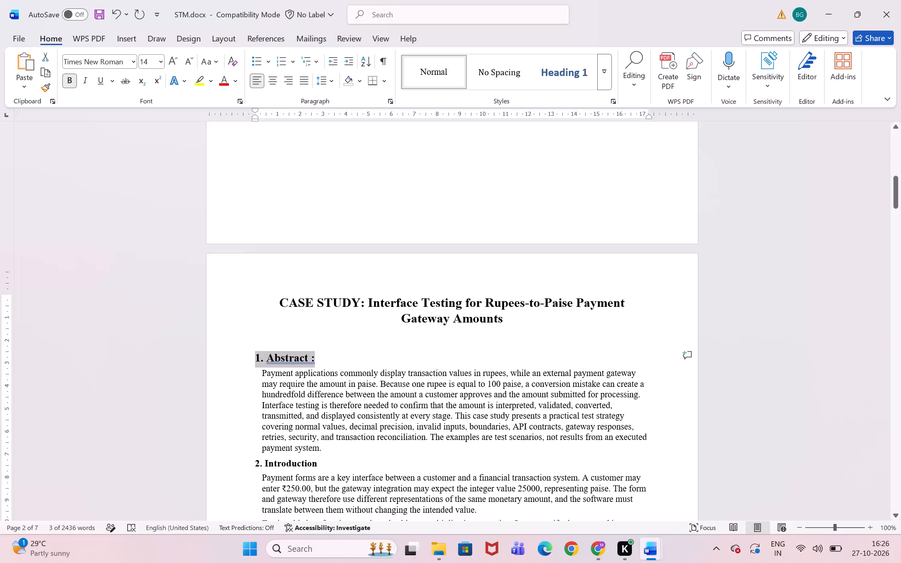
left_click(377, 354)
scroll(377, 353, "down", 4)
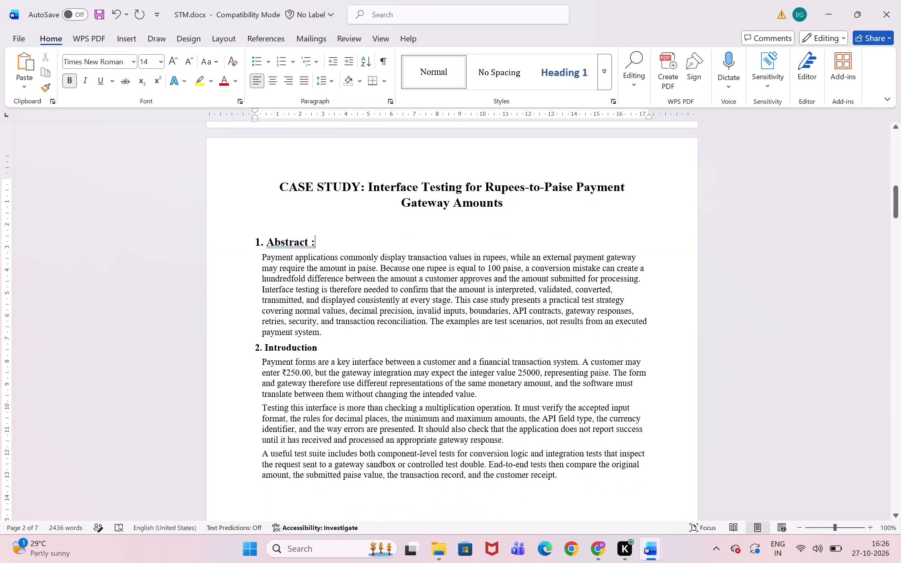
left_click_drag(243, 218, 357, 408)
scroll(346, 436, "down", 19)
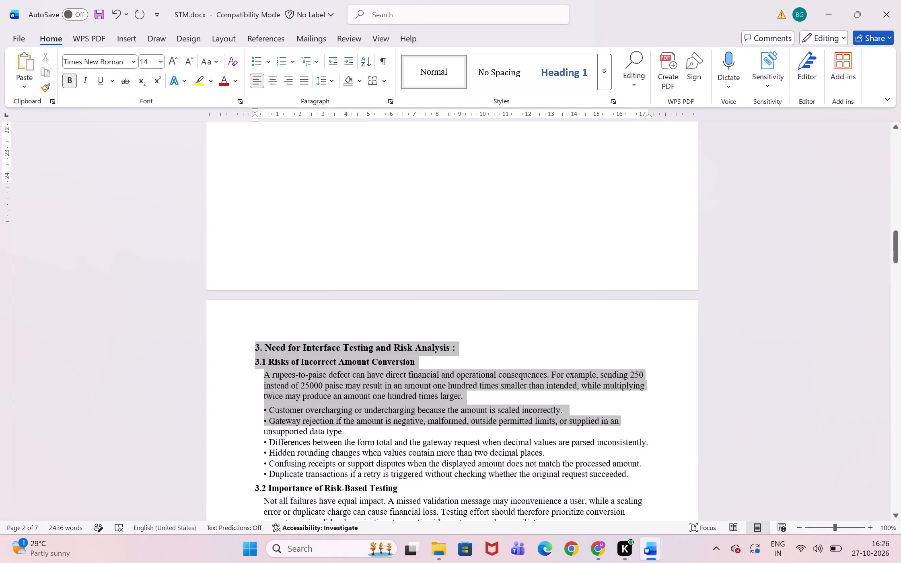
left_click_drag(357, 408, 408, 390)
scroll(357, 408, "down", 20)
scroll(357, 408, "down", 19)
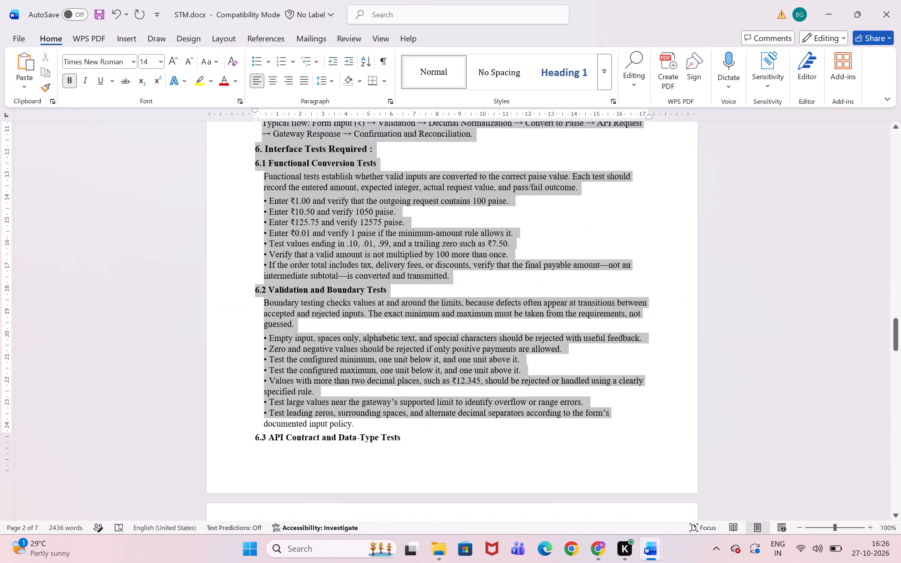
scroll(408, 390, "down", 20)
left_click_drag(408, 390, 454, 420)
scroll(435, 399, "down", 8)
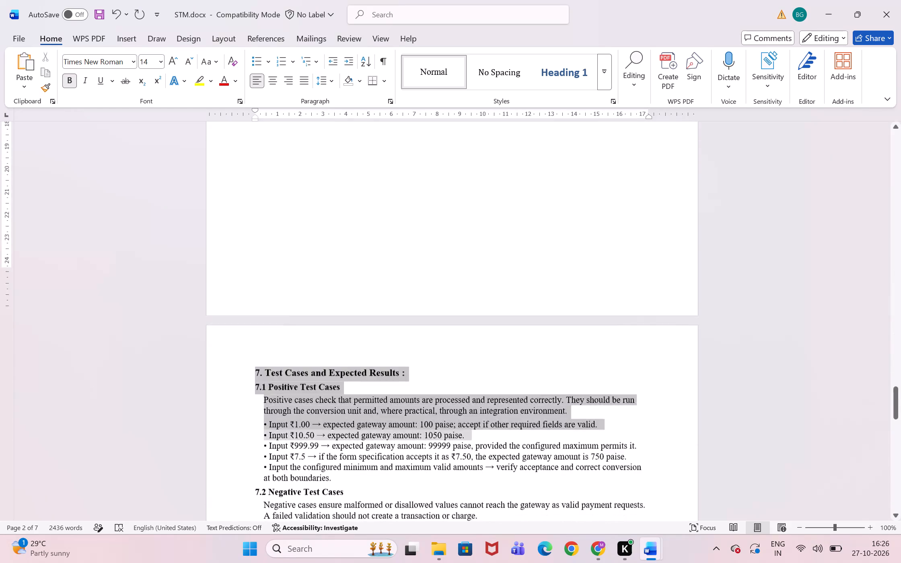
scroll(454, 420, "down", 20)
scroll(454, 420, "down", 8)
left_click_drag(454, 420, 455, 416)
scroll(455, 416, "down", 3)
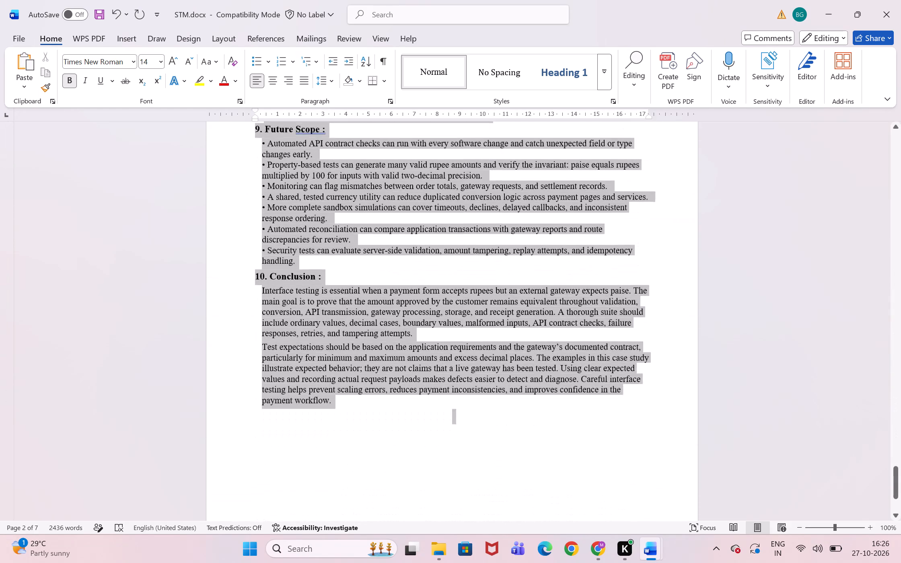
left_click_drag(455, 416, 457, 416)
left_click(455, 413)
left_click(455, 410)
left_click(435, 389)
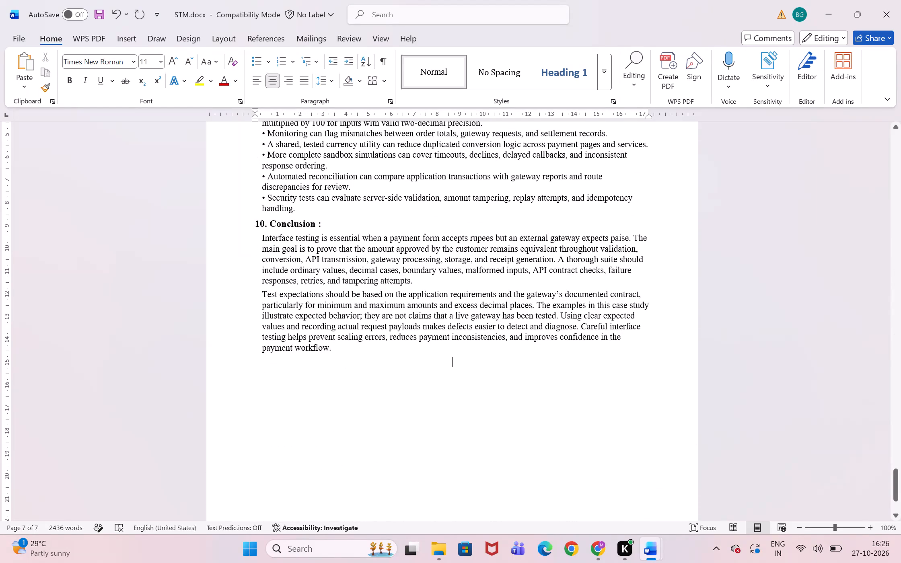
Set the line spacing from the "1. Abstract :" heading through the end of the Conclusion to 1.5, after trying 1.15.
left_click_drag(425, 391, 330, 0)
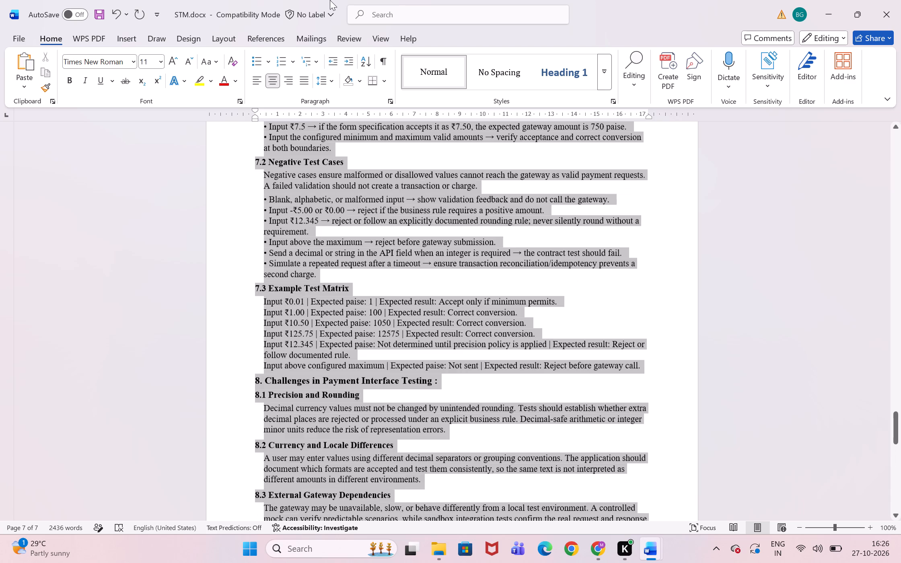
left_click_drag(330, 0, 331, 0)
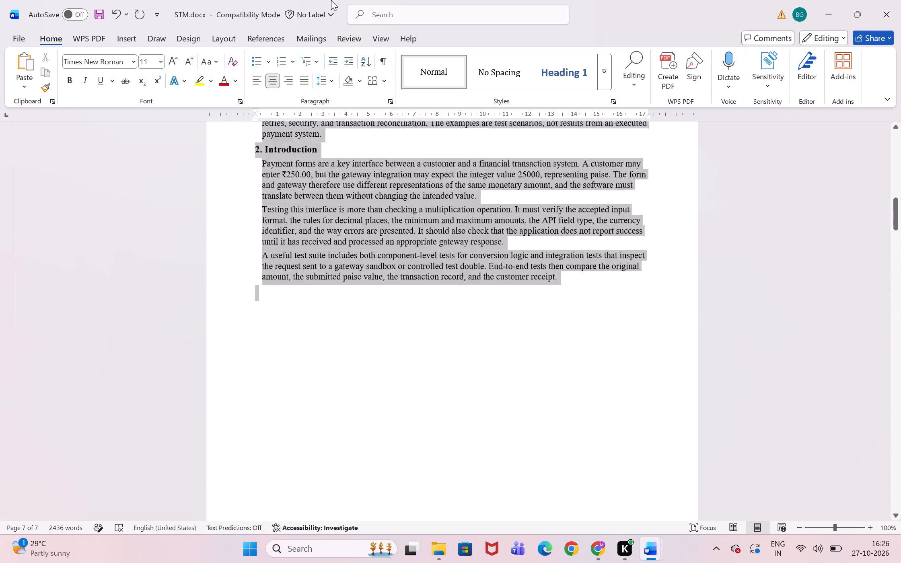
left_click_drag(331, 0, 396, 534)
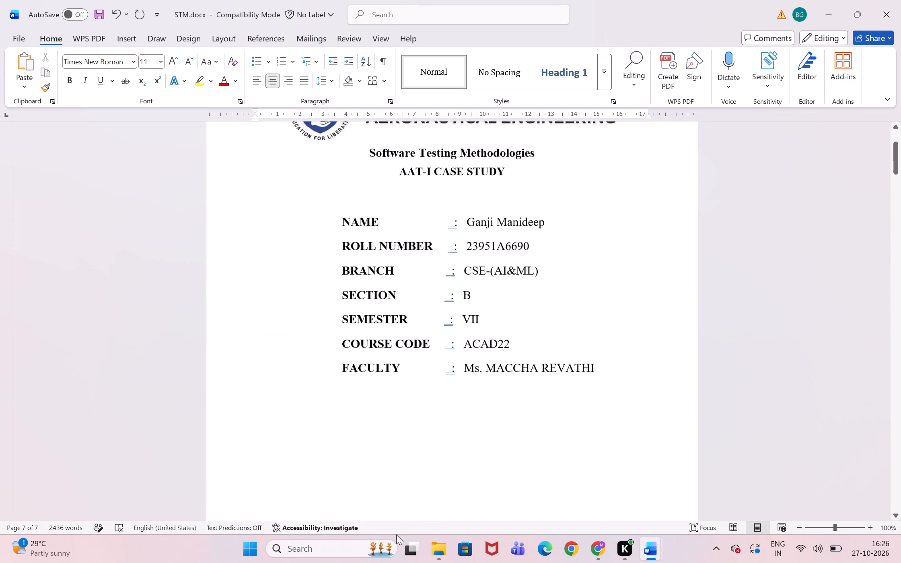
left_click_drag(396, 534, 264, 362)
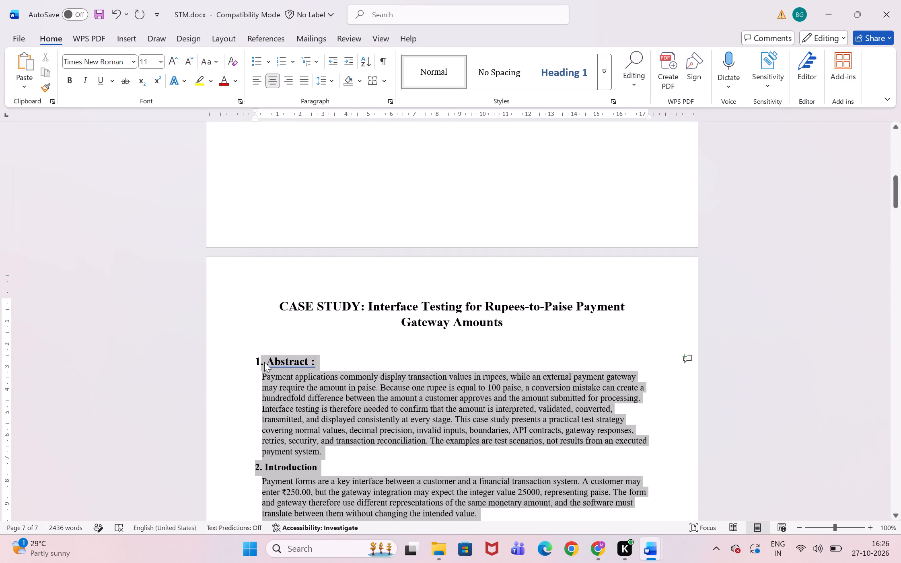
left_click_drag(264, 362, 255, 358)
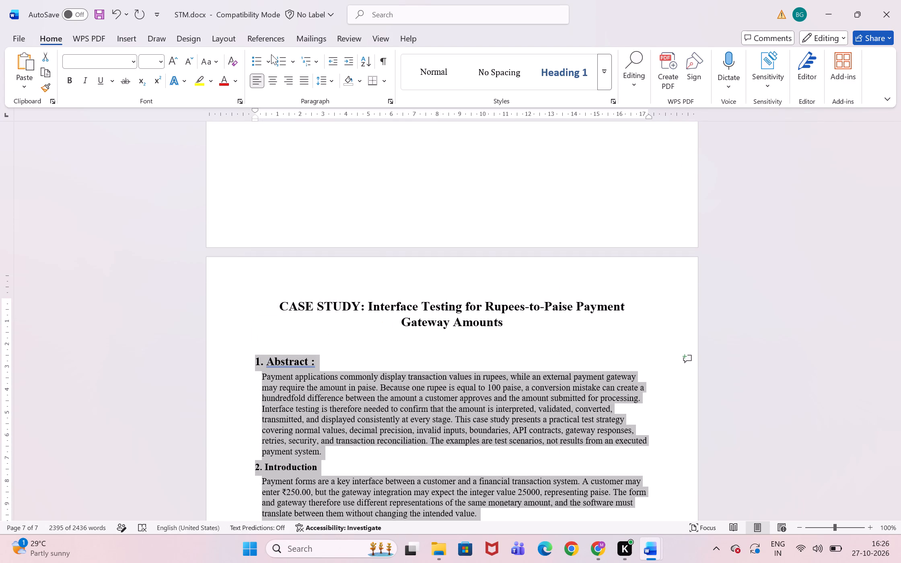
left_click(332, 83)
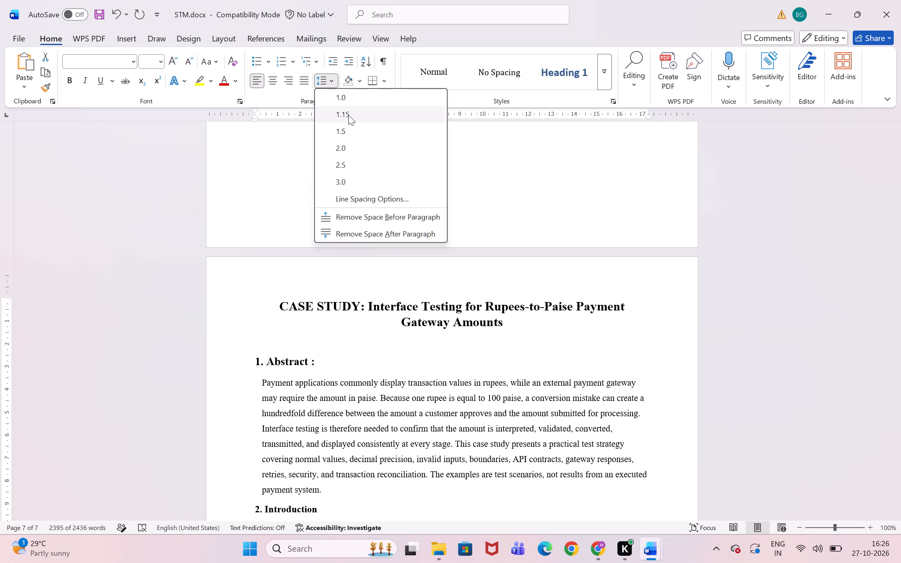
left_click(348, 115)
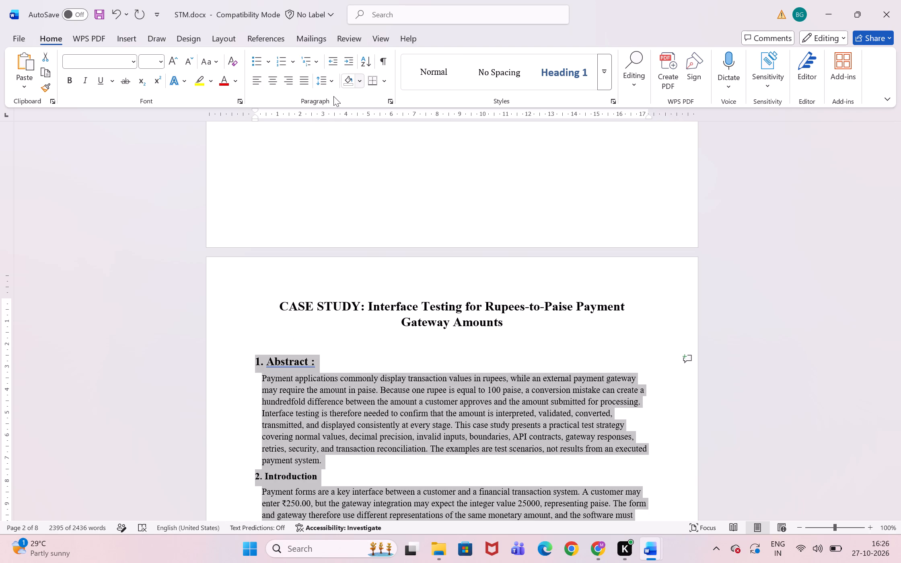
left_click(331, 77)
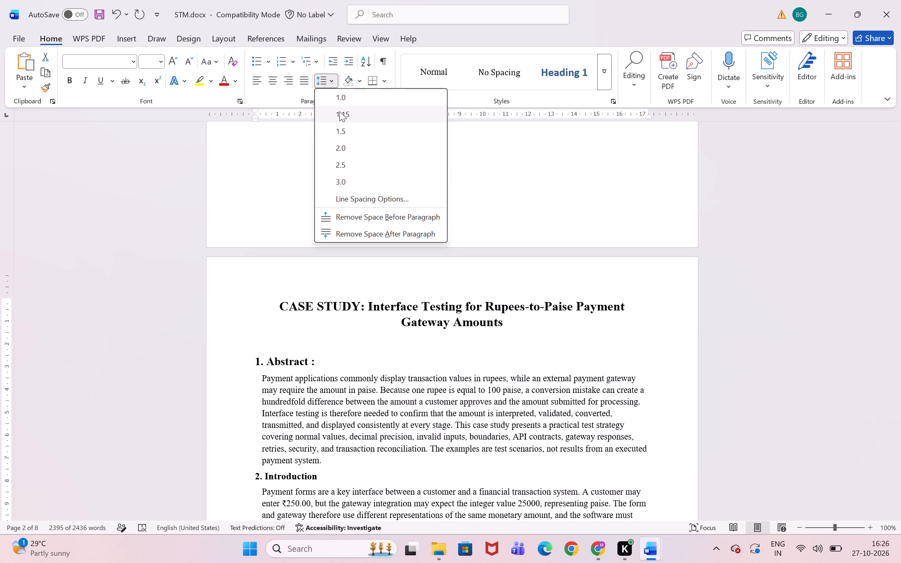
left_click(355, 132)
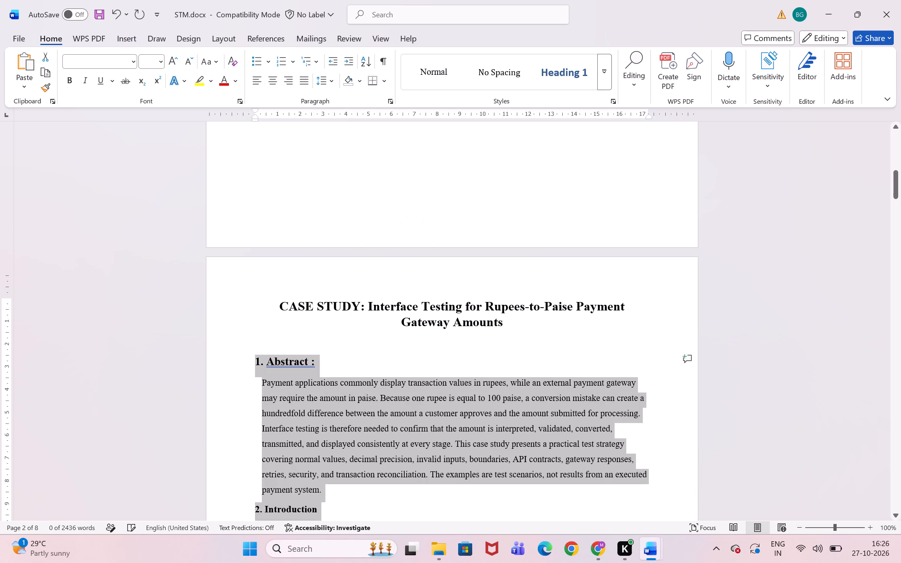
left_click(374, 357)
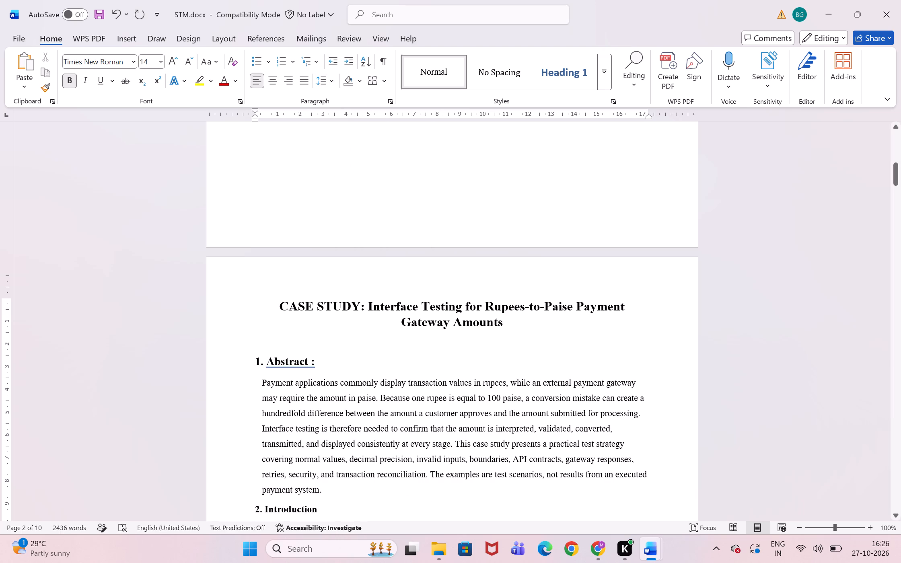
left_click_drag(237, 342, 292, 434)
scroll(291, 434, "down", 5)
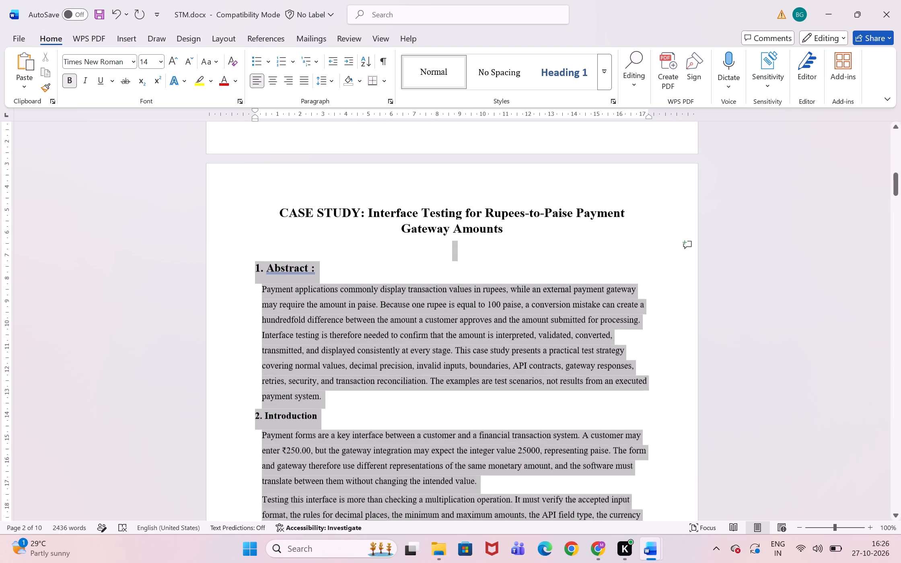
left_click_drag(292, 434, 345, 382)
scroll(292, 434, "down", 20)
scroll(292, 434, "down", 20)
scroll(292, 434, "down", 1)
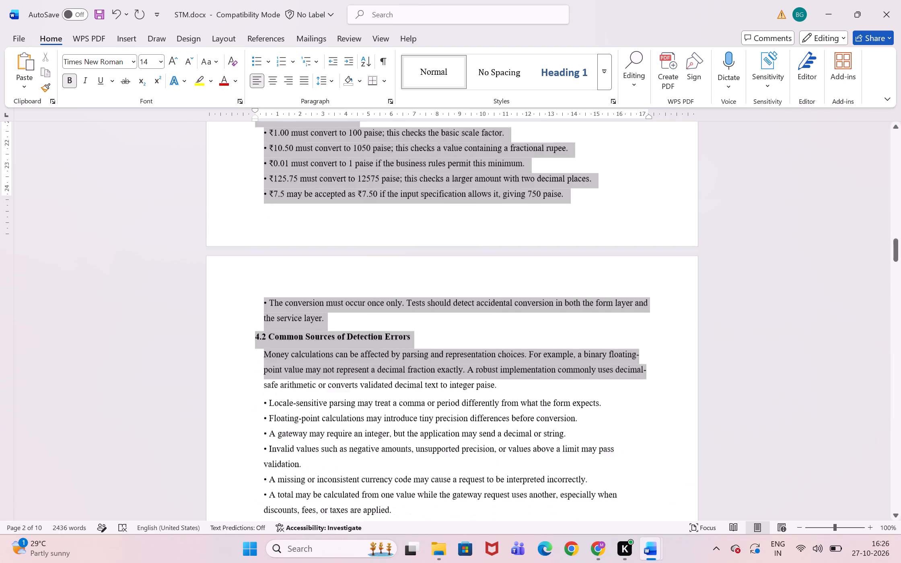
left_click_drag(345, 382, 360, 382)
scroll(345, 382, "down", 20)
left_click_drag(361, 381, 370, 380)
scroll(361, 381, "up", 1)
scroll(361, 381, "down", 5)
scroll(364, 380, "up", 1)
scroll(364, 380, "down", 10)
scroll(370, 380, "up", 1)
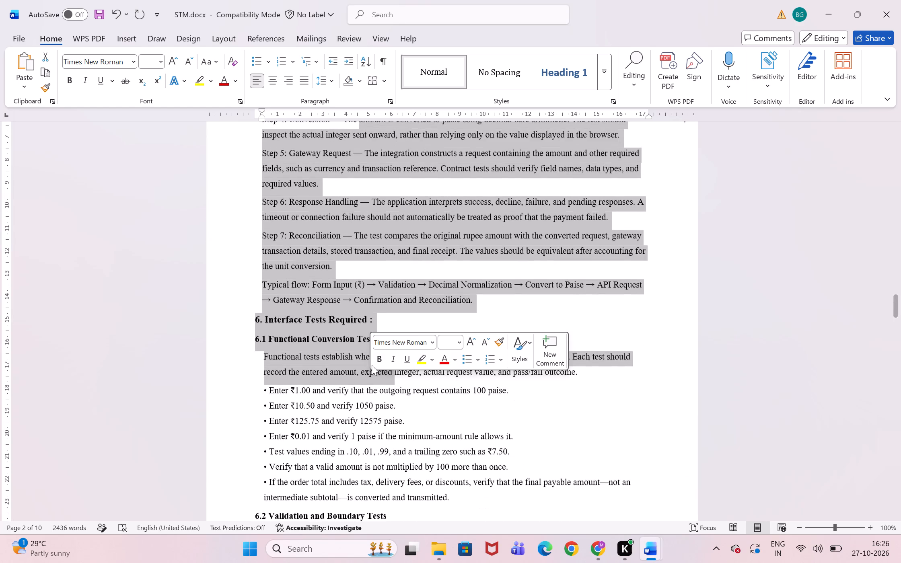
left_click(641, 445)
Justify all the text from the "1. Abstract :" heading through the end of the Conclusion.
scroll(643, 445, "down", 8)
scroll(643, 445, "up", 1)
scroll(645, 450, "down", 9)
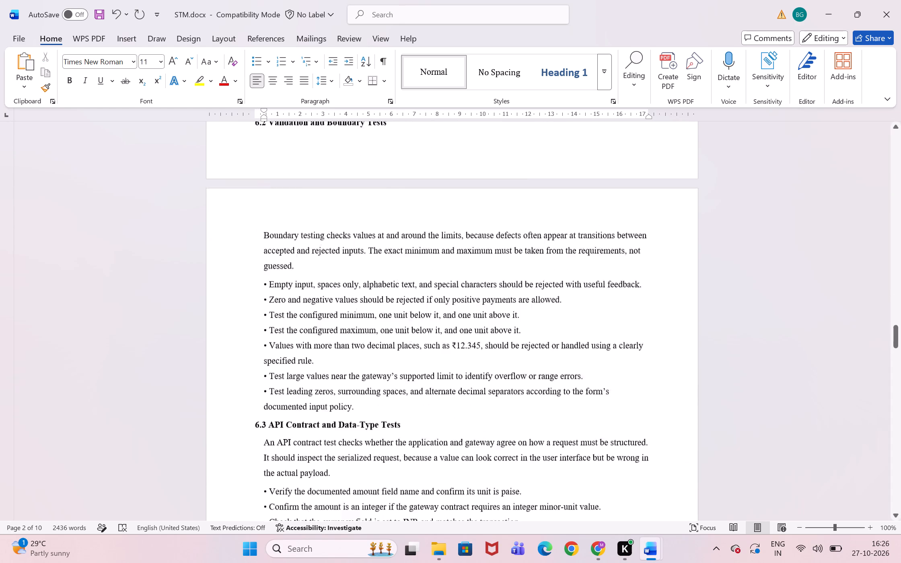
scroll(645, 453, "down", 20)
scroll(645, 453, "down", 20)
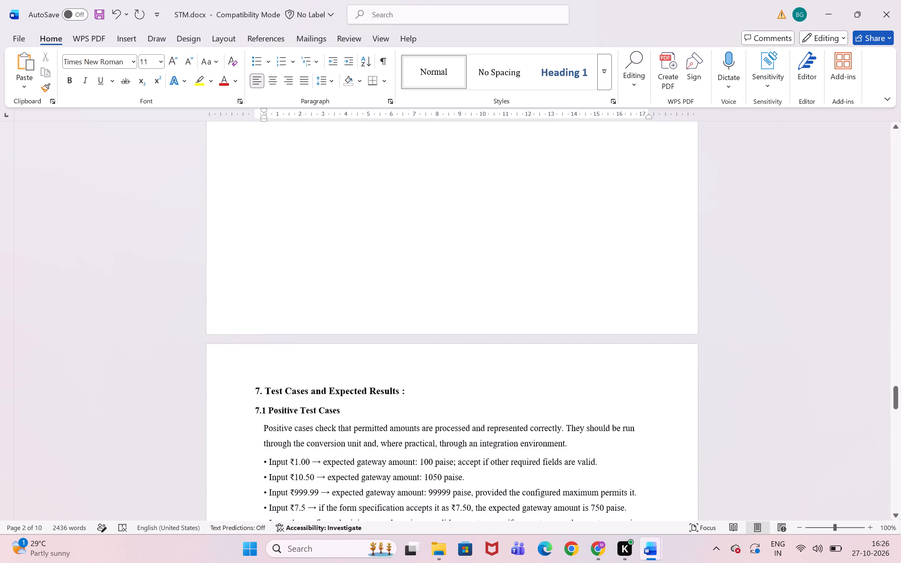
scroll(646, 454, "down", 20)
scroll(646, 454, "down", 9)
scroll(646, 454, "up", 1)
scroll(646, 454, "down", 10)
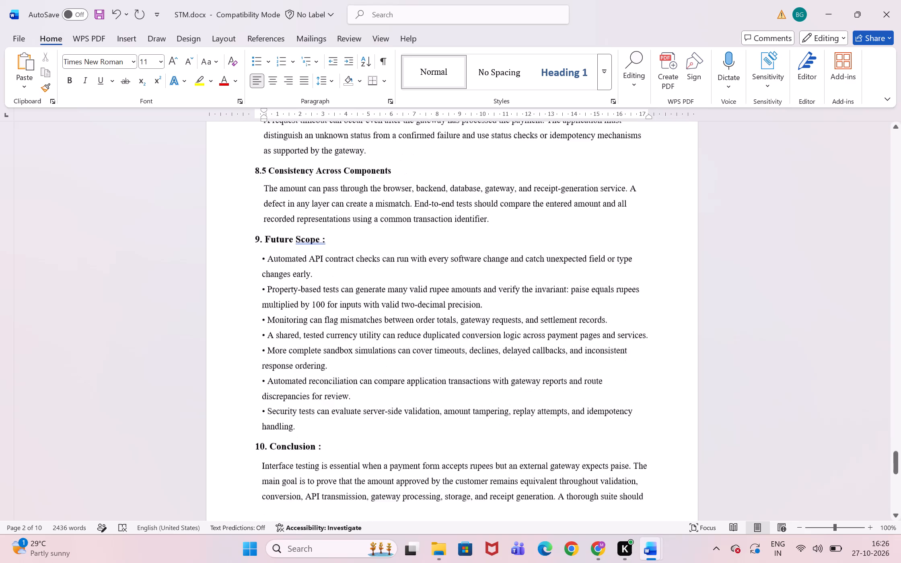
scroll(646, 454, "down", 20)
scroll(579, 435, "up", 5)
left_click_drag(405, 318, 385, 284)
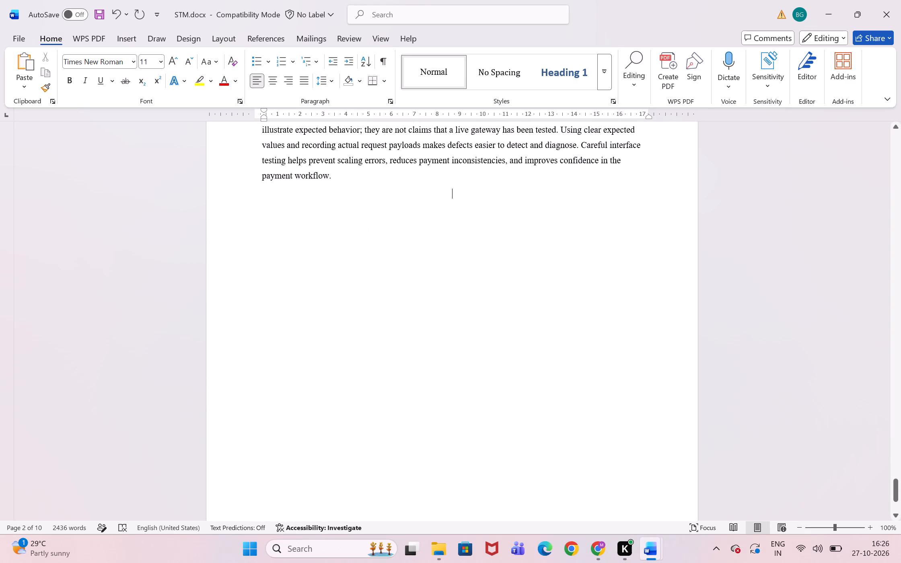
left_click_drag(385, 284, 286, 84)
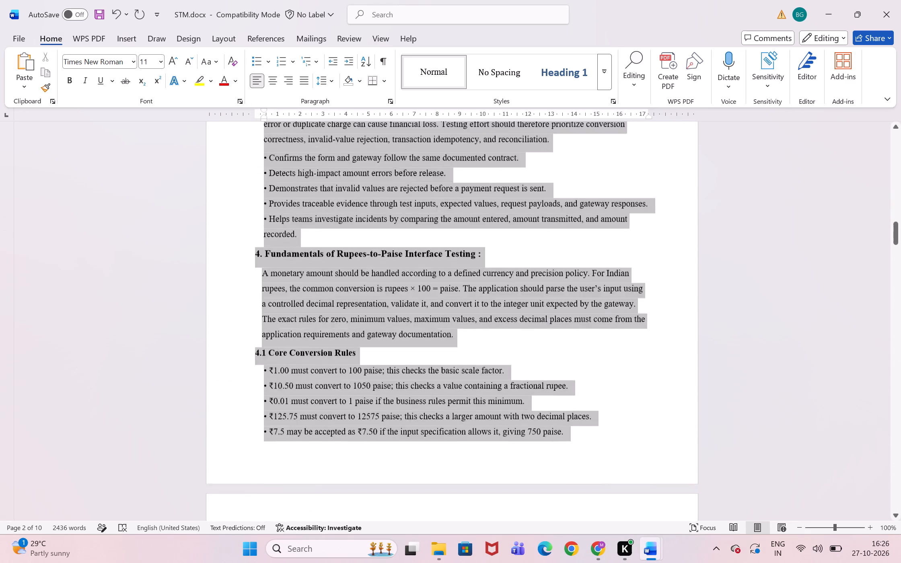
left_click_drag(286, 84, 271, 371)
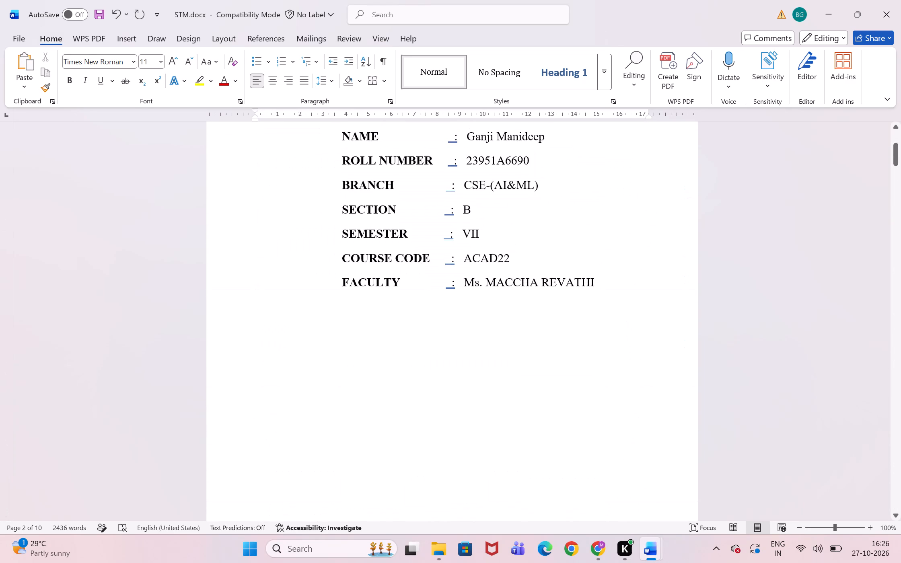
left_click_drag(271, 371, 252, 263)
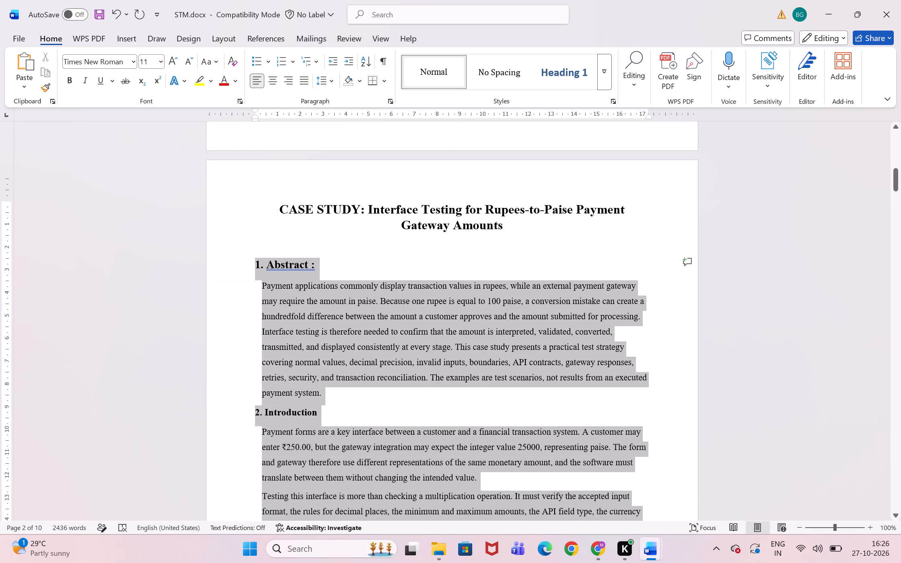
left_click_drag(252, 263, 251, 263)
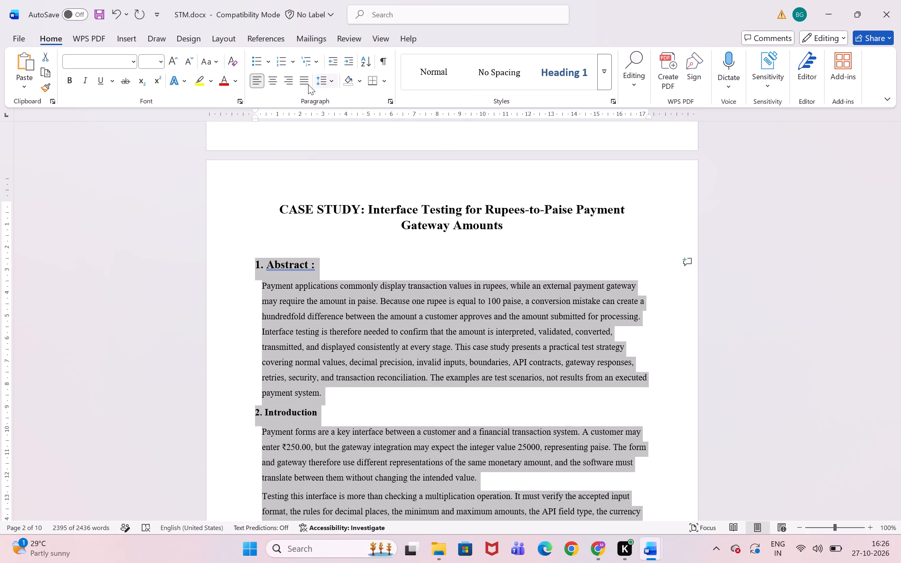
left_click(303, 81)
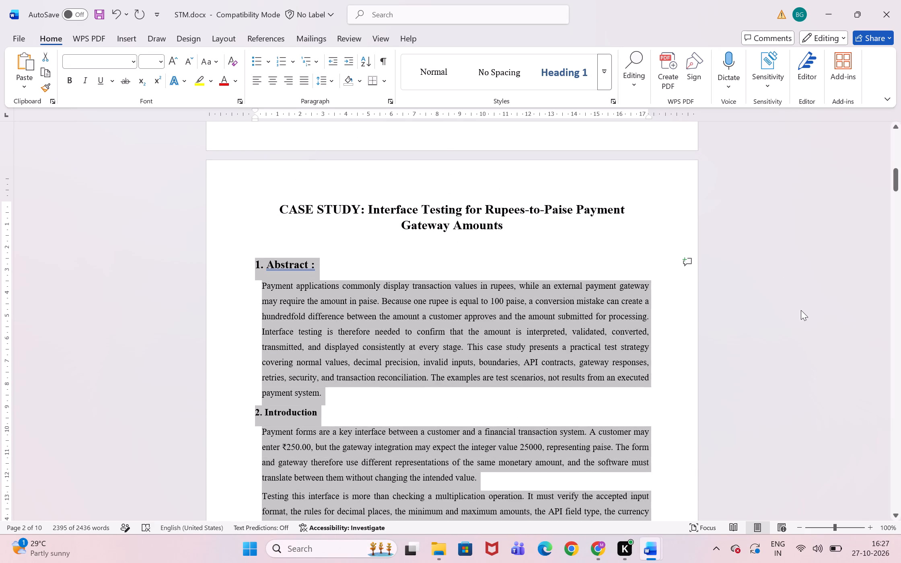
left_click(801, 310)
Set the body paragraph under "1. Abstract :" to font size 13.
scroll(355, 394, "down", 3)
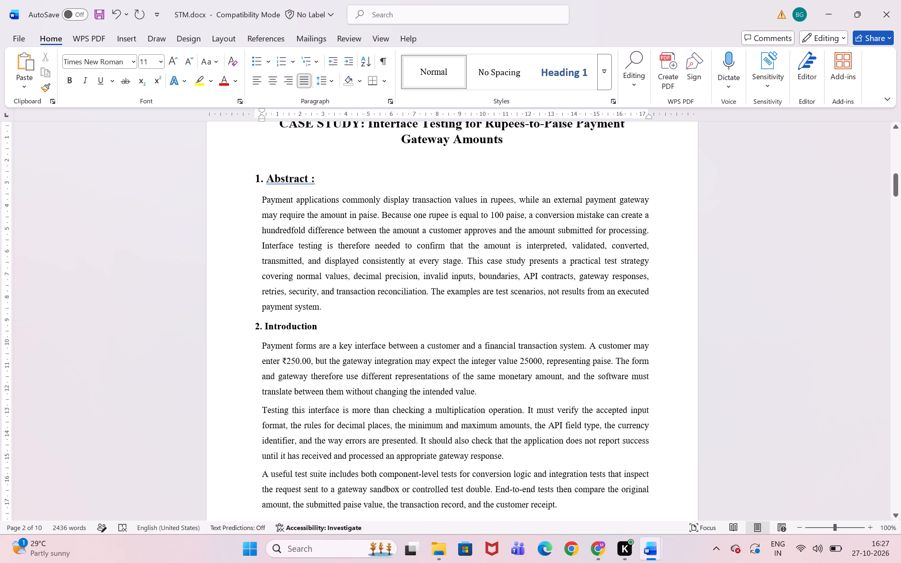
left_click_drag(348, 306, 257, 201)
left_click(336, 161)
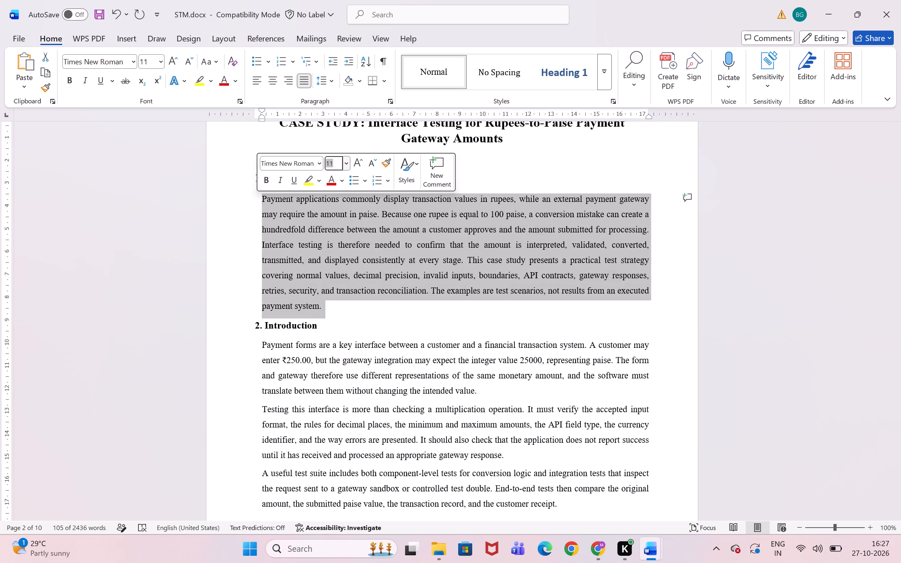
type("13")
key("Return")
Set the "2. Introduction" heading to font size 14.
scroll(370, 341, "down", 3)
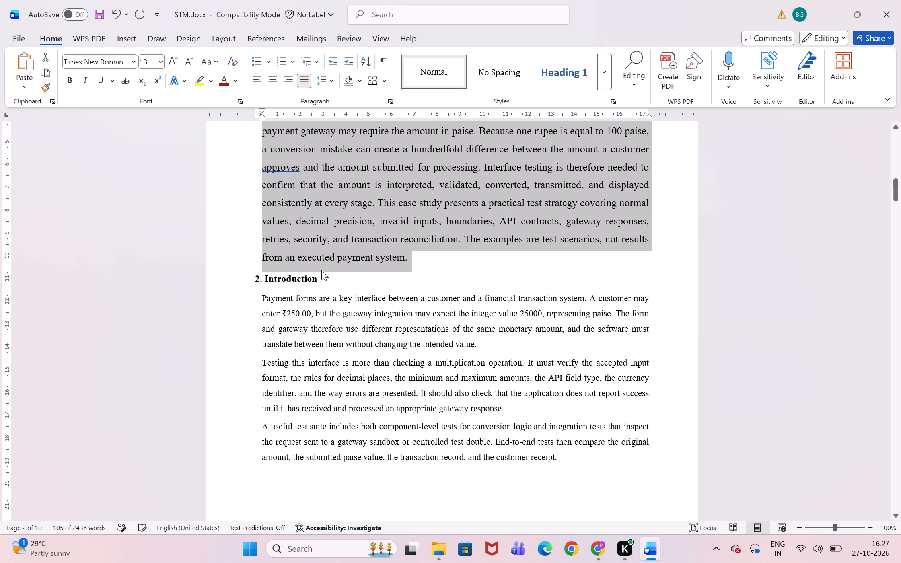
left_click_drag(321, 277, 250, 275)
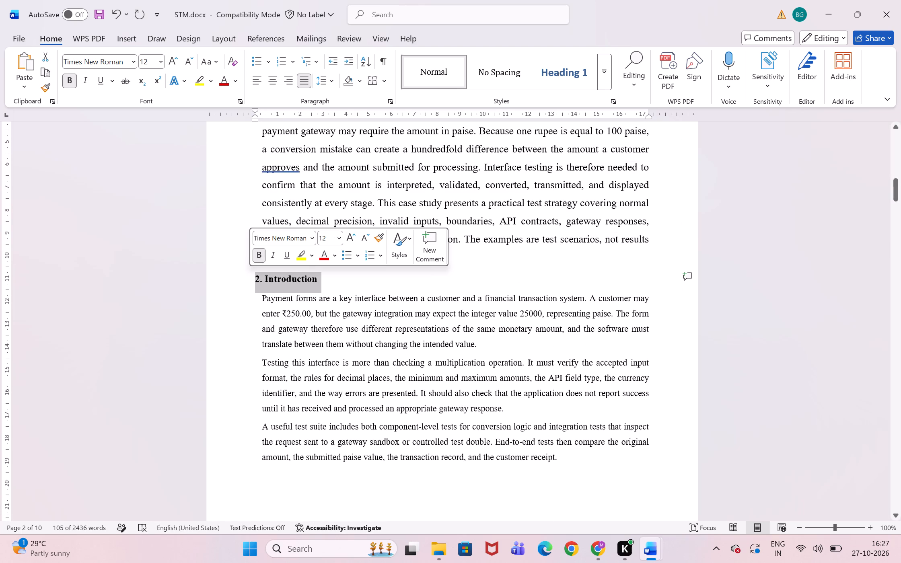
left_click(329, 242)
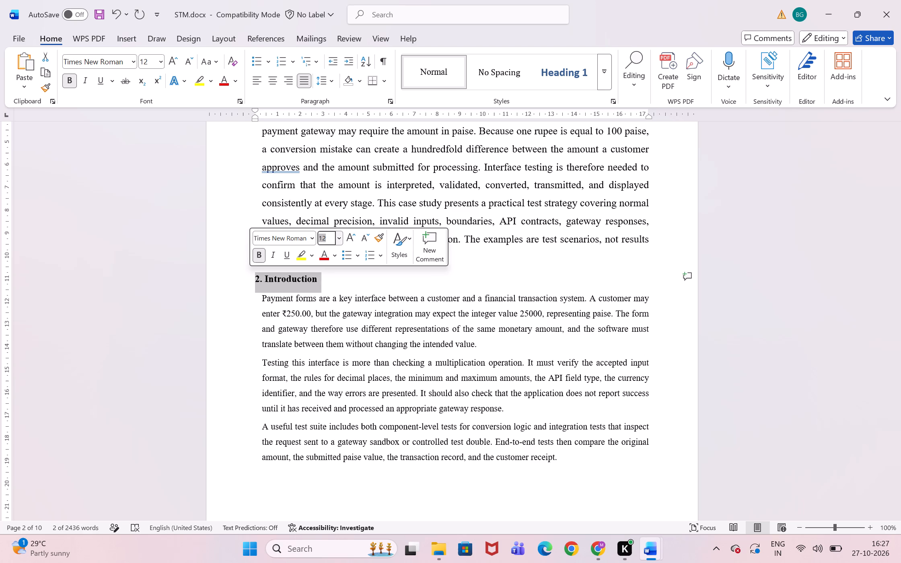
type("14")
key("Return")
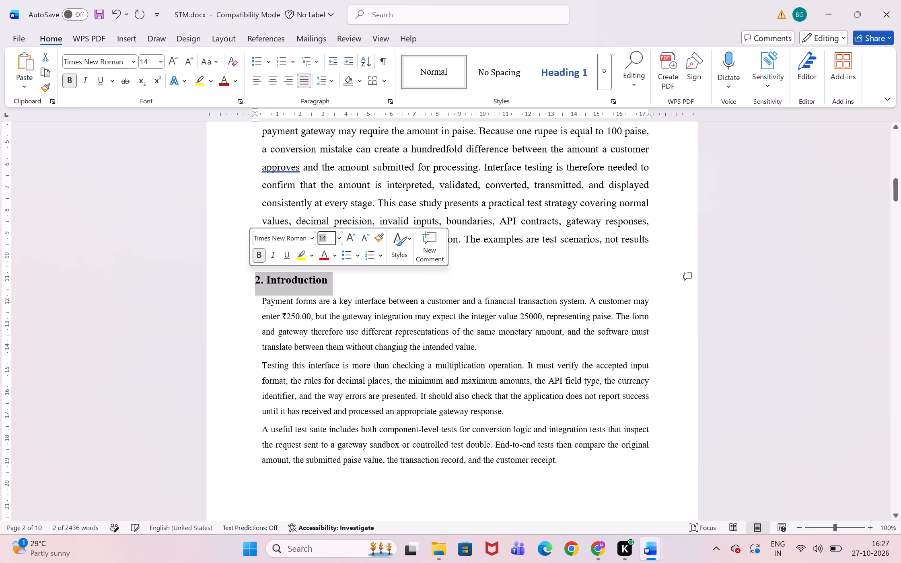
Set the three body paragraphs under "2. Introduction" to font size 13.
left_click_drag(259, 304, 590, 489)
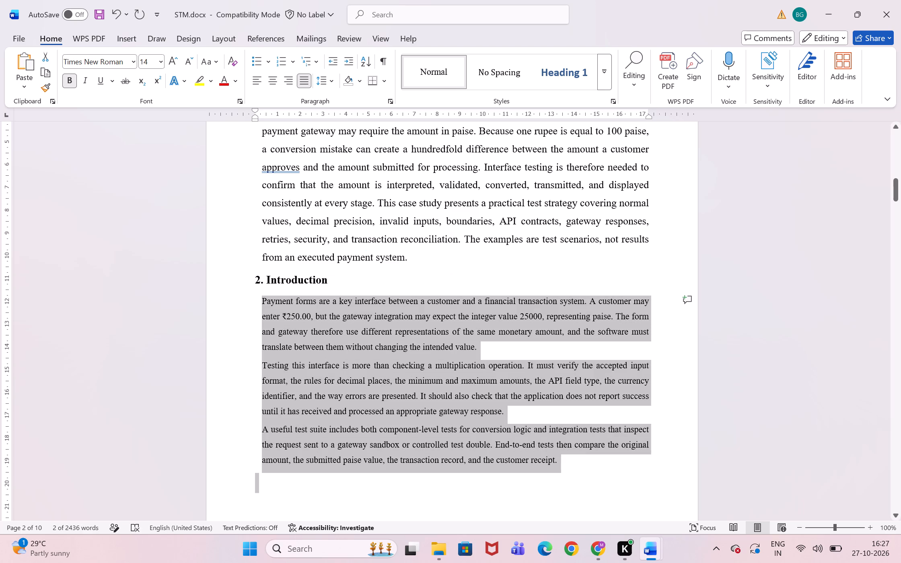
left_click_drag(590, 489, 590, 489)
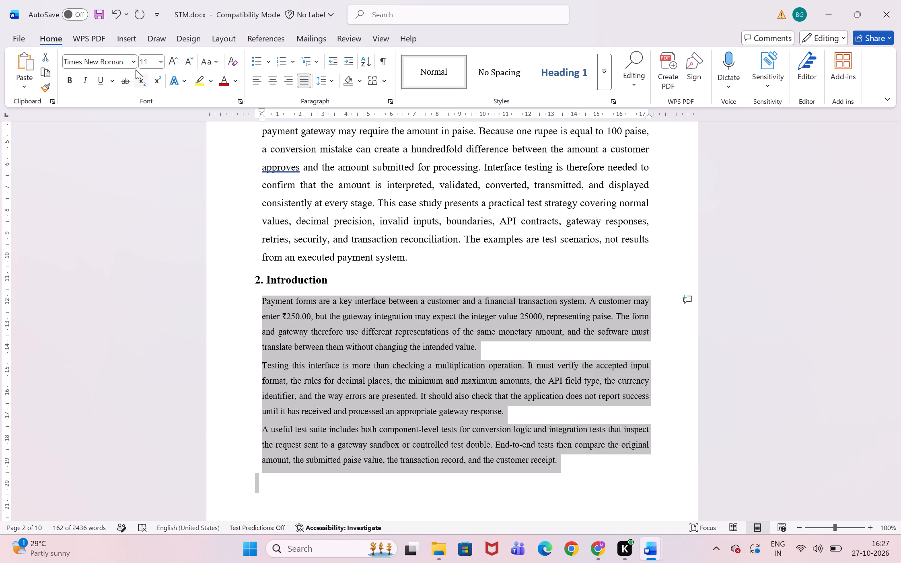
left_click(151, 66)
type("13")
key("Return")
Set the "3. Need for Interface Testing and Risk Analysis :" and "3.1 Risks of Incorrect Amount Conversion" headings to font size 14.
scroll(276, 268, "down", 11)
scroll(288, 325, "down", 5)
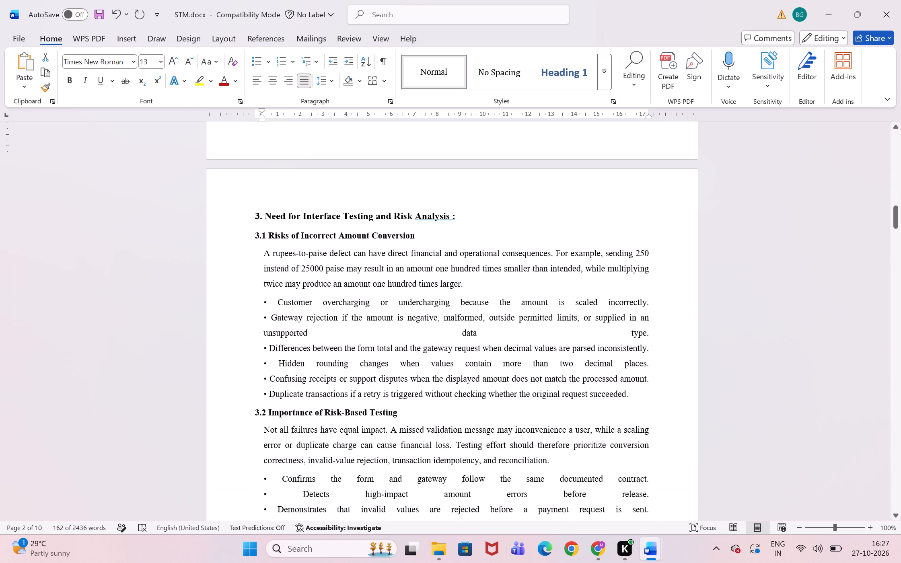
left_click_drag(430, 240, 226, 213)
left_click(298, 175)
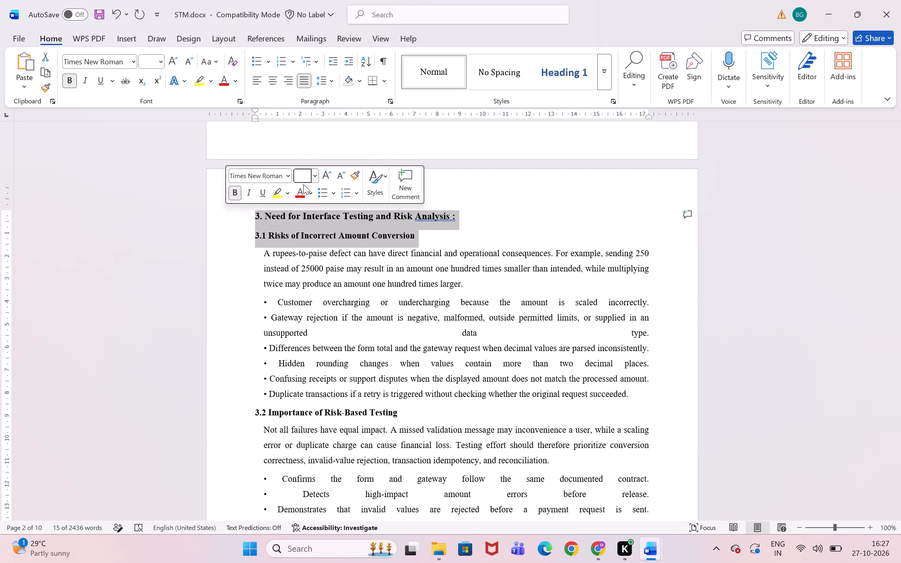
type("14")
key("Return")
Set the body paragraph and bullet points under "3.1 Risks of Incorrect Amount Conversion" to font size 13.
scroll(348, 349, "down", 3)
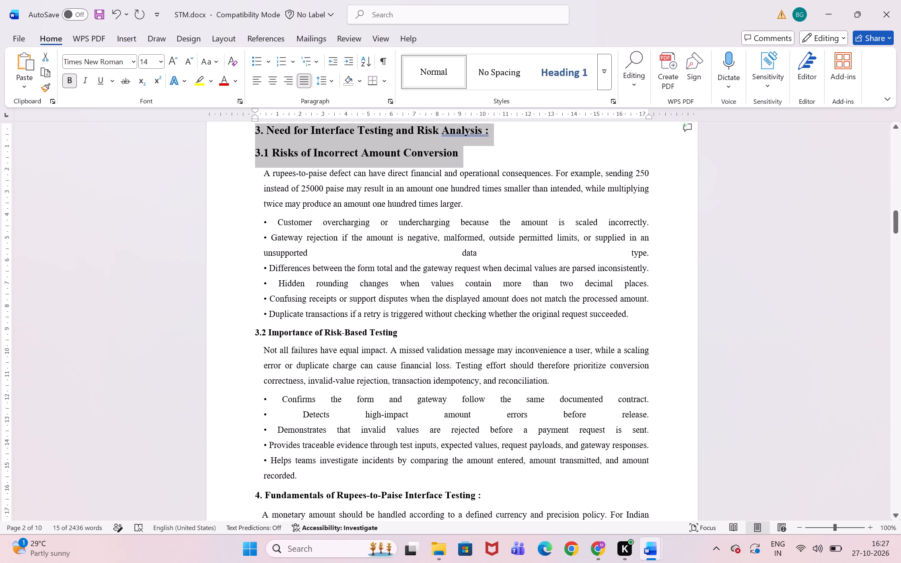
left_click_drag(258, 172, 576, 325)
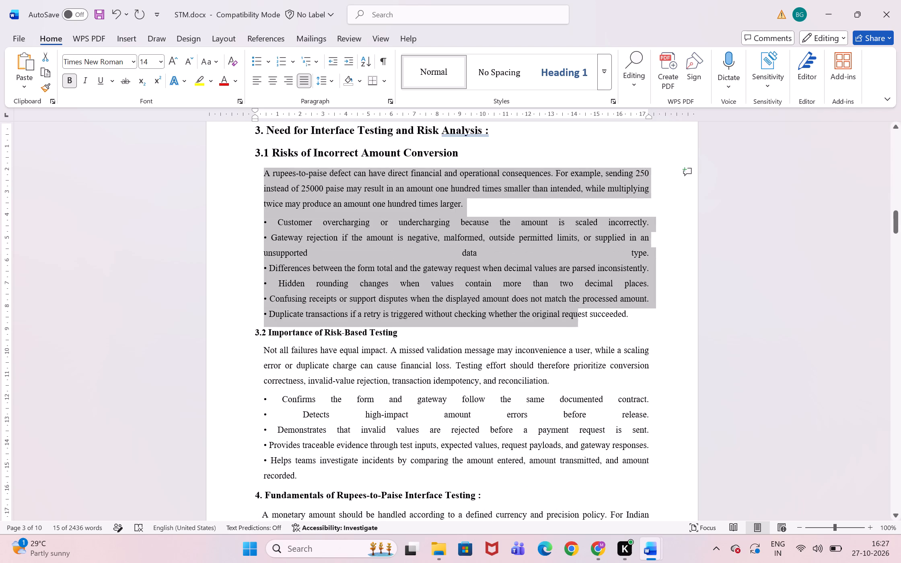
left_click_drag(576, 325, 643, 318)
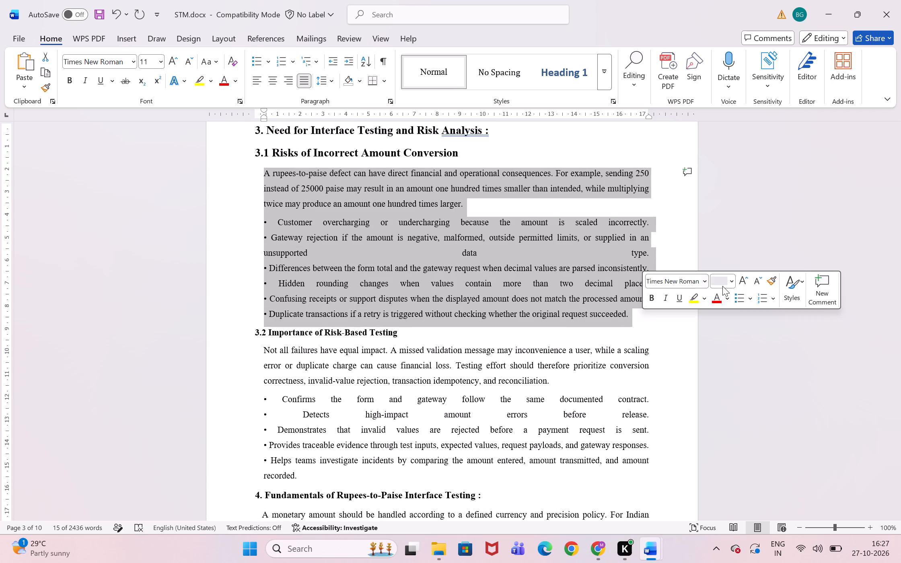
left_click(723, 285)
left_click(722, 283)
type("13")
key("Return")
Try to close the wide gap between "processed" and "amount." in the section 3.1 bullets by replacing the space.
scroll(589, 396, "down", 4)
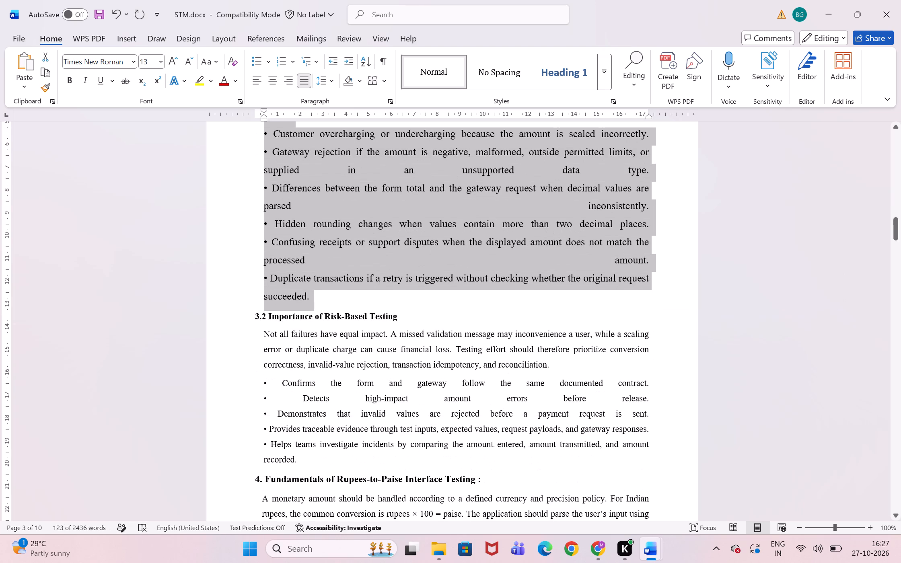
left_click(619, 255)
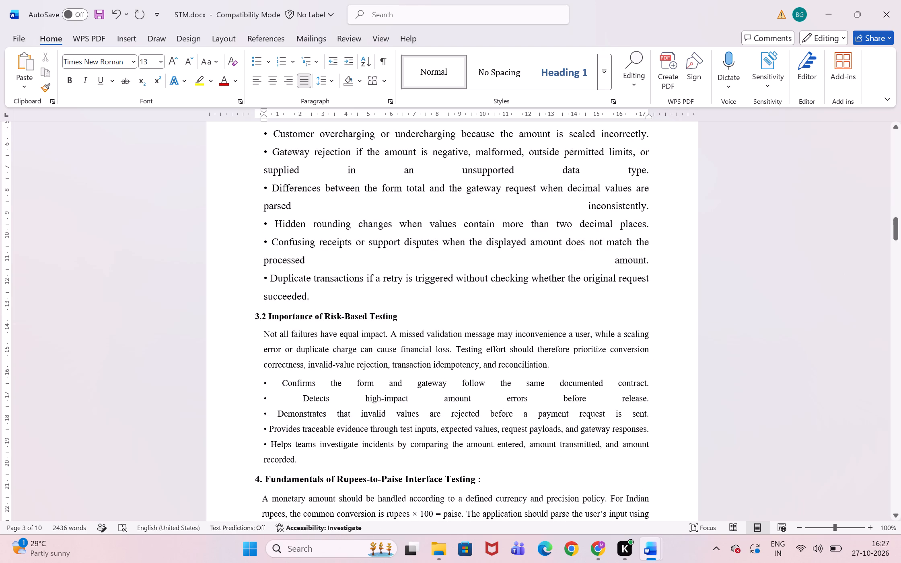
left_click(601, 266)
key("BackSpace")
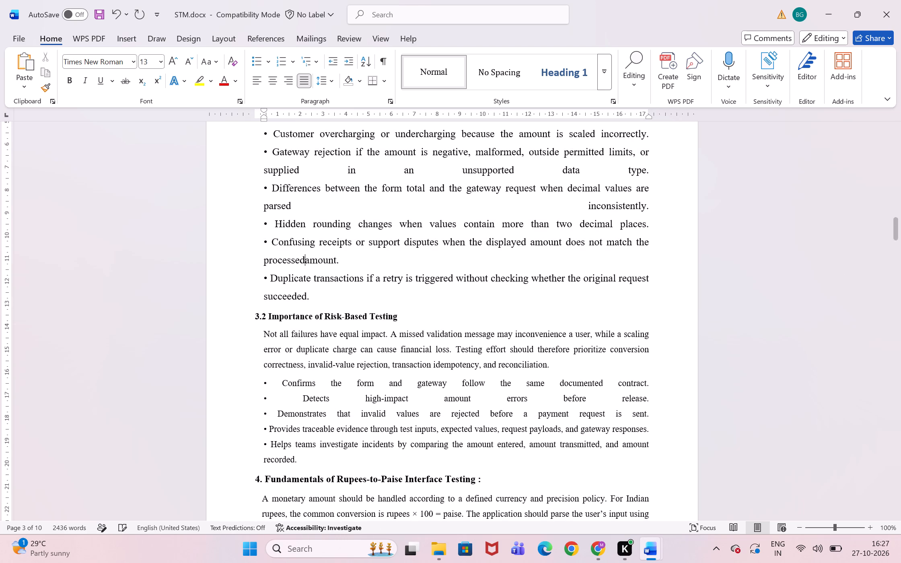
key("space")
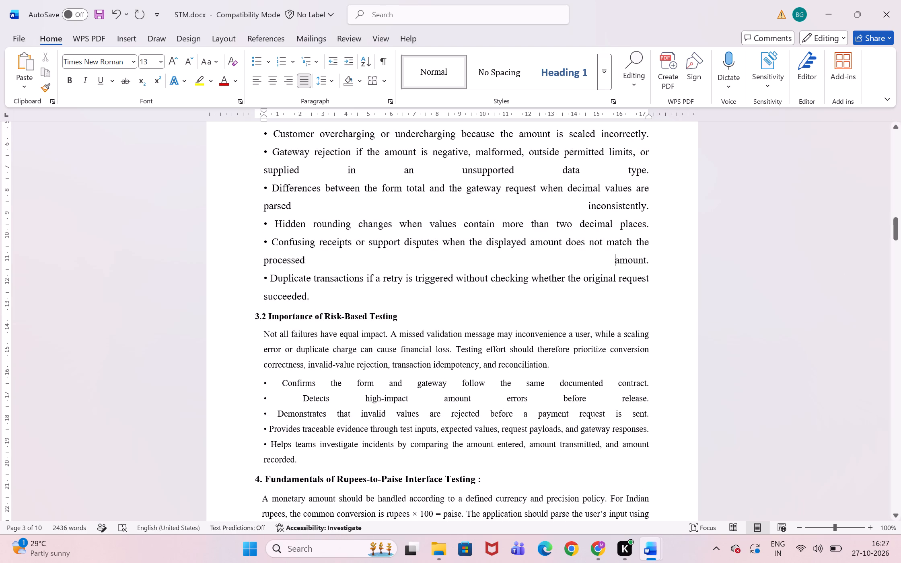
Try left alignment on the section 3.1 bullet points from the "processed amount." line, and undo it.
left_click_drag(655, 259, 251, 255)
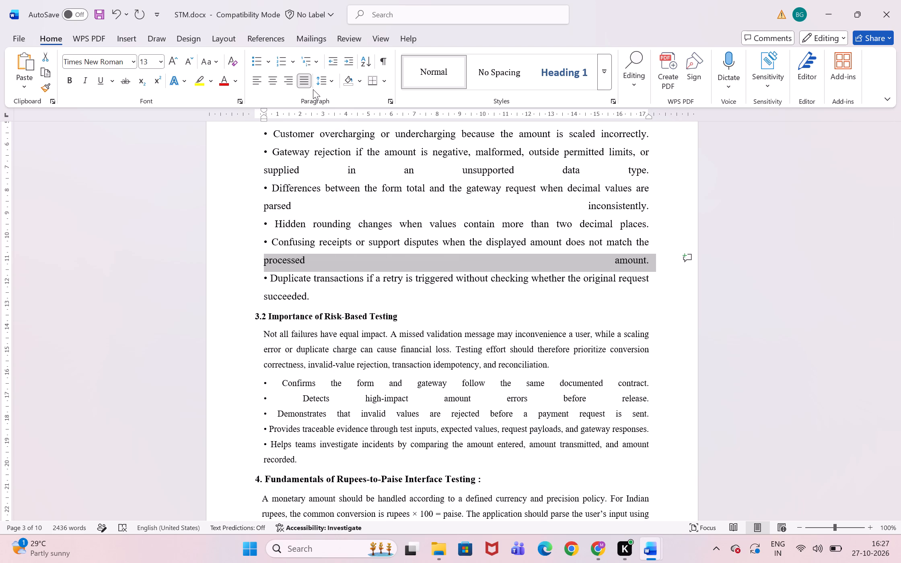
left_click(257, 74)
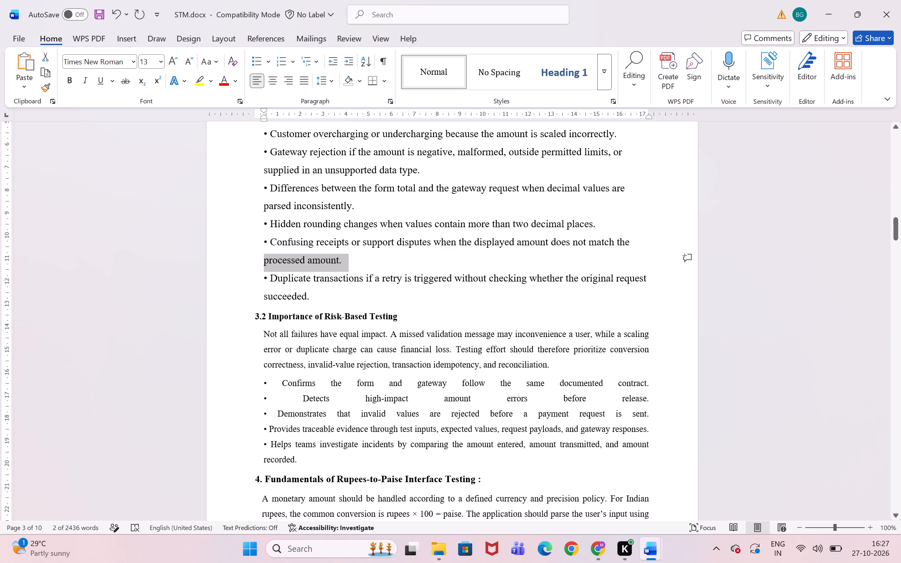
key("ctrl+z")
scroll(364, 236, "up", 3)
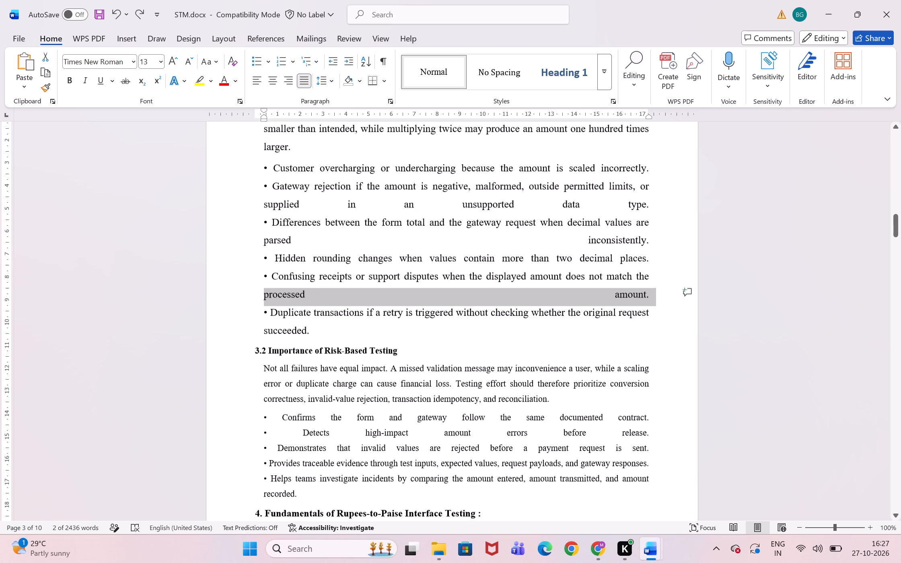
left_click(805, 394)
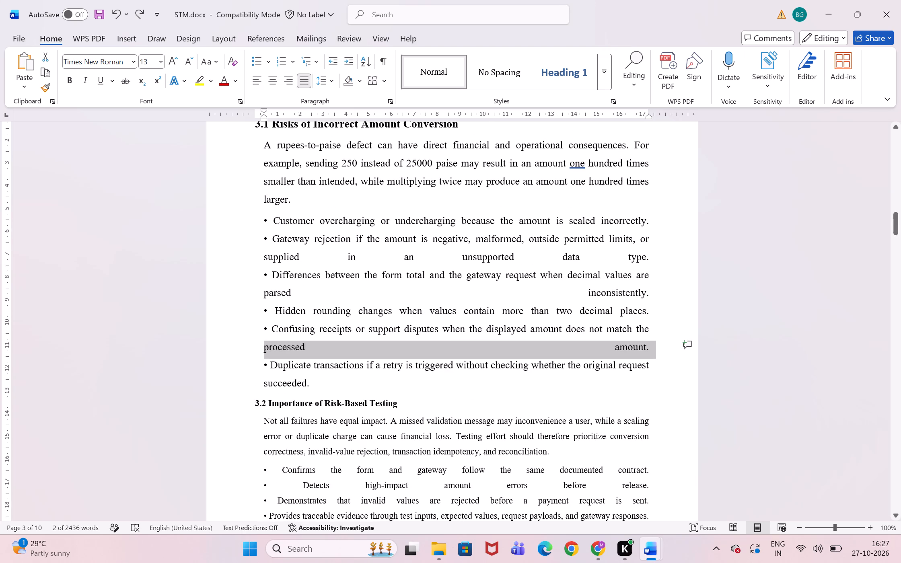
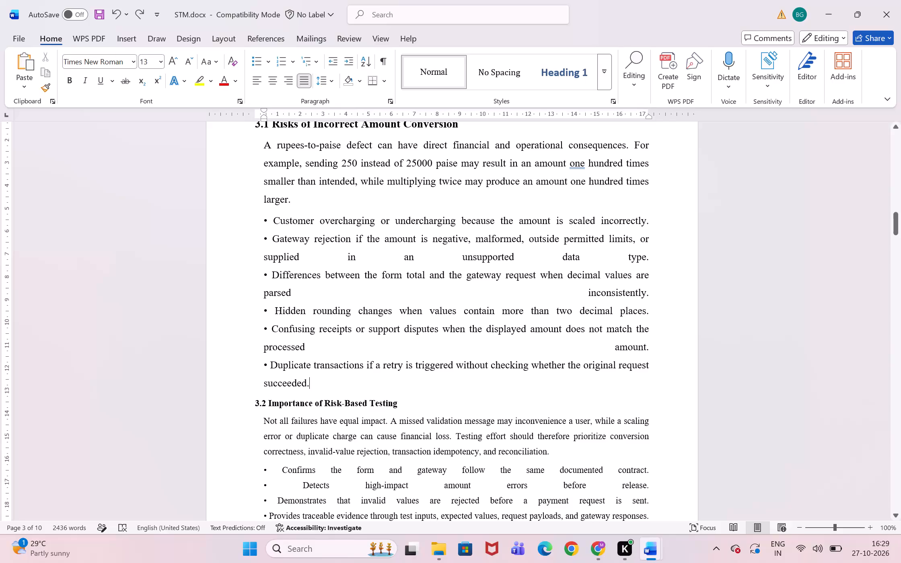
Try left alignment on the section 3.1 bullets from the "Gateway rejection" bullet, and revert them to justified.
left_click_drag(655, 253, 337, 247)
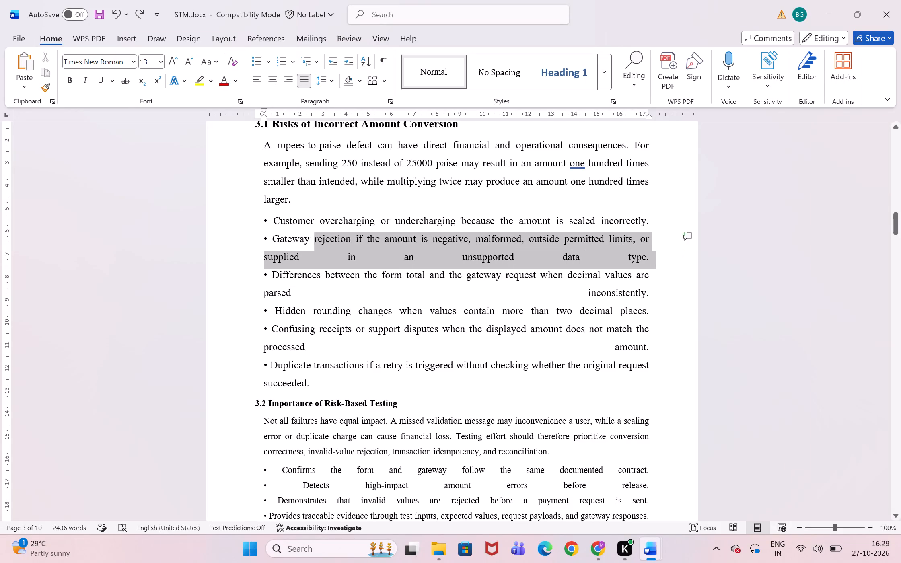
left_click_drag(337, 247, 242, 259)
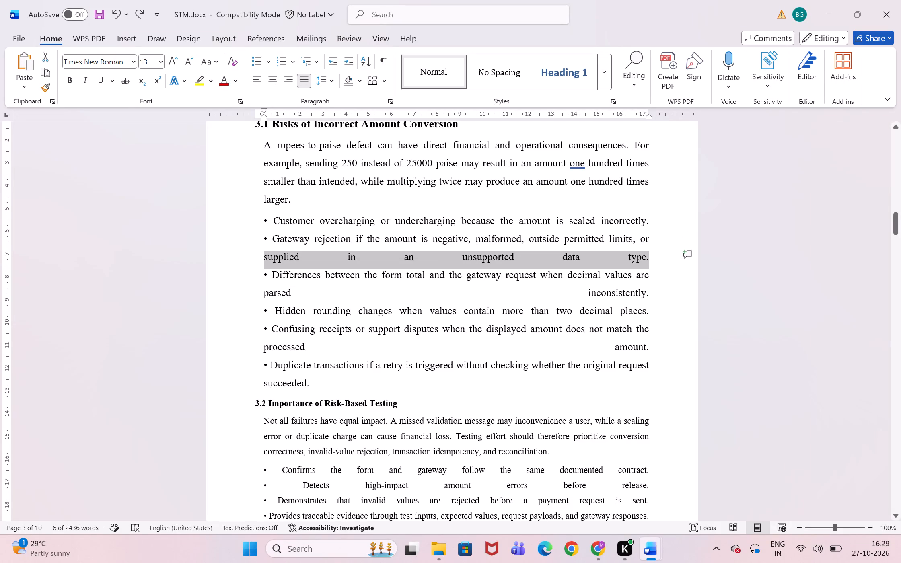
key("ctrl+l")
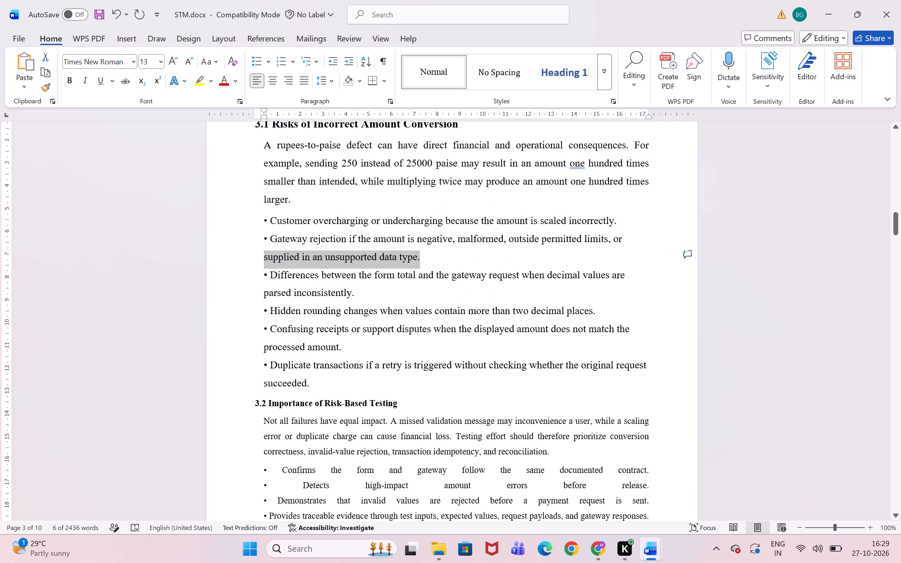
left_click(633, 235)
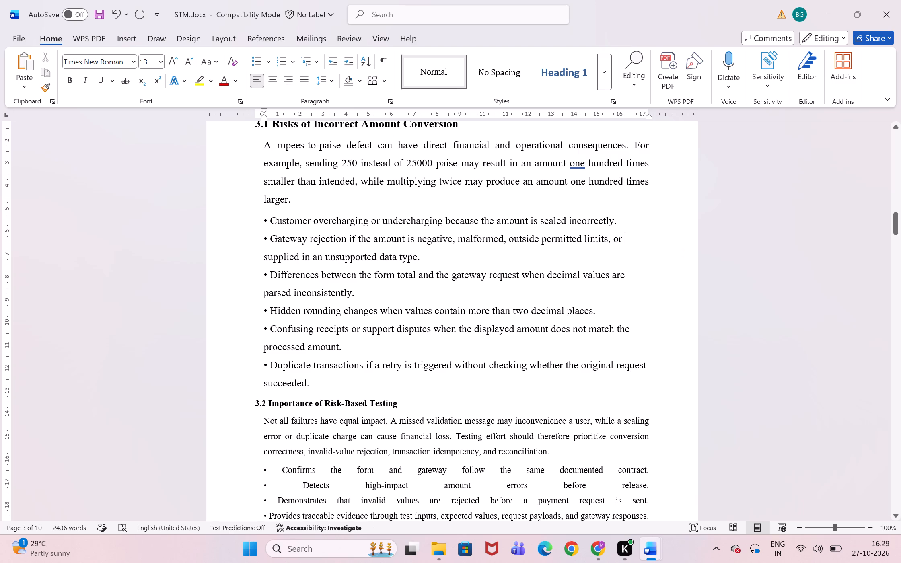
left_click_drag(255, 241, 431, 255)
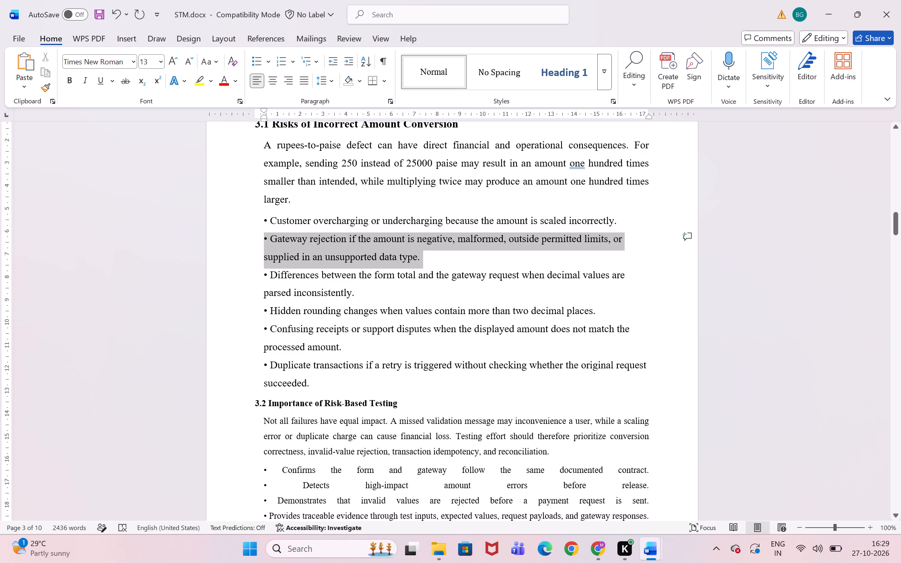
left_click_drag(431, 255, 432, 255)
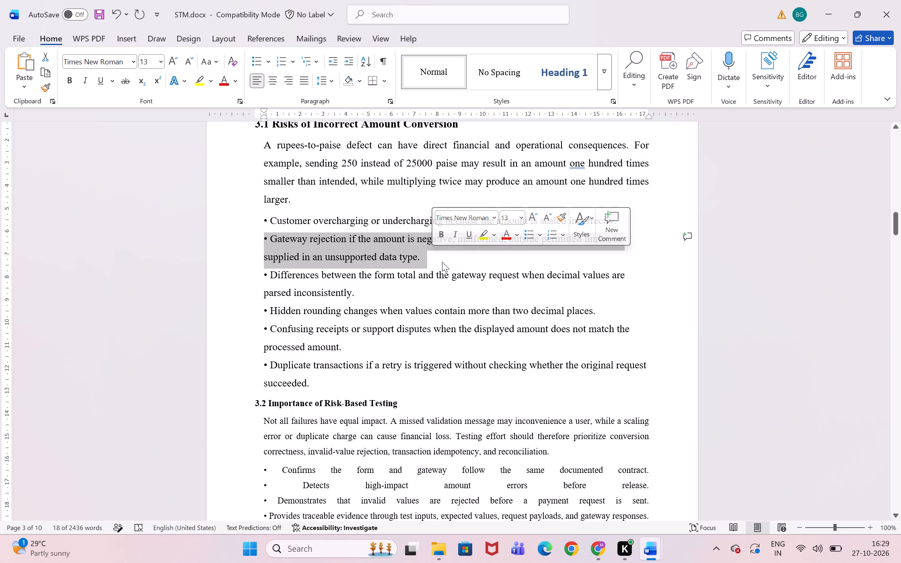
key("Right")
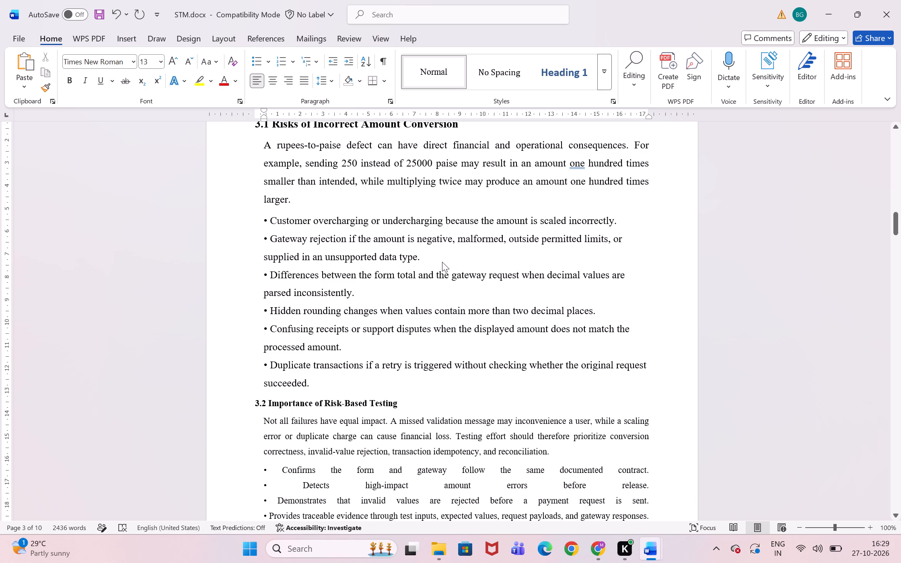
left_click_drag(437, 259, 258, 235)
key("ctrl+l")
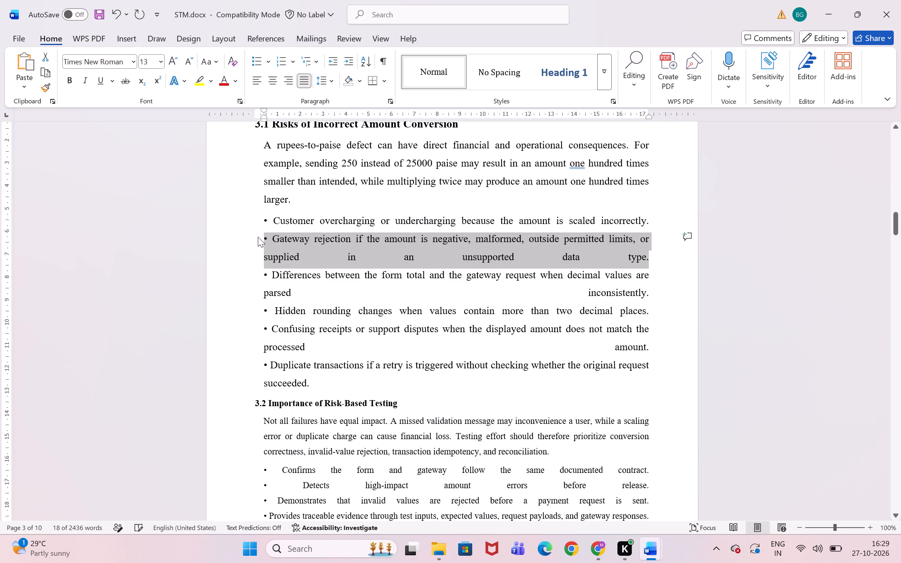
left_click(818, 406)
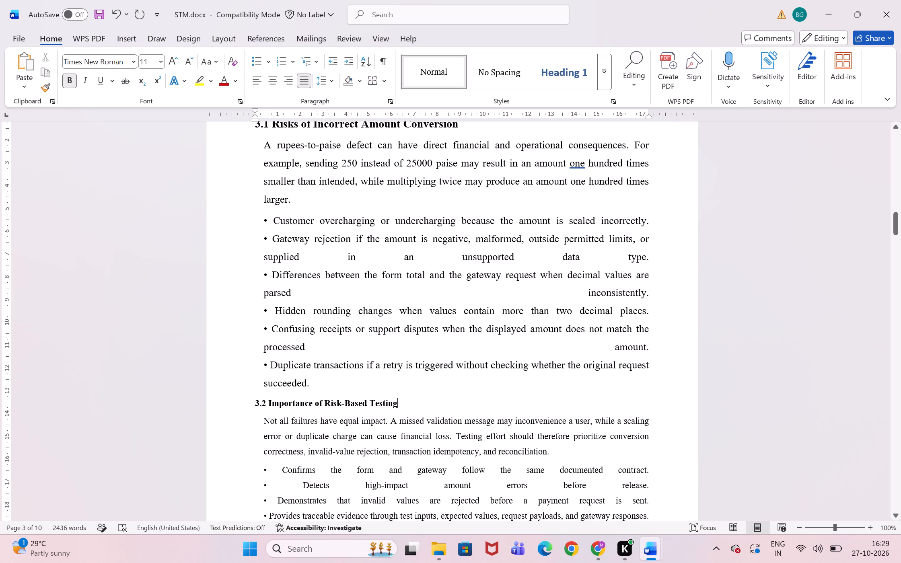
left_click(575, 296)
Select the section 3.1 bullets from "Gateway rejection" to "processed amount." and open the Find function.
left_click_drag(259, 239, 569, 344)
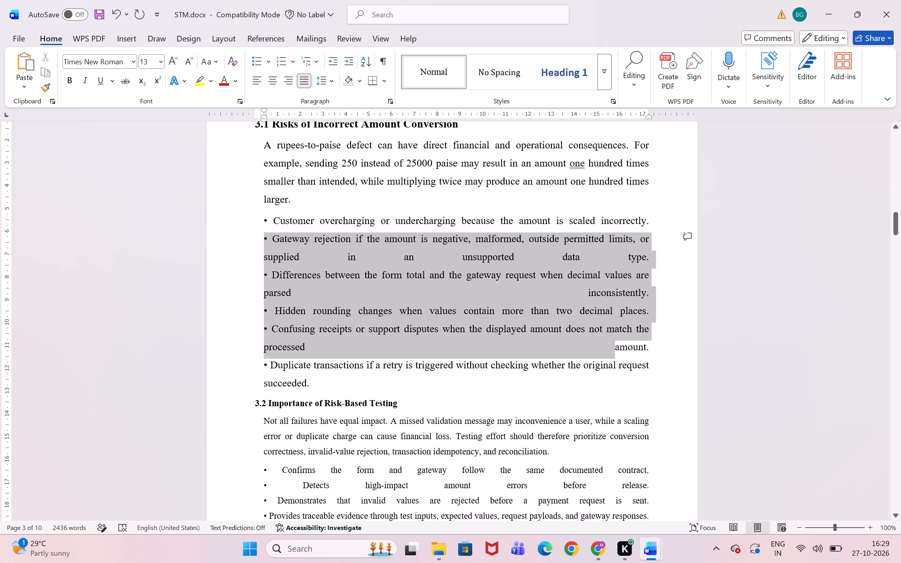
left_click_drag(569, 344, 669, 350)
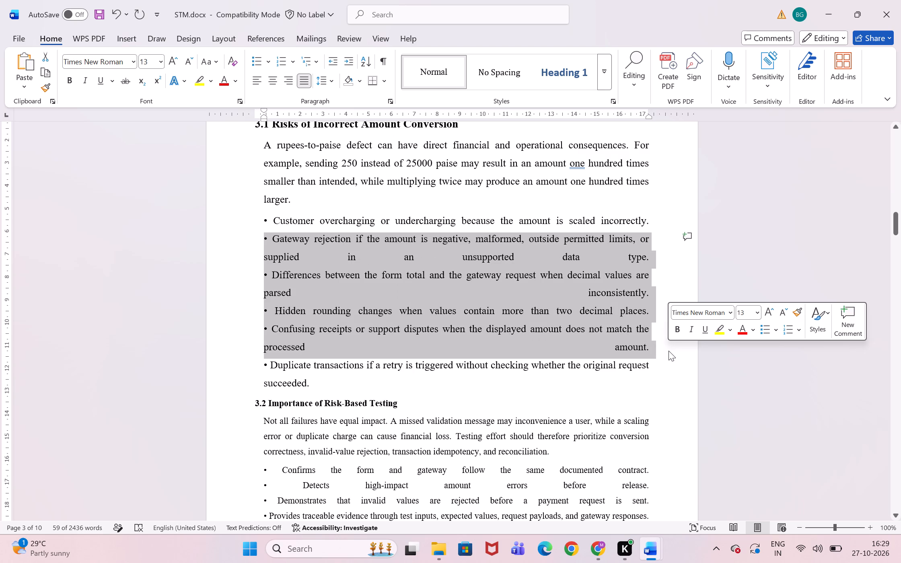
key("ctrl+h")
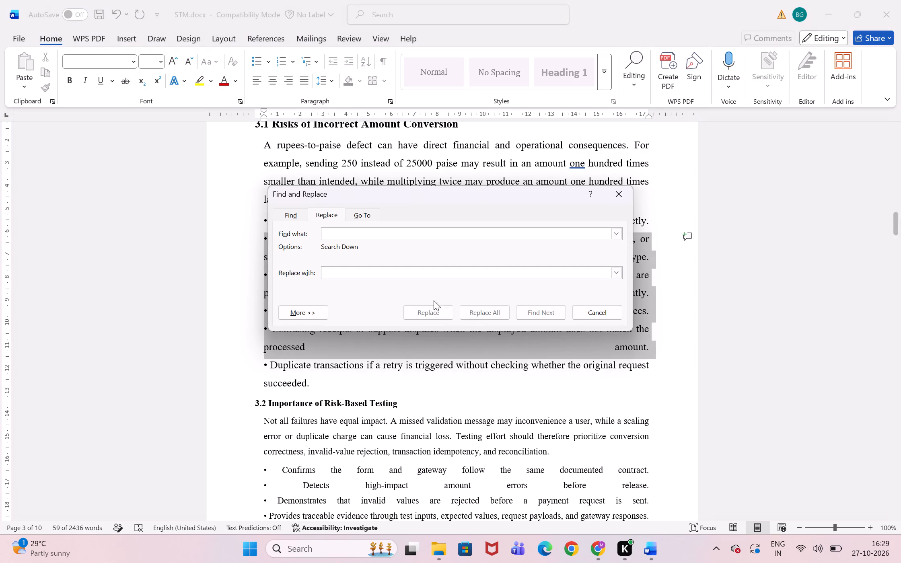
left_click(290, 213)
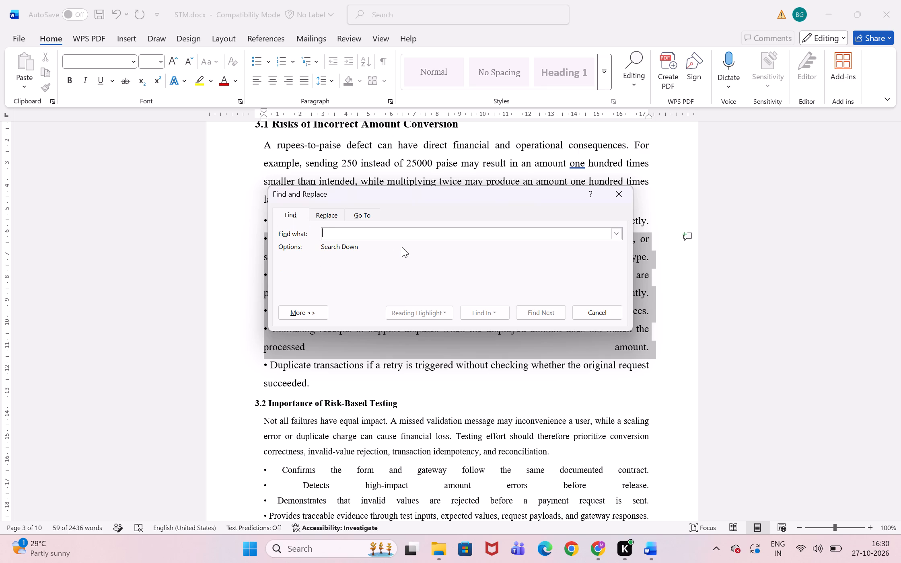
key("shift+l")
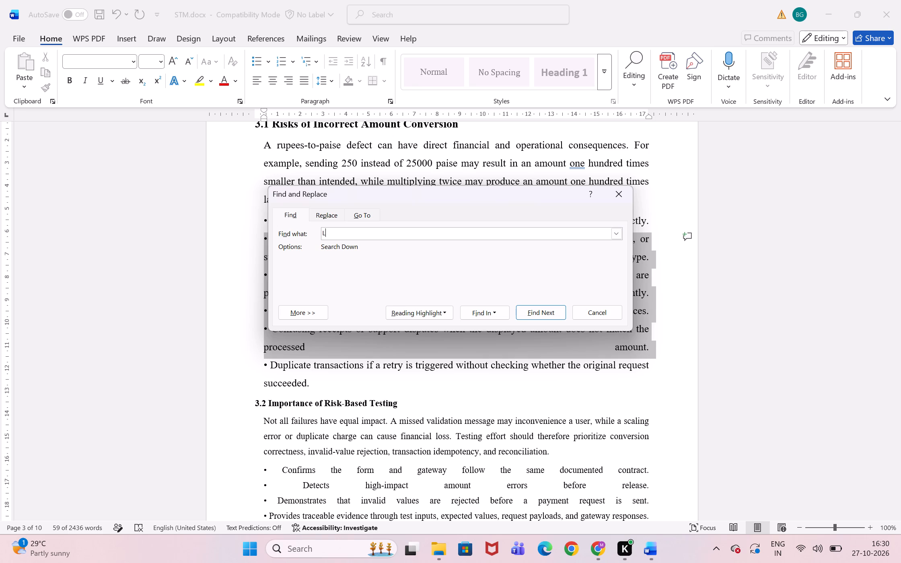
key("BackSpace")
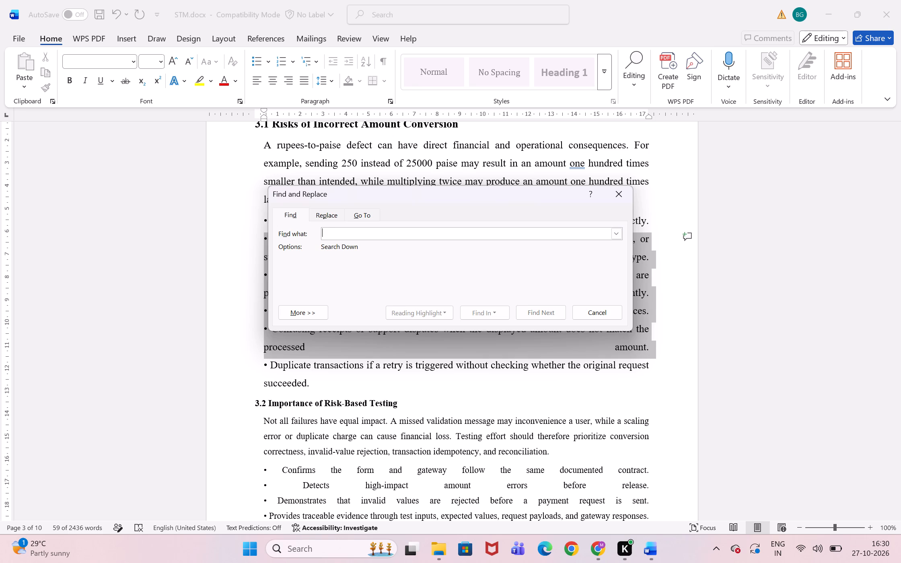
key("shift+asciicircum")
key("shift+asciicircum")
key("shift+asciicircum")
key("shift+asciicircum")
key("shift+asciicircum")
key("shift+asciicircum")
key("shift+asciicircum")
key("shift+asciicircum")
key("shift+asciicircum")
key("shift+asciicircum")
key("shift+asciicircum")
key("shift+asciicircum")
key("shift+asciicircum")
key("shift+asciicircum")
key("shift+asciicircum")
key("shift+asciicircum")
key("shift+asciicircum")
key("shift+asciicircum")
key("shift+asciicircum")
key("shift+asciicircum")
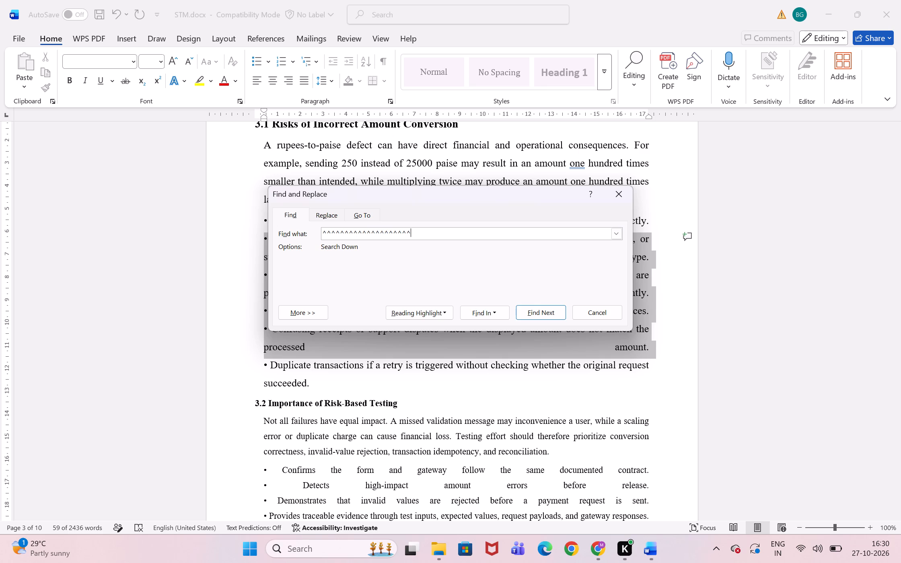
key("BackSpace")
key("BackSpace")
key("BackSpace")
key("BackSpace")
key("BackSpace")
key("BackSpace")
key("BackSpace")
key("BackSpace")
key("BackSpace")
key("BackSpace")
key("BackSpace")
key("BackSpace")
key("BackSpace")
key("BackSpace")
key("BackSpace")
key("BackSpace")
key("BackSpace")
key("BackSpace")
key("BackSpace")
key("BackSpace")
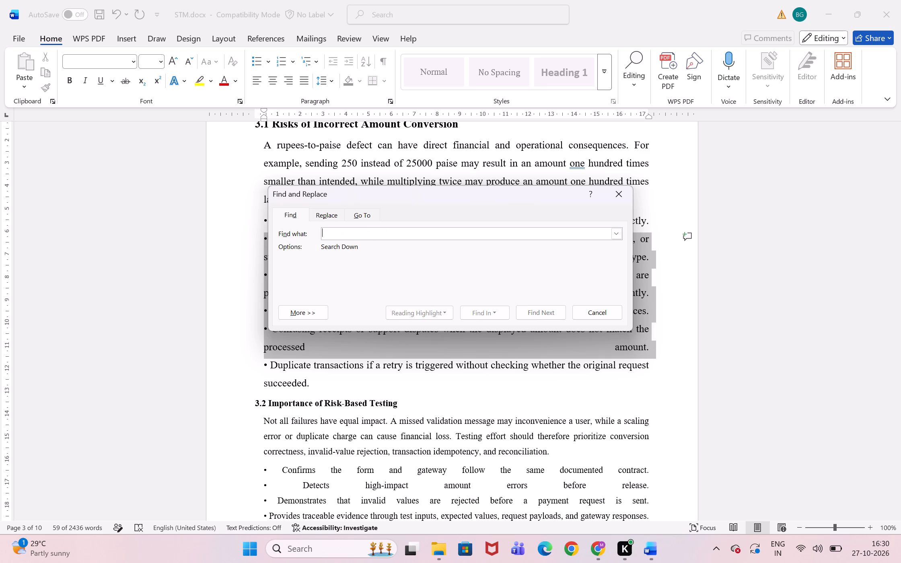
Find the first manual line break in the section 3.1 bullets using the code ^l.
type("^L")
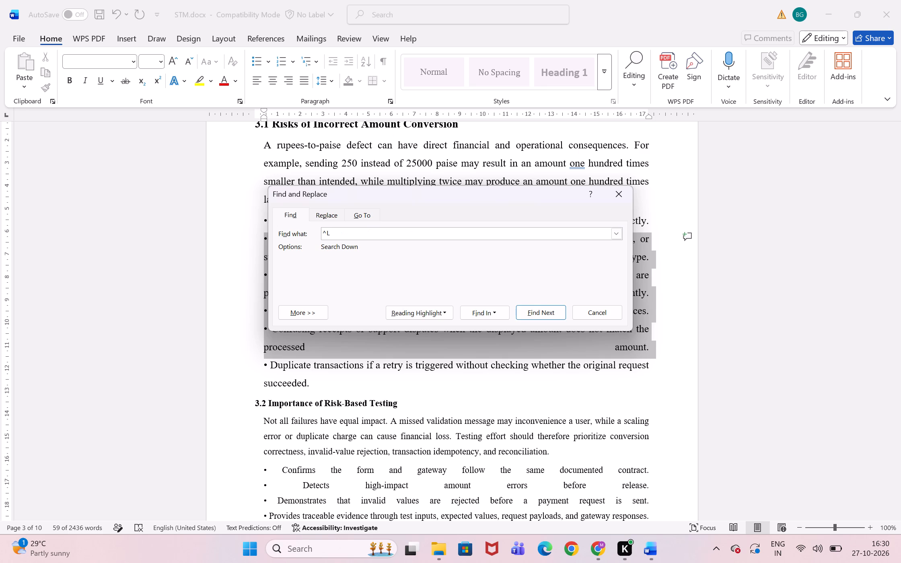
key("BackSpace")
key("l")
key("Return")
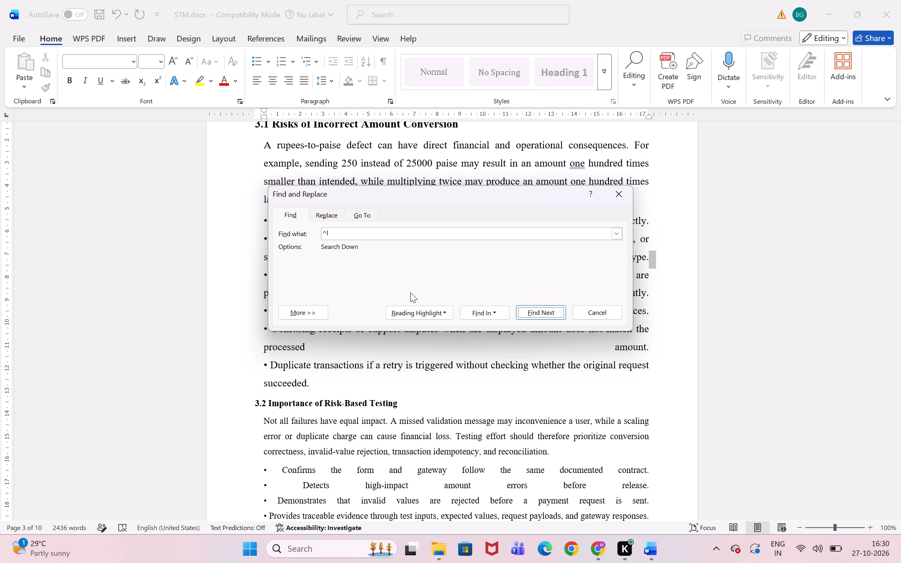
left_click(615, 232)
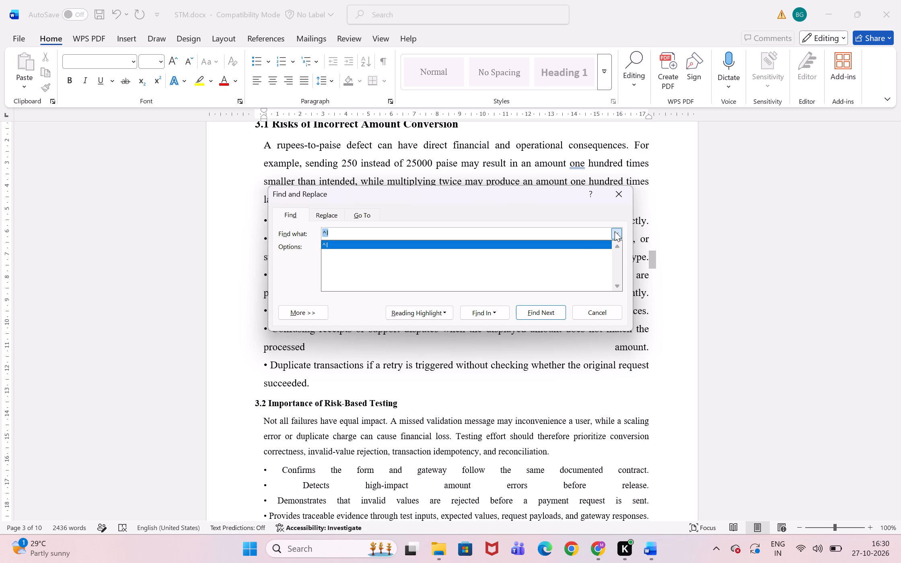
left_click(580, 243)
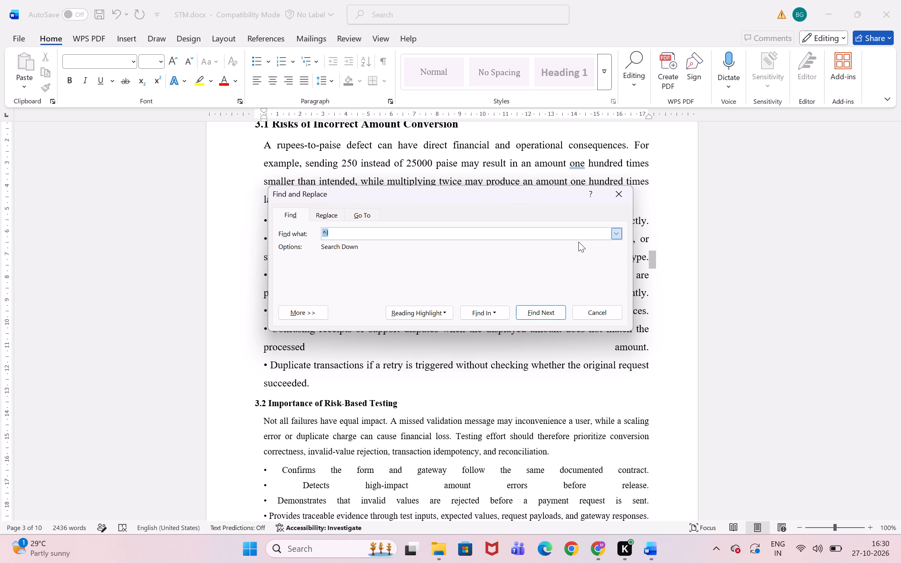
left_click(520, 231)
Replace every manual line break (^l) with a space throughout the whole document, including from the beginning.
left_click(323, 213)
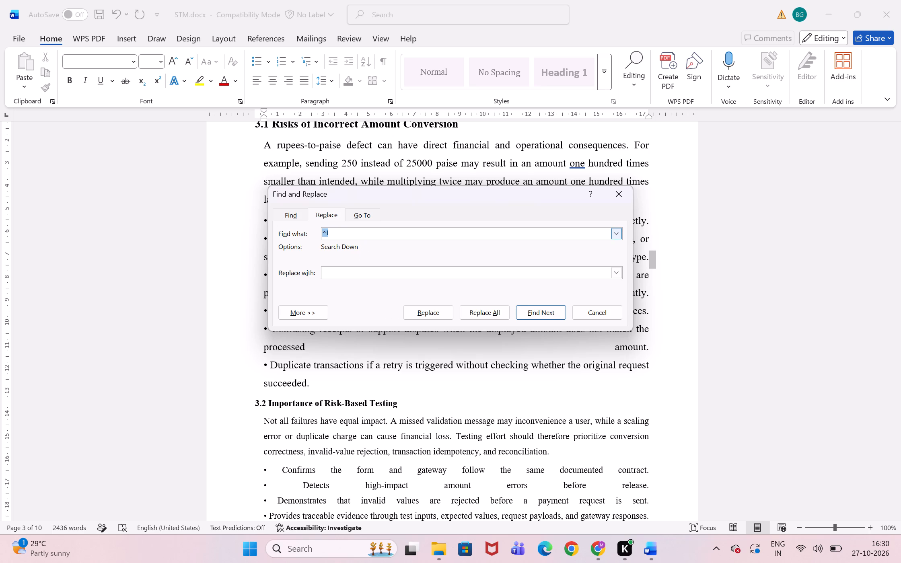
left_click(368, 234)
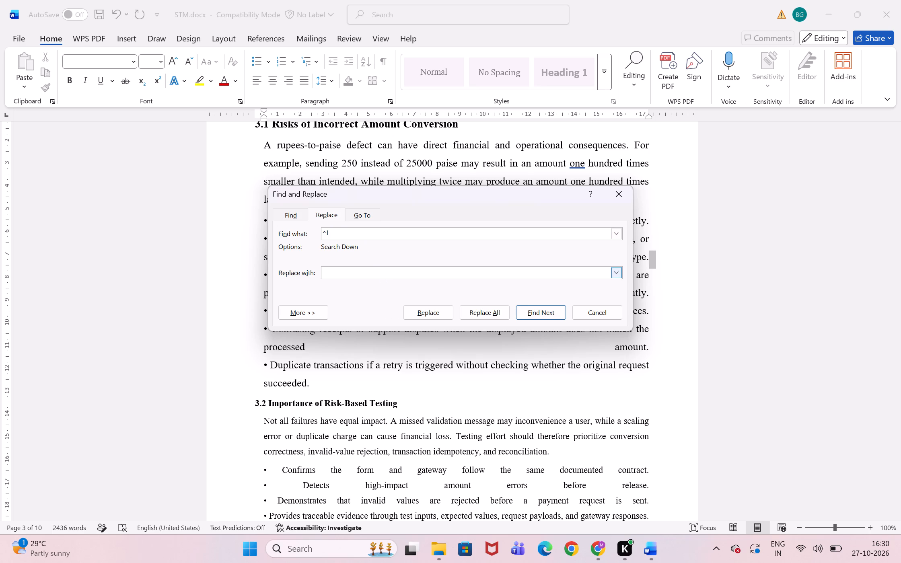
left_click(379, 276)
key("space")
left_click(476, 316)
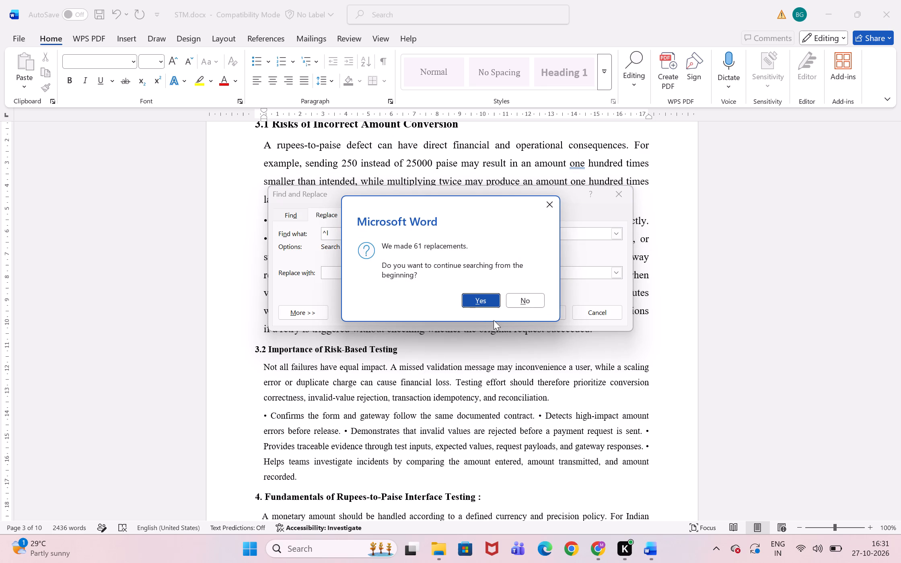
left_click(483, 303)
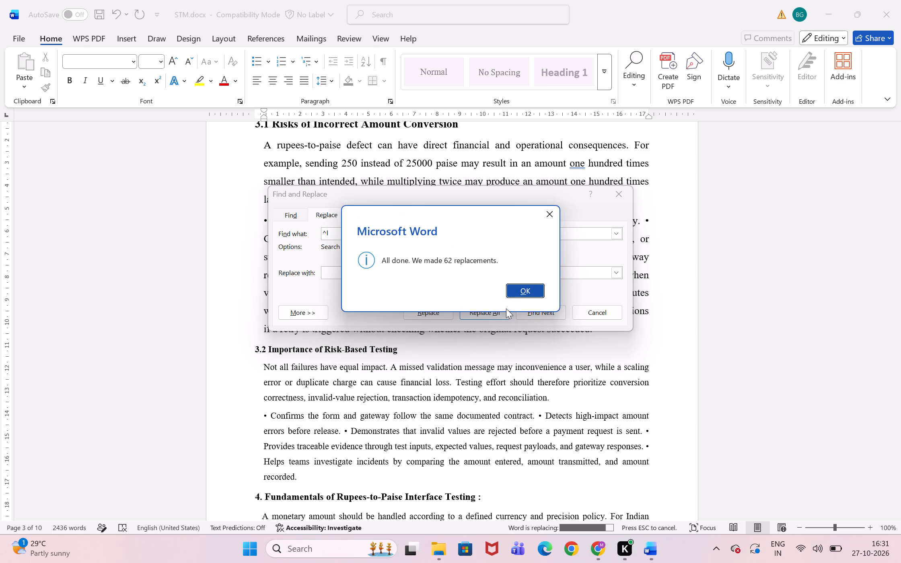
left_click(533, 292)
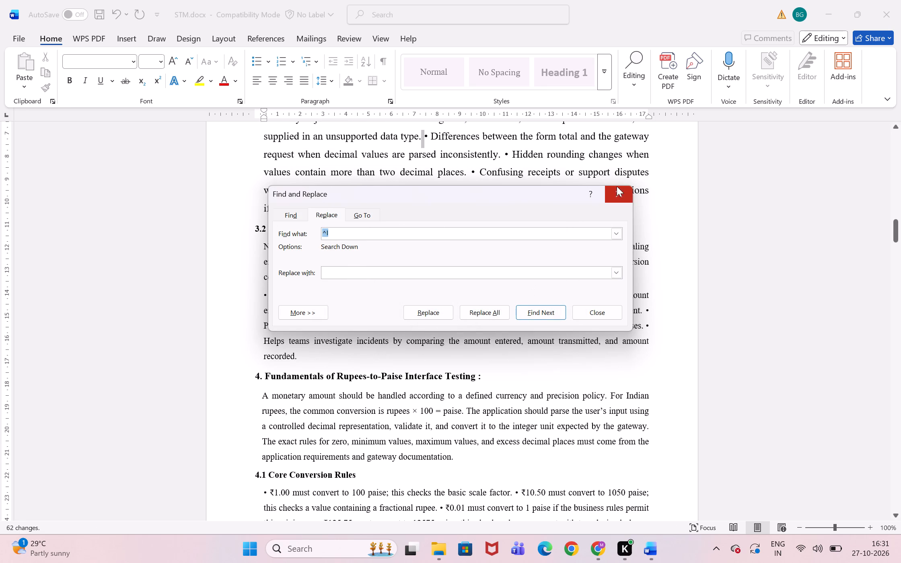
left_click(617, 186)
Split the run-together section 3.1 bullets so "Differences", "Hidden rounding", "Confusing receipts" and "Duplicate transactions" each start a new paragraph.
scroll(683, 360, "up", 7)
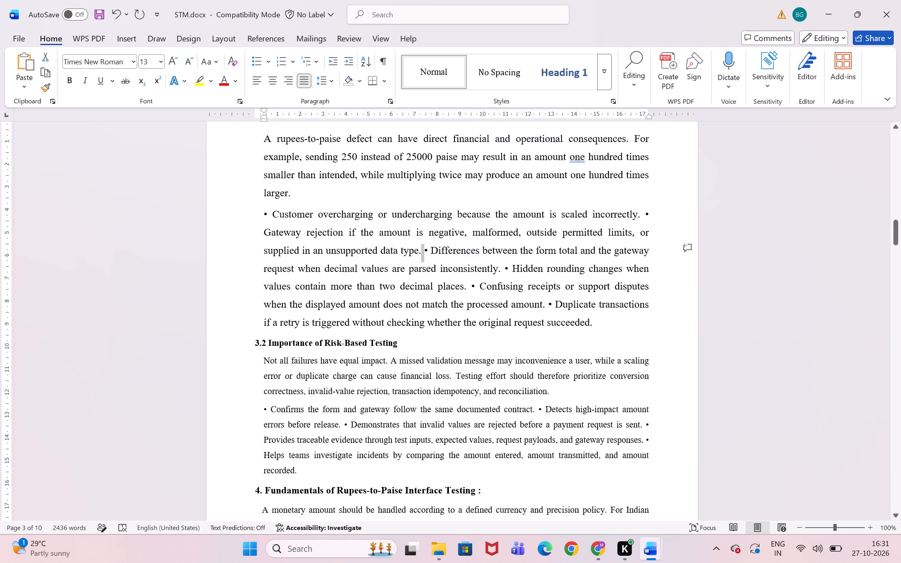
scroll(684, 360, "up", 7)
scroll(684, 360, "down", 10)
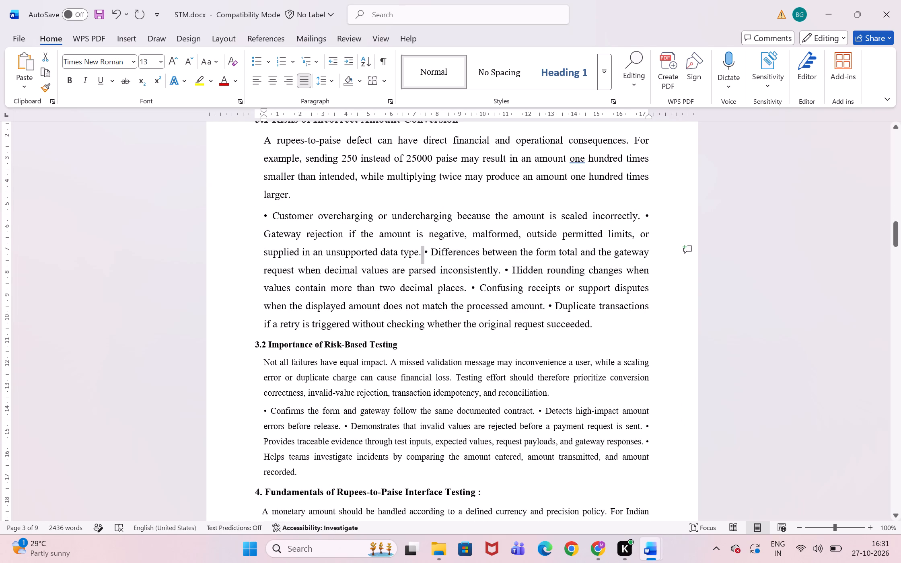
left_click(421, 251)
key("Return")
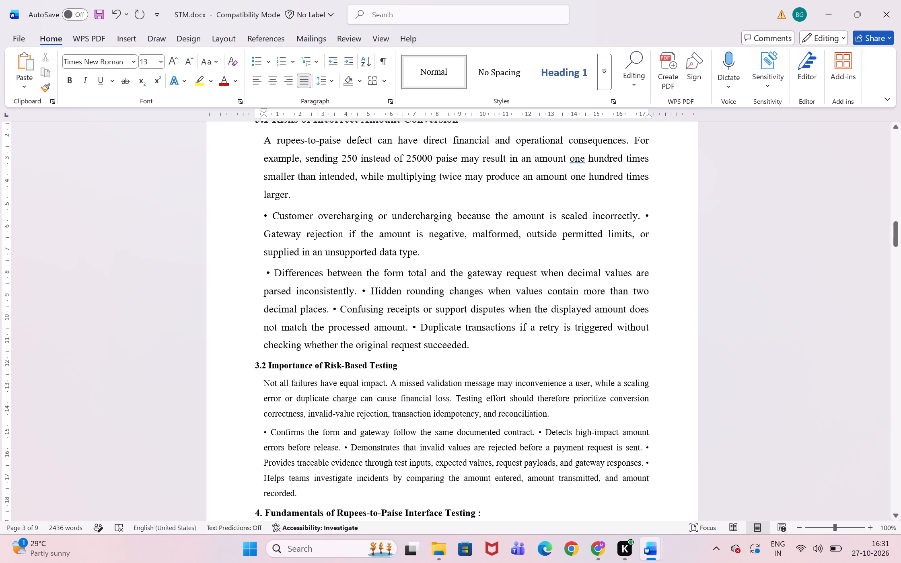
left_click(358, 292)
key("Return")
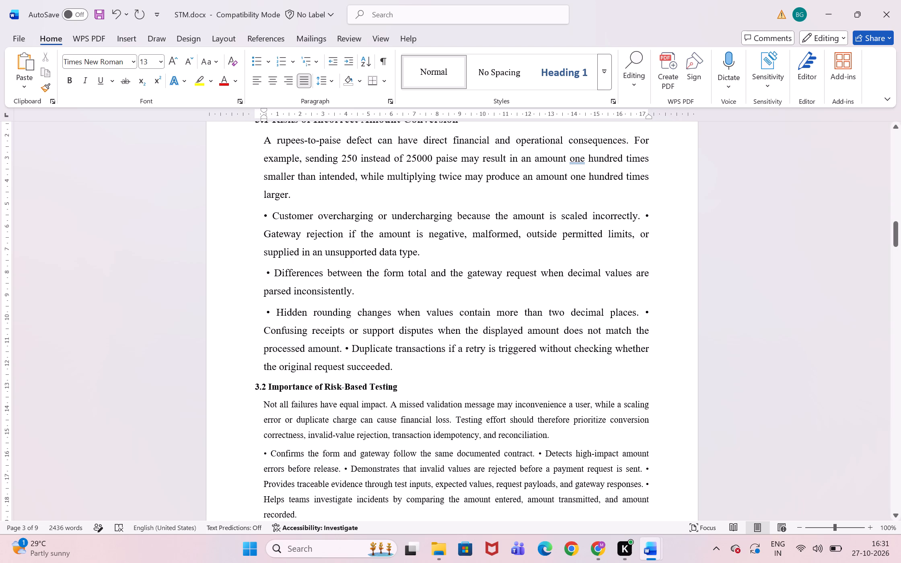
left_click(643, 313)
key("Return")
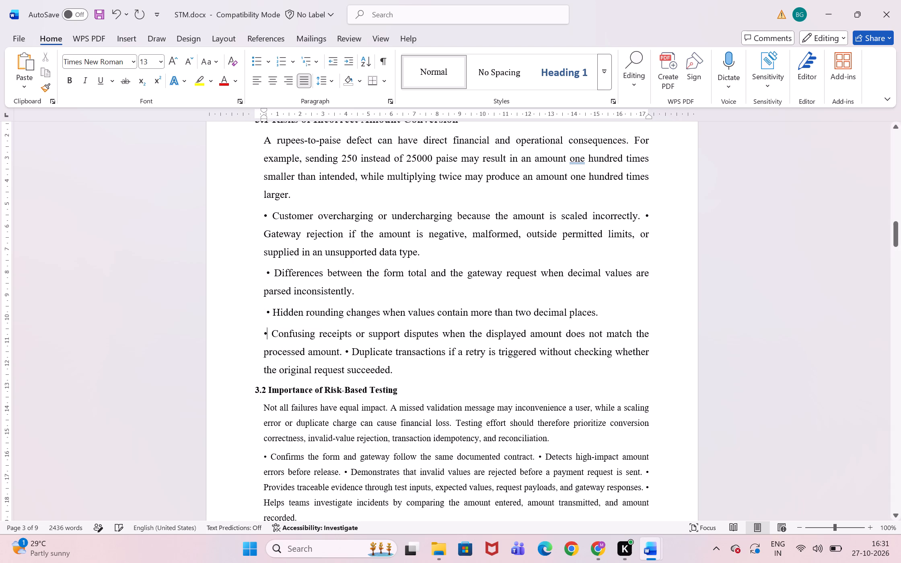
left_click(345, 351)
key("Return")
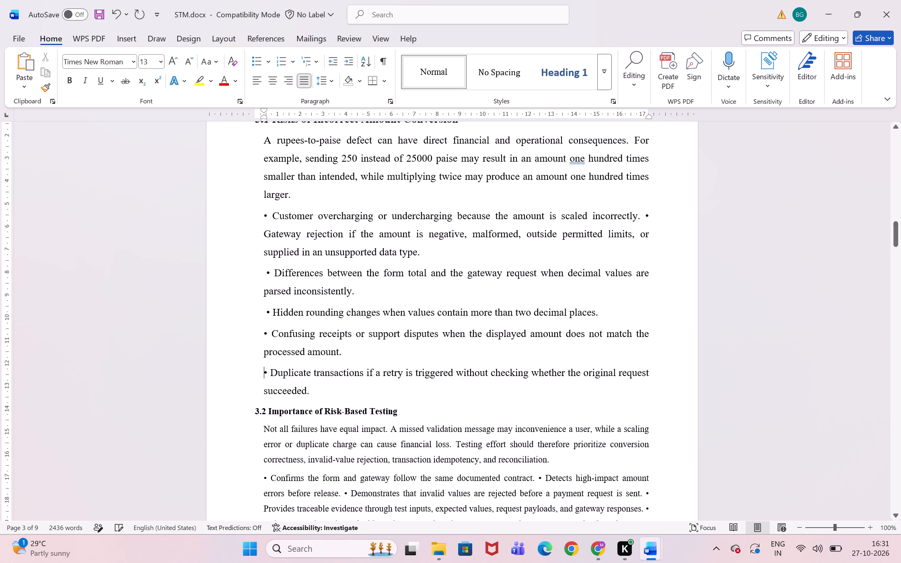
Review the layout of the Introduction and section 3.1, including the separated bullets.
scroll(442, 385, "up", 18)
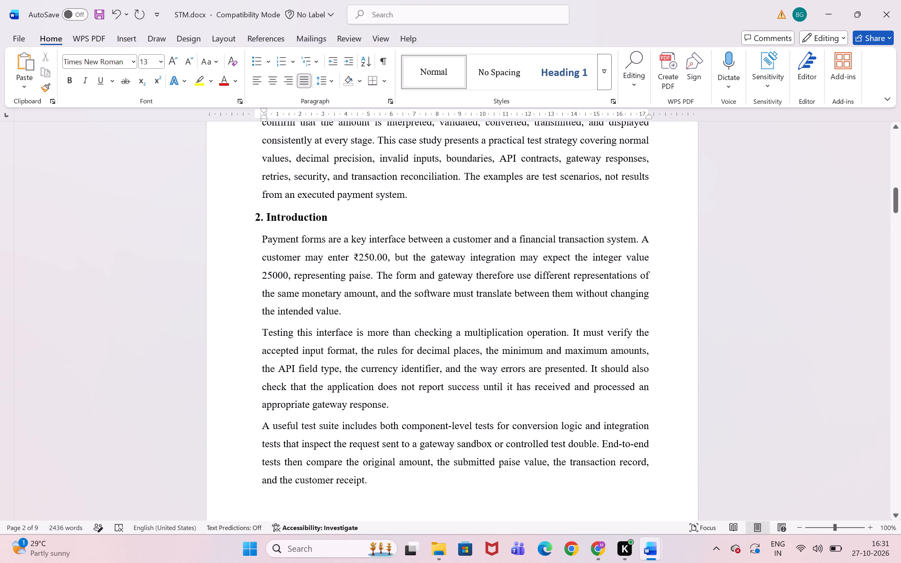
scroll(450, 376, "down", 9)
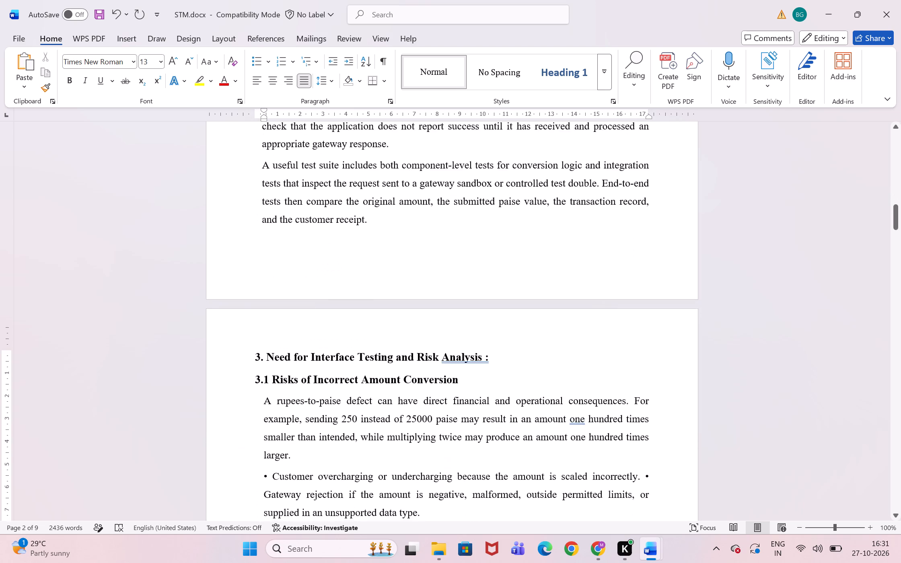
scroll(451, 375, "down", 9)
scroll(427, 337, "up", 2)
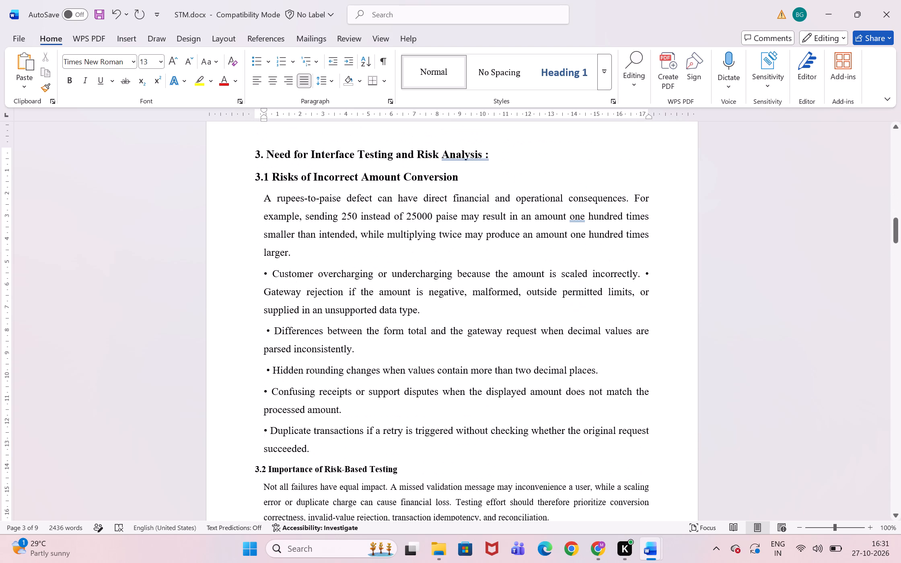
Set the "3.2 Importance of Risk-Based Testing" heading to 14 pt.
scroll(411, 322, "down", 9)
scroll(411, 327, "up", 1)
left_click_drag(249, 237, 341, 234)
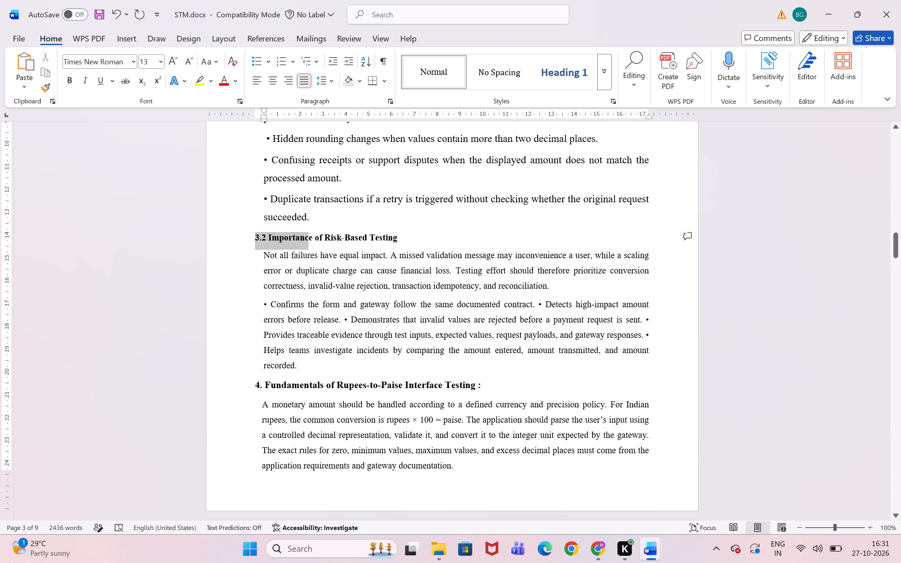
left_click_drag(341, 234, 405, 244)
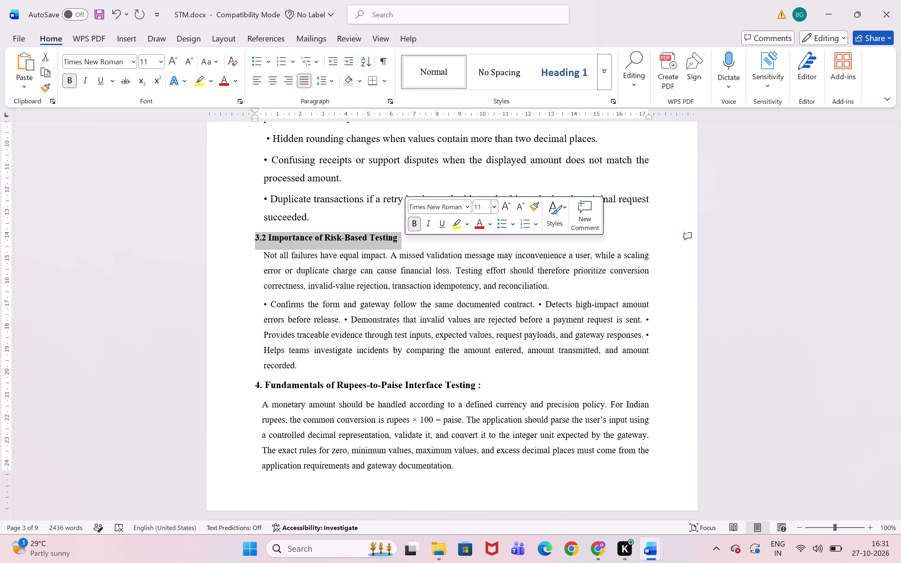
left_click(479, 210)
type("14")
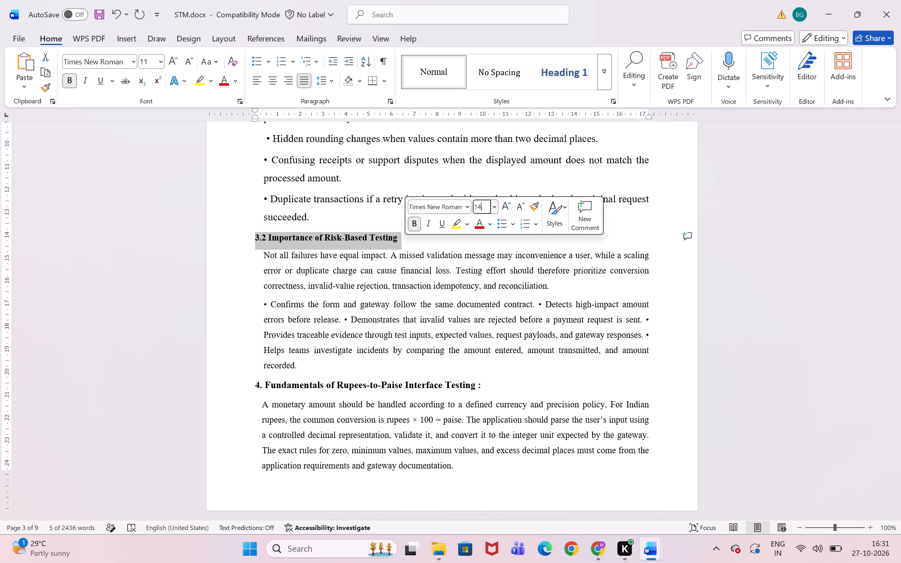
key("Return")
Set the section 3.2 body paragraph and its bullet text to 13 pt.
left_click_drag(256, 256, 267, 272)
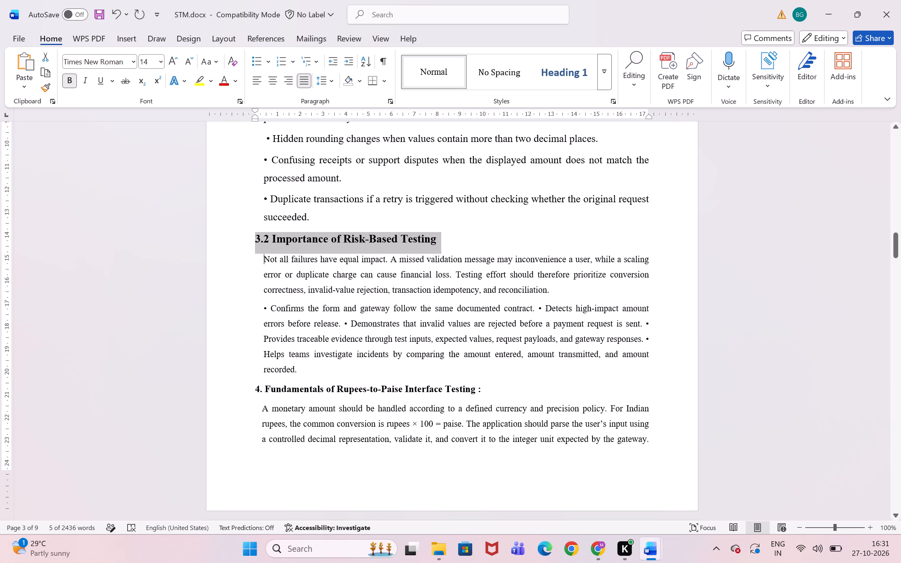
left_click_drag(267, 272, 315, 367)
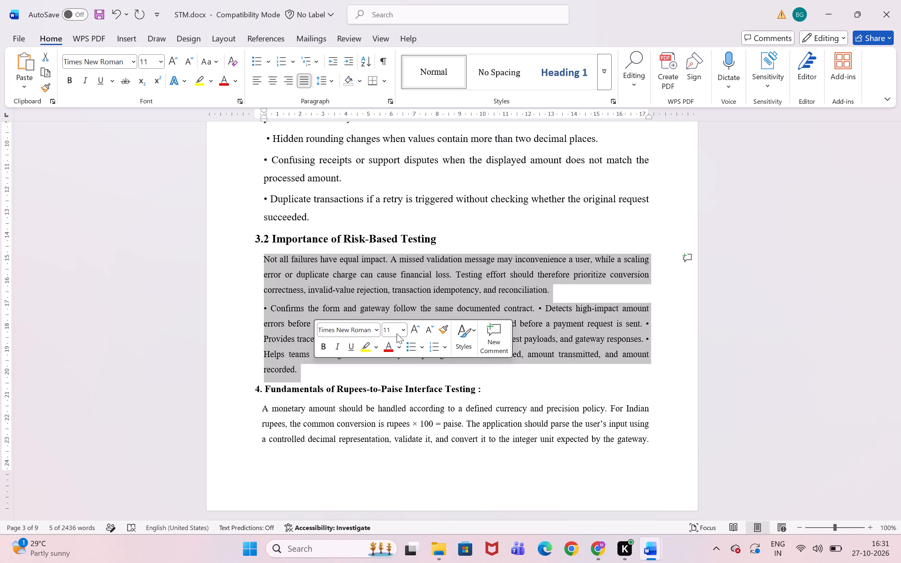
left_click(395, 332)
type("13")
key("Return")
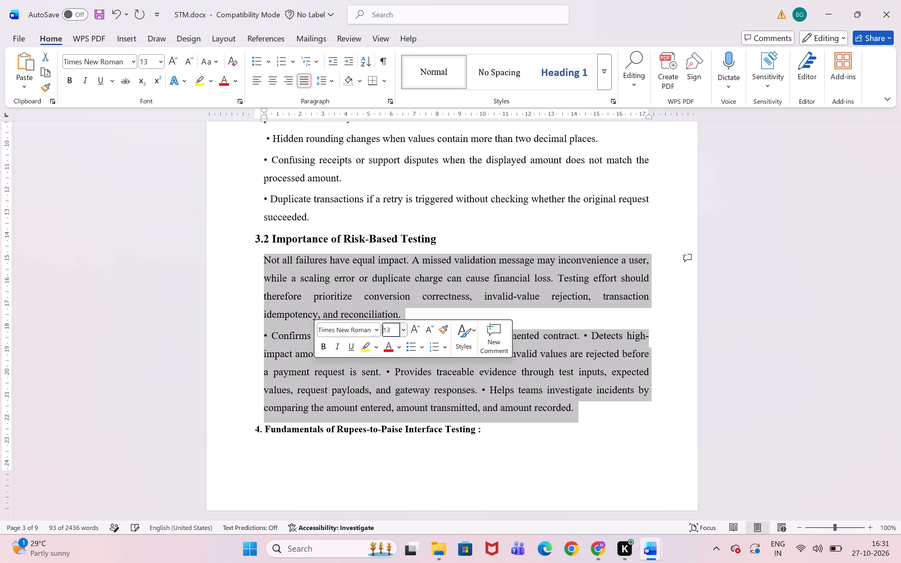
Split the section 3.2 bullets so "Detects", "Demonstrates", "Provides" and "Helps teams" each begin a new paragraph.
left_click(584, 332)
key("Return")
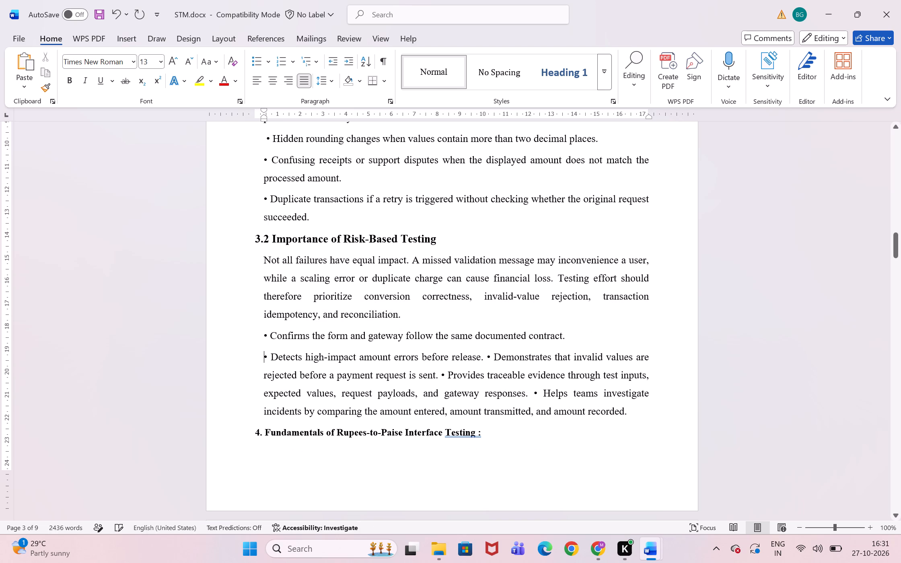
left_click(481, 356)
key("Right")
key("Return")
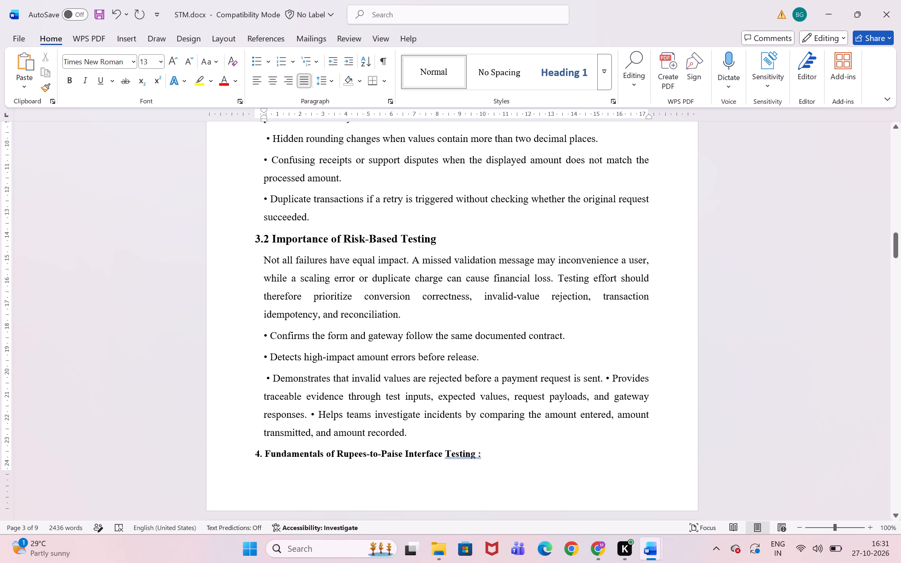
left_click(606, 377)
key("Return")
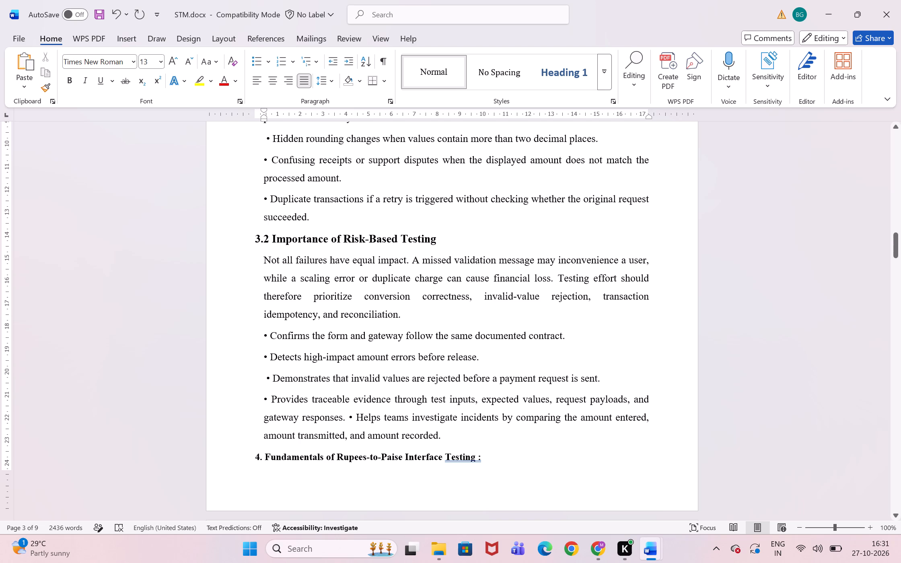
left_click(349, 417)
key("Return")
Set the "4. Fundamentals of Rupees-to-Paise Interface Testing" heading to 14 pt.
scroll(452, 456, "down", 12)
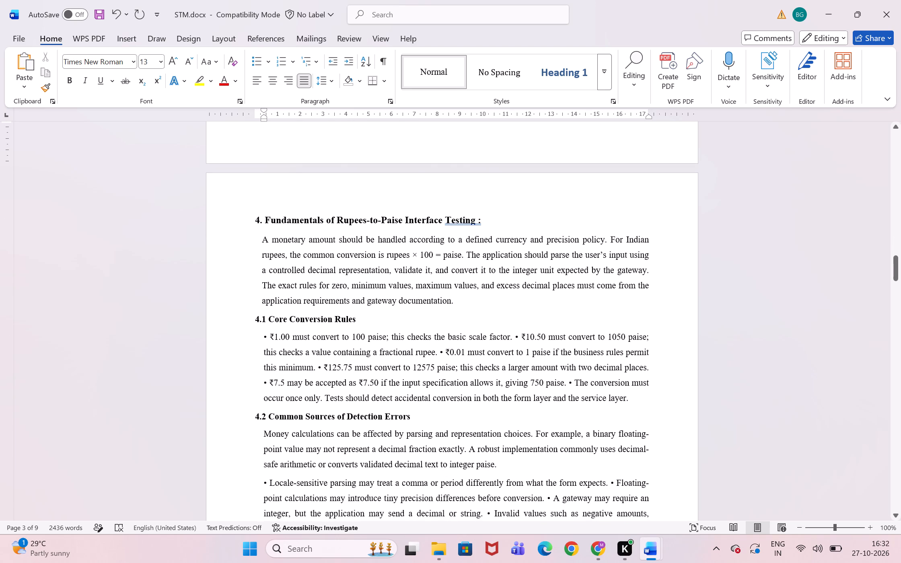
left_click_drag(255, 221, 494, 204)
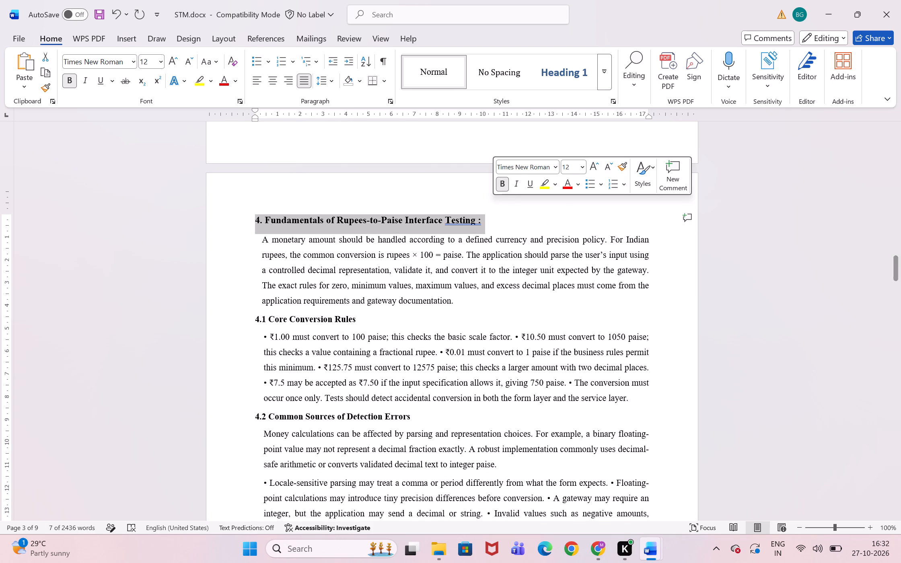
left_click(569, 165)
type("14")
key("Return")
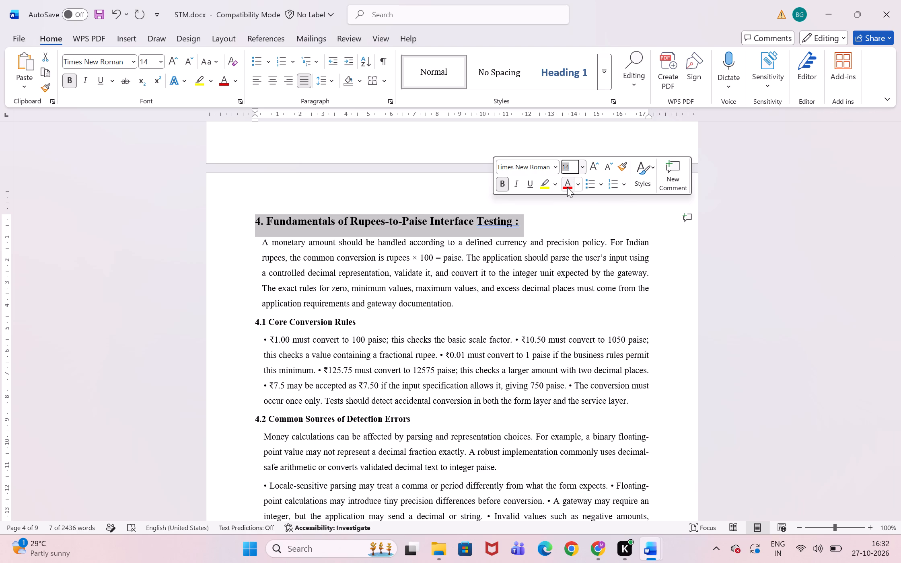
left_click(562, 218)
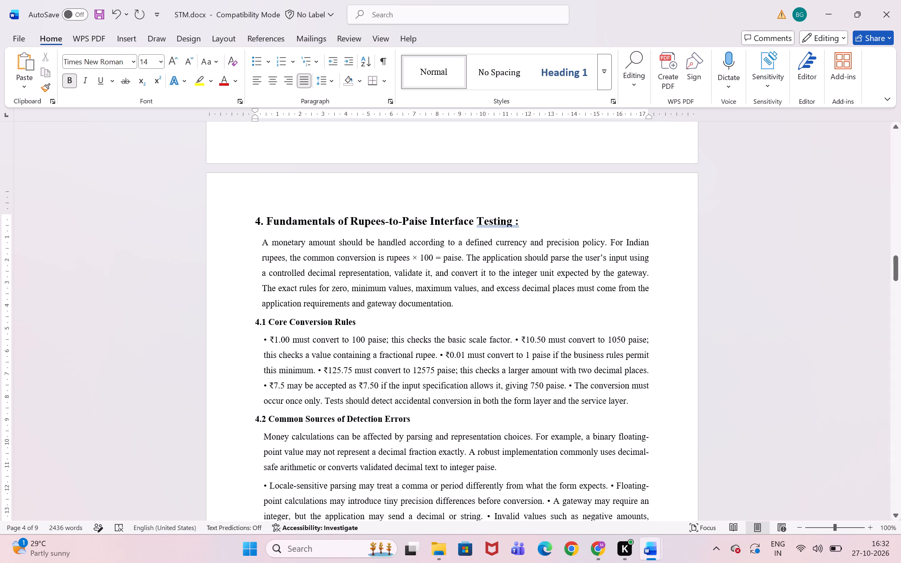
Set the introductory paragraph of section 4, starting "A monetary amount", to 13 pt.
left_click_drag(252, 248, 488, 300)
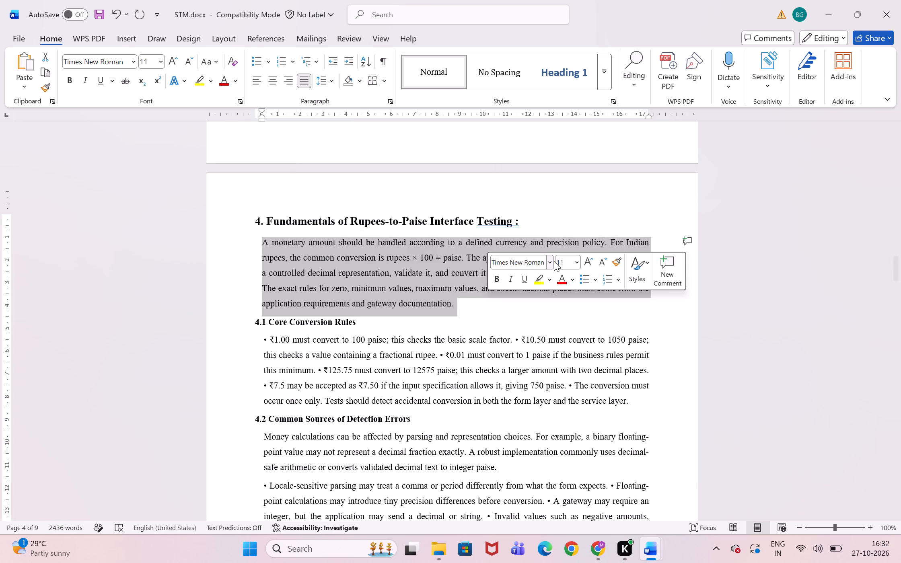
left_click(564, 261)
type("13")
key("Return")
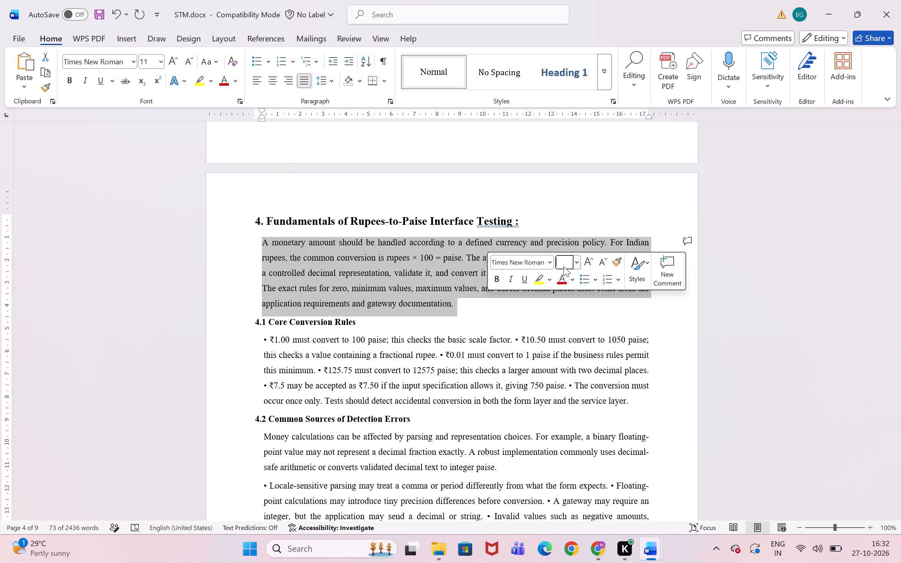
left_click(428, 342)
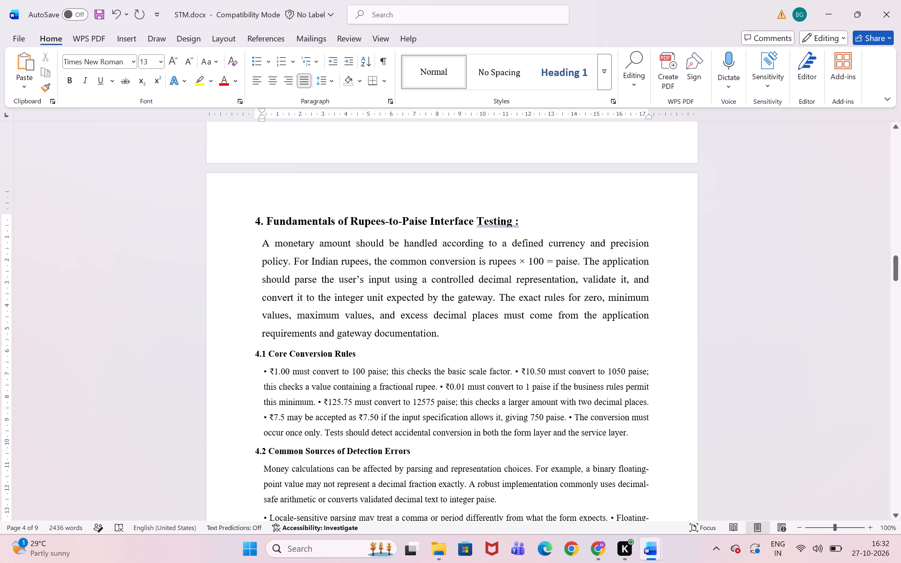
Set the "4.1 Core Conversion Rules" heading to 13 pt.
left_click_drag(372, 355, 242, 355)
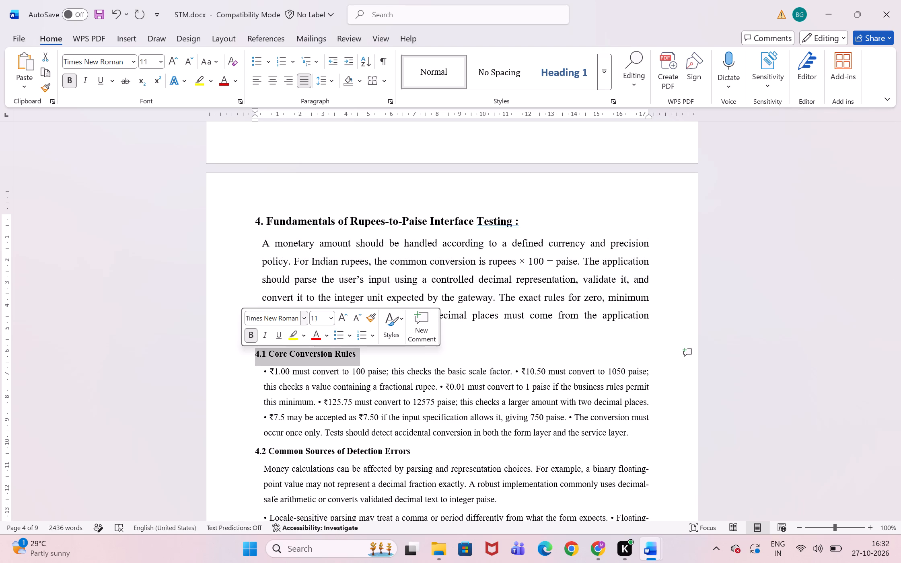
left_click(315, 321)
type("13")
key("Return")
left_click(451, 339)
Set the section 4.1 bullet text, from "₹1.00 must convert" to "the service layer", to 13 pt.
left_click(249, 365)
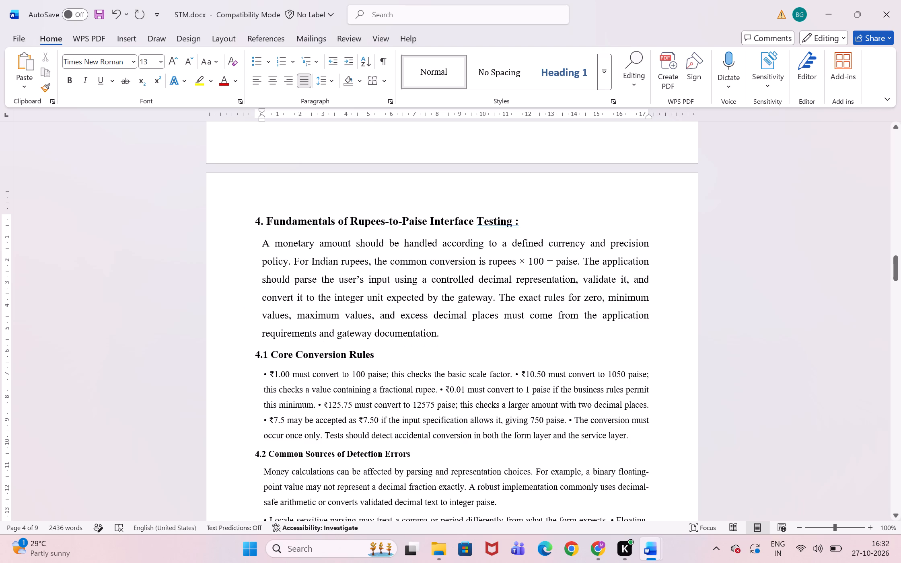
left_click_drag(265, 376, 636, 436)
left_click(709, 397)
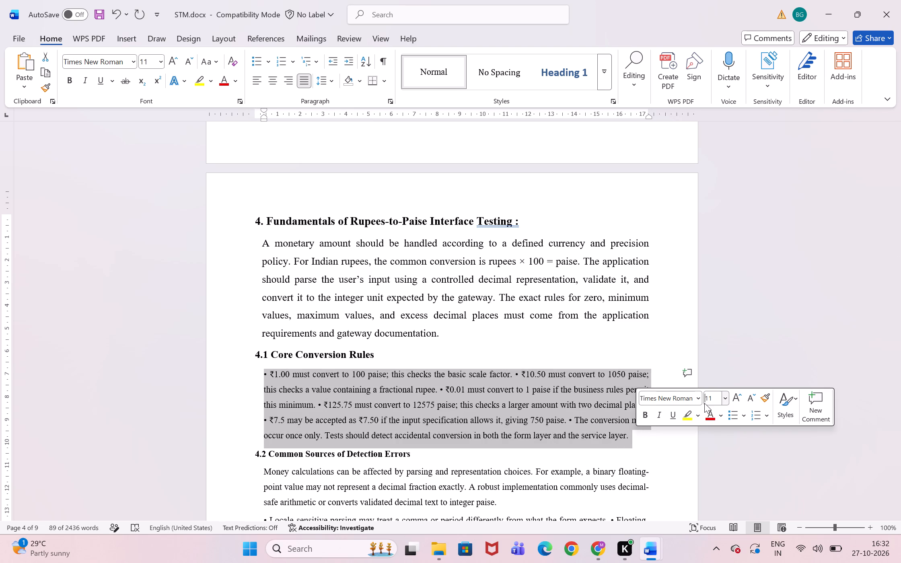
type("13")
key("Return")
scroll(619, 488, "down", 4)
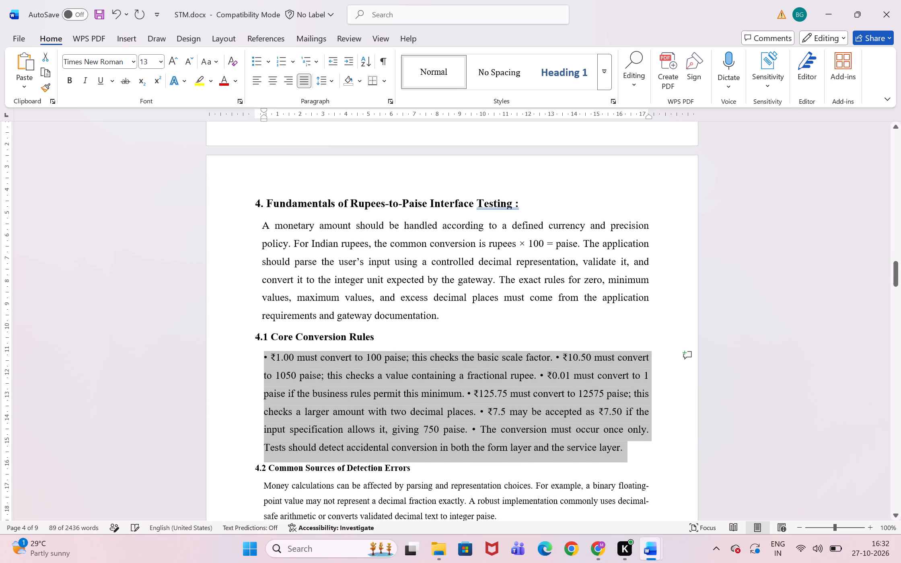
left_click(669, 376)
Set the "4.2 Common Sources of Detection Errors" heading to 14 pt.
left_click_drag(420, 370, 251, 378)
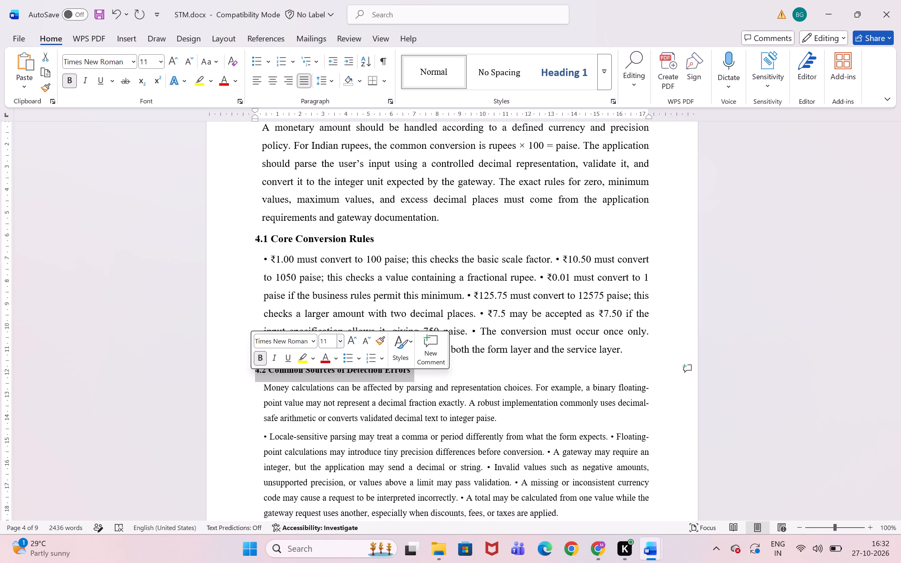
left_click(325, 342)
type("14")
key("Return")
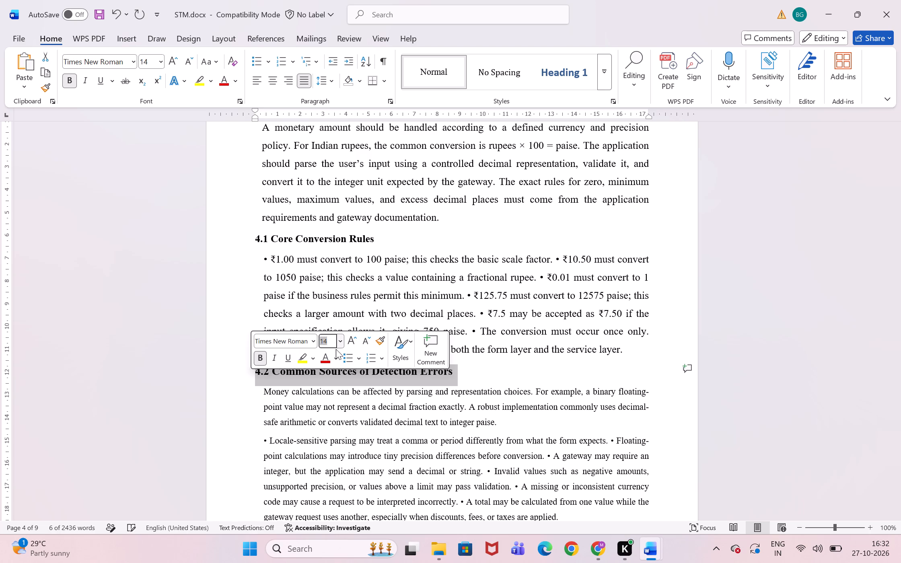
Set the section 4.2 body text, from "Money calculations can be affected" to "taxes are applied", to 13 pt.
scroll(405, 401, "down", 5)
left_click_drag(259, 247, 580, 383)
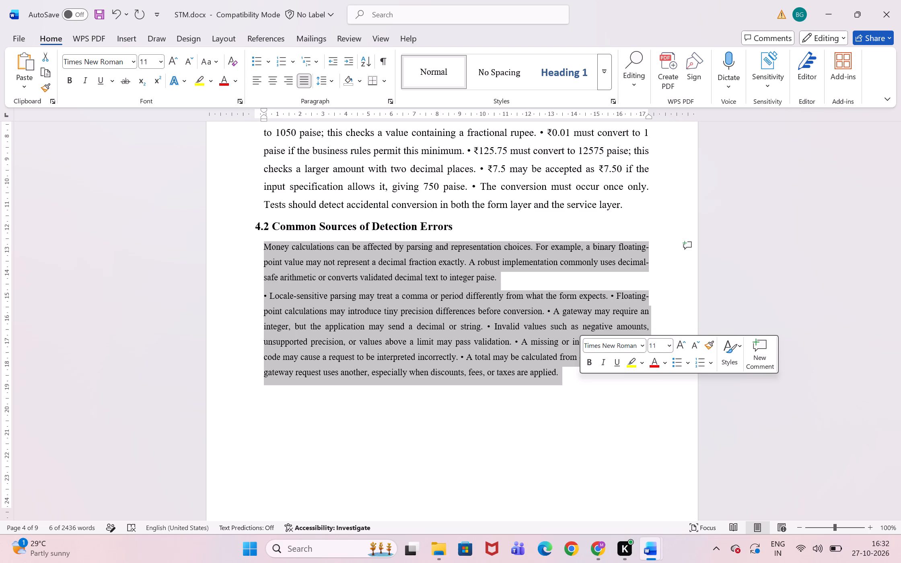
left_click(656, 347)
type("13")
key("Return")
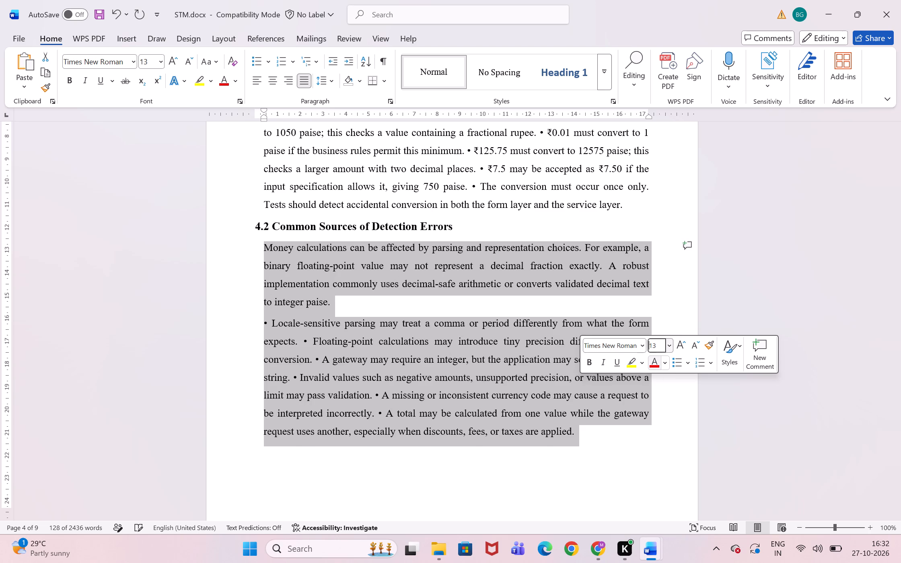
left_click(718, 432)
Set the "5. Architecture of the Payment Interface and Test Flow :" heading to 14 pt.
scroll(468, 349, "down", 3)
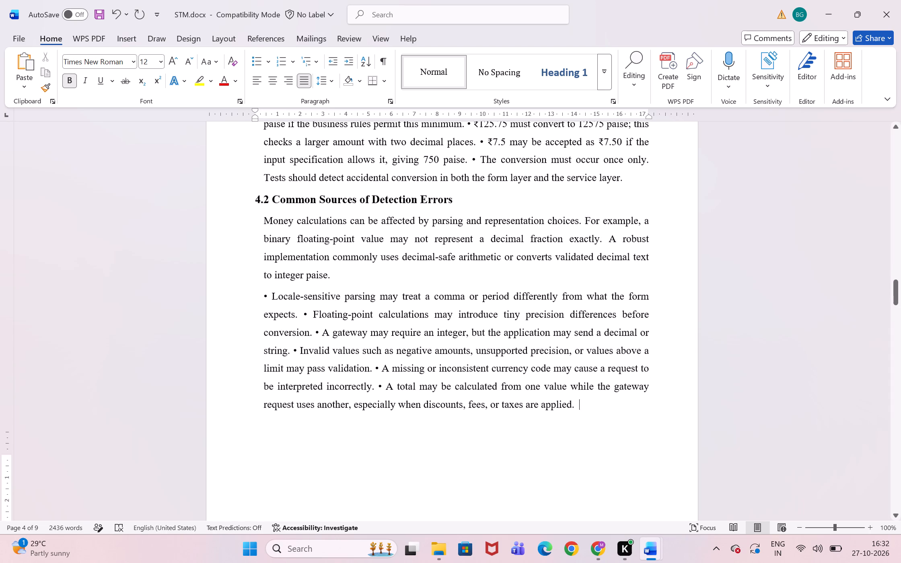
scroll(469, 353, "down", 13)
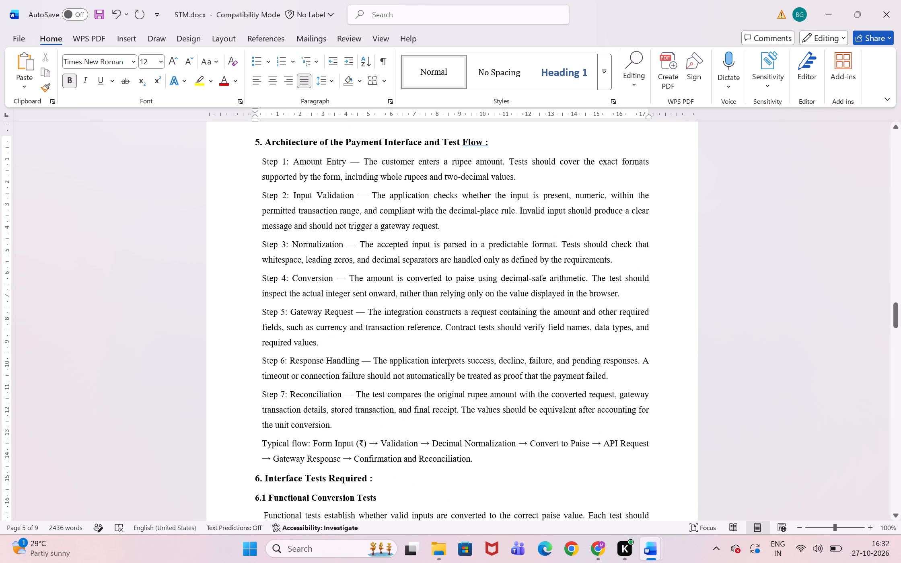
left_click_drag(518, 138, 238, 146)
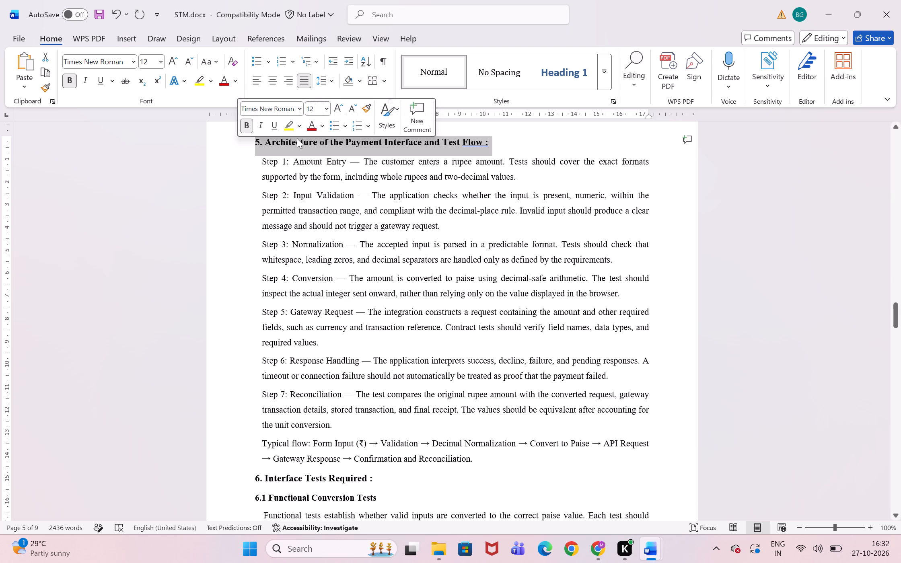
left_click(311, 107)
type("14")
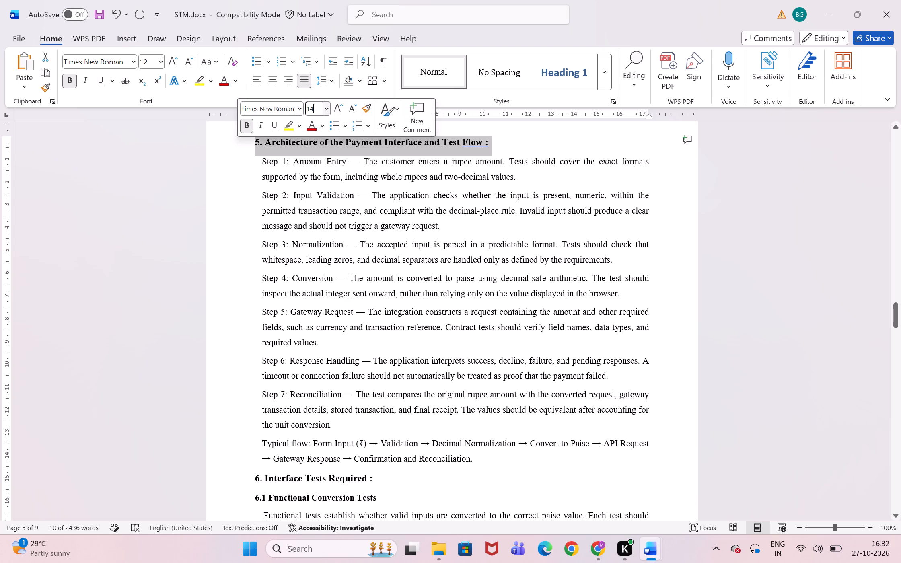
key("Return")
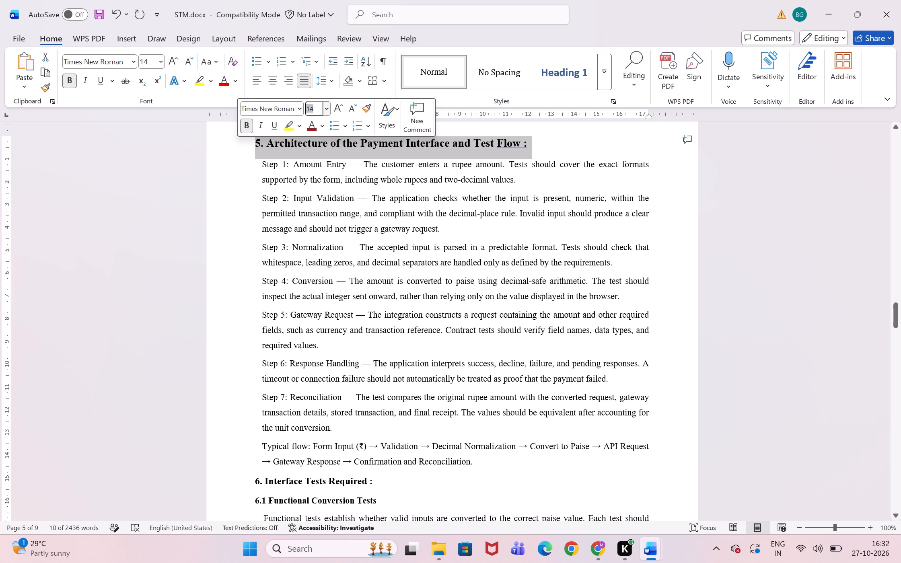
Set the section 5 body text, from "Step 1: Amount Entry" through the "Typical flow" paragraph, to 13 pt.
left_click(247, 162)
left_click_drag(252, 161, 387, 300)
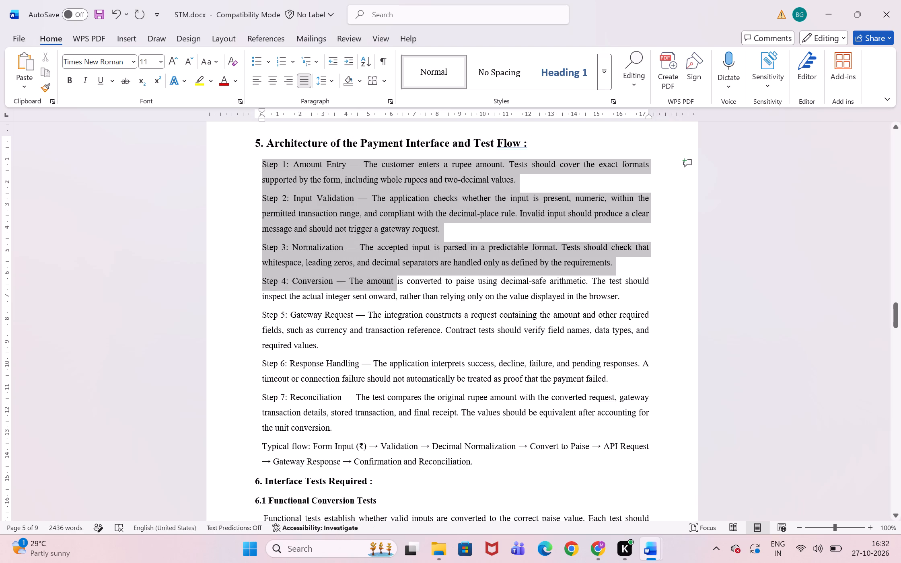
left_click_drag(387, 300, 483, 471)
left_click(557, 432)
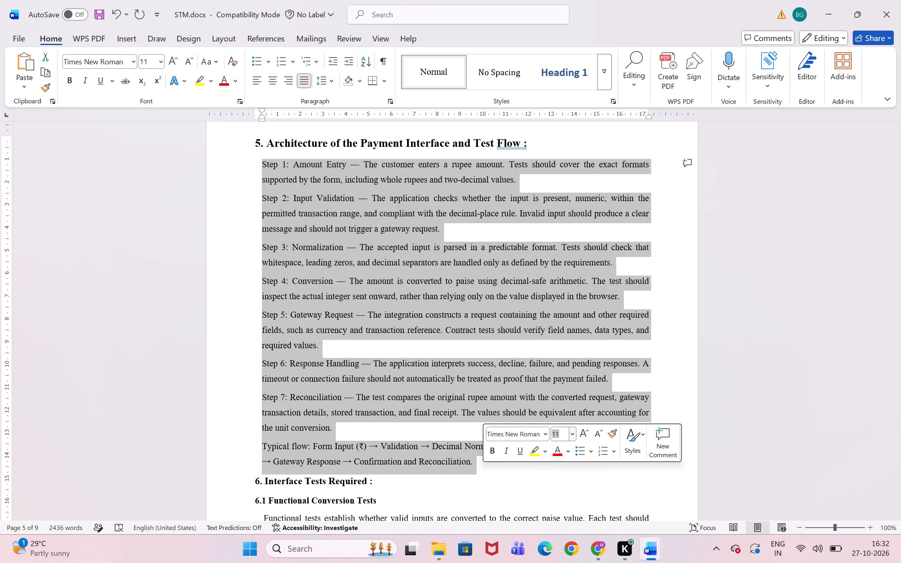
type("13")
key("Return")
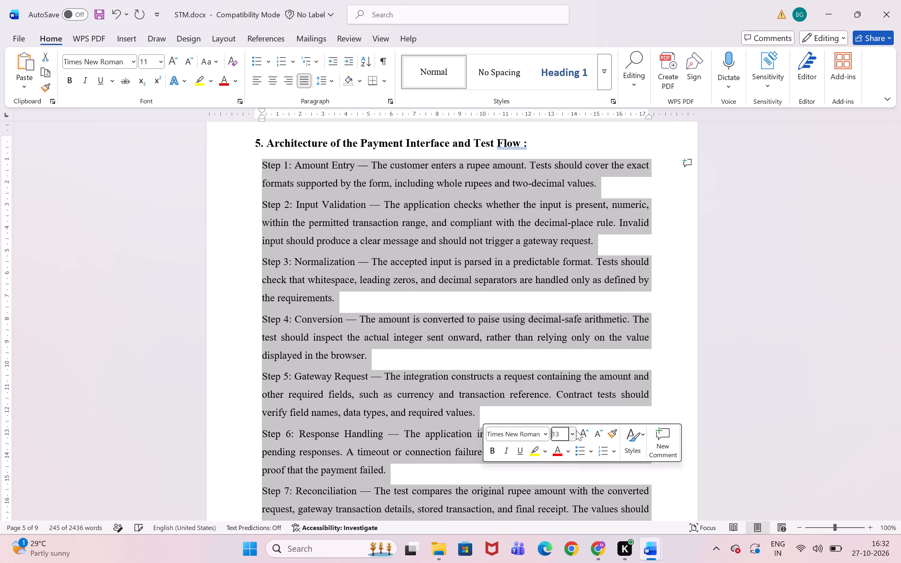
left_click(725, 351)
Insert five blank paragraphs after the "Typical flow" paragraph to push the "6. Interface Tests Required :" heading onto the next page.
scroll(726, 351, "down", 3)
scroll(726, 351, "up", 1)
scroll(726, 351, "down", 4)
scroll(726, 351, "up", 1)
scroll(688, 380, "down", 5)
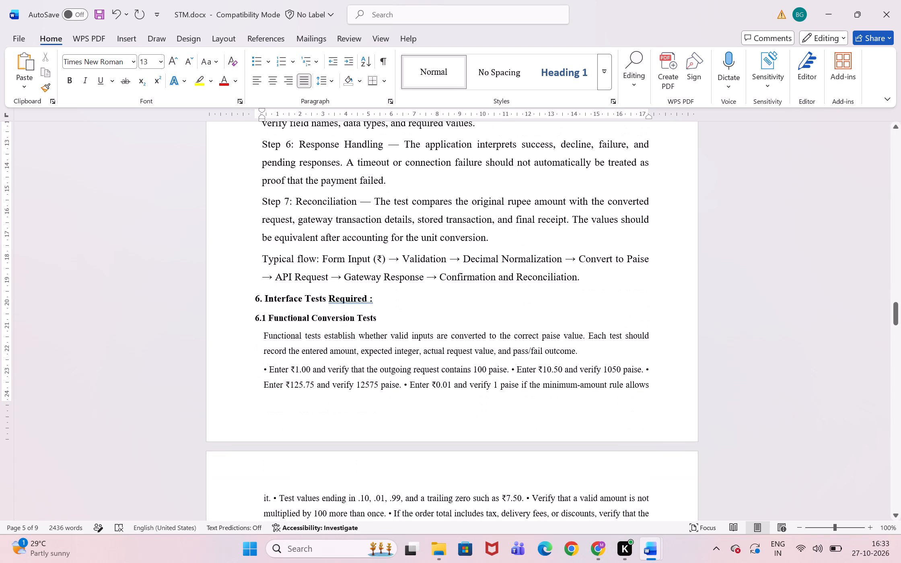
left_click_drag(392, 325, 278, 298)
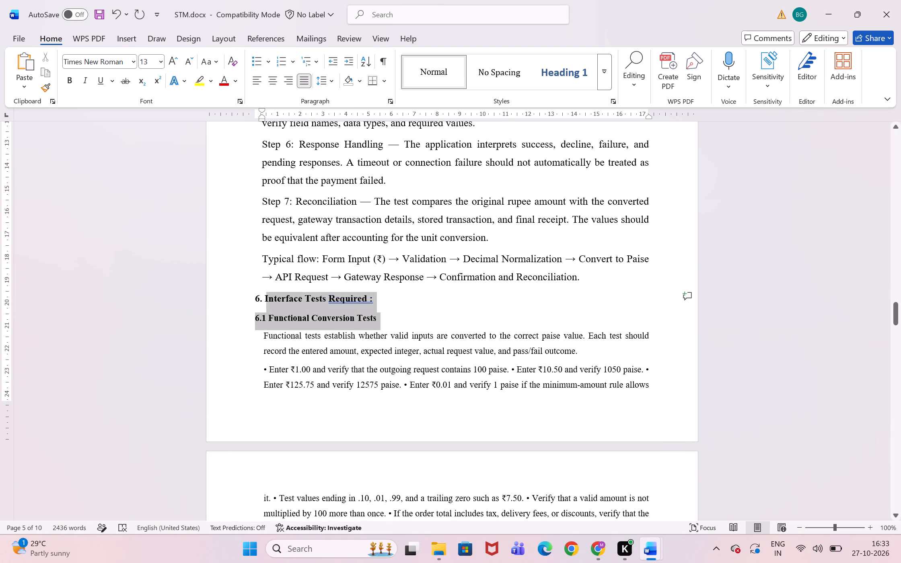
left_click_drag(278, 298, 223, 306)
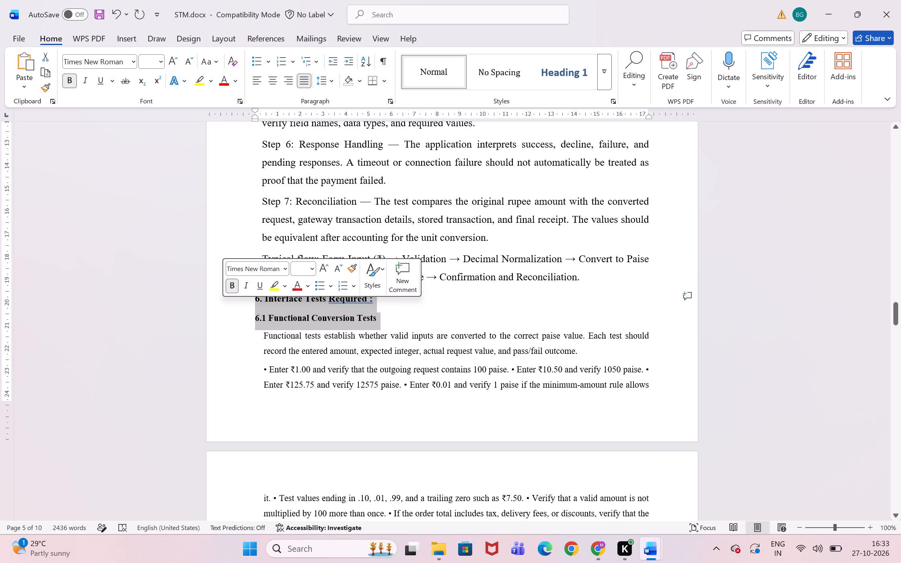
left_click(617, 271)
key("Return")
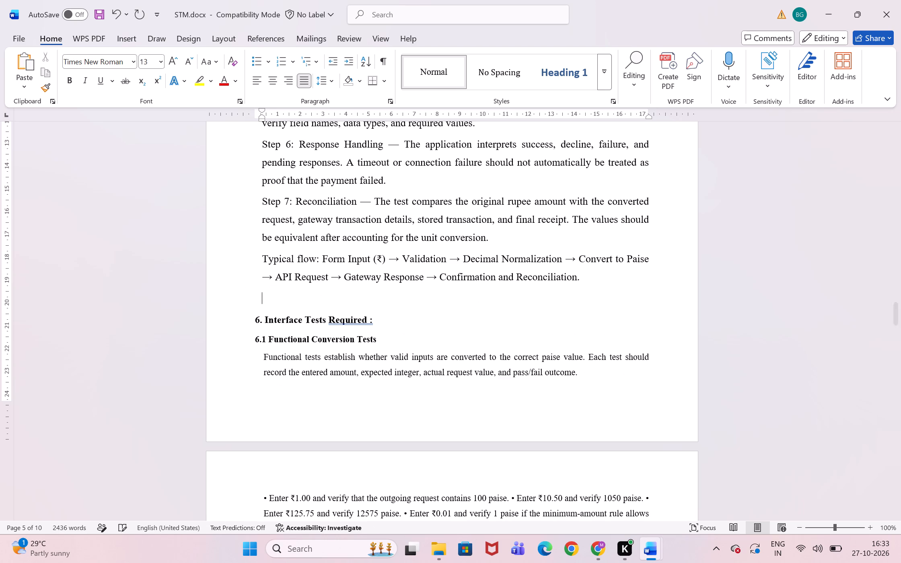
key("Return")
key("Return")
key("Return")
key("Return")
Set the "6. Interface Tests Required :" and "6.1 Functional Conversion Tests" headings to 14 pt.
scroll(584, 338, "down", 6)
scroll(418, 337, "down", 1)
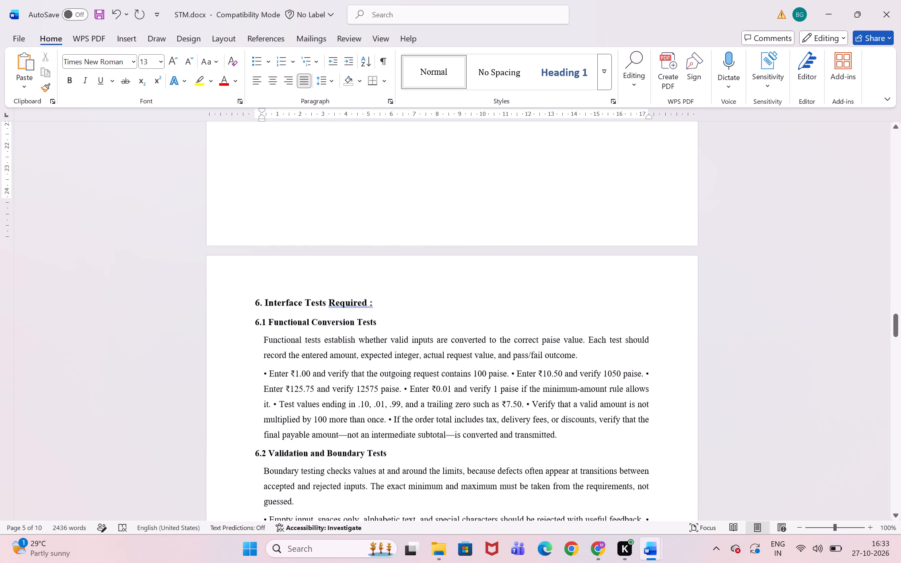
left_click_drag(388, 315, 215, 286)
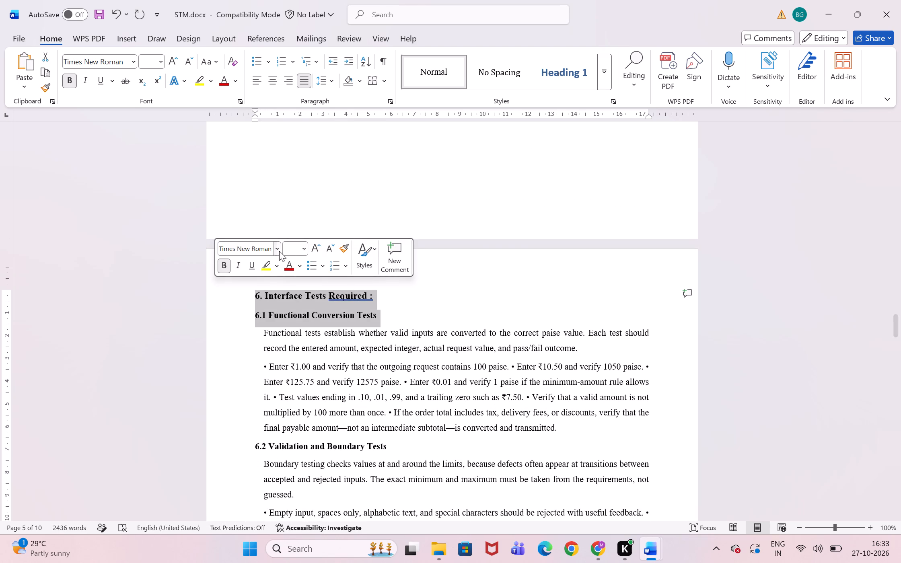
left_click(293, 245)
key("2")
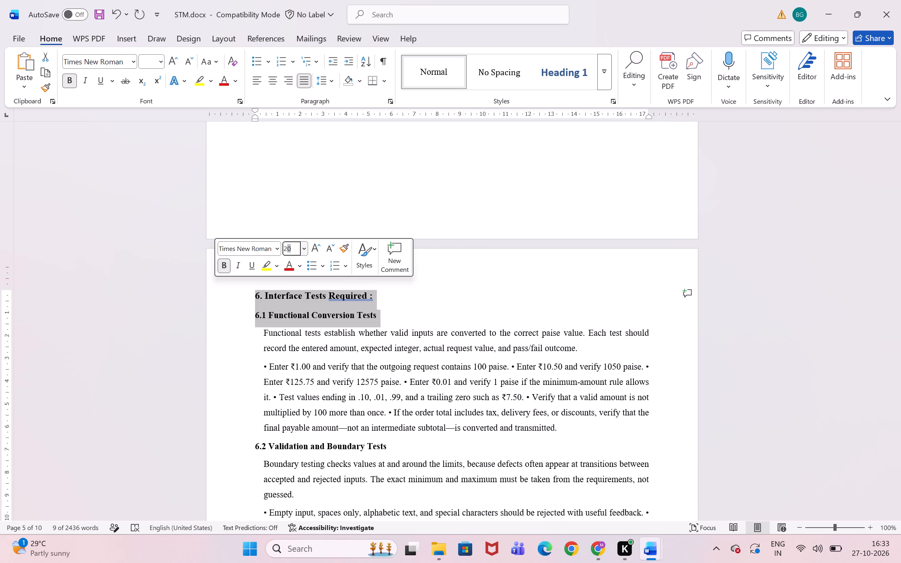
key("BackSpace")
key("BackSpace")
type("14")
key("Return")
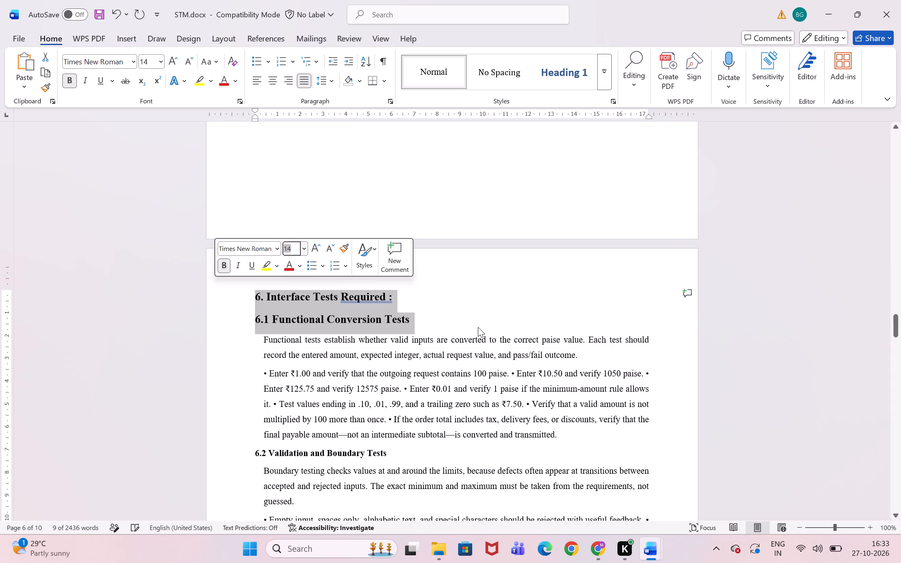
left_click(478, 317)
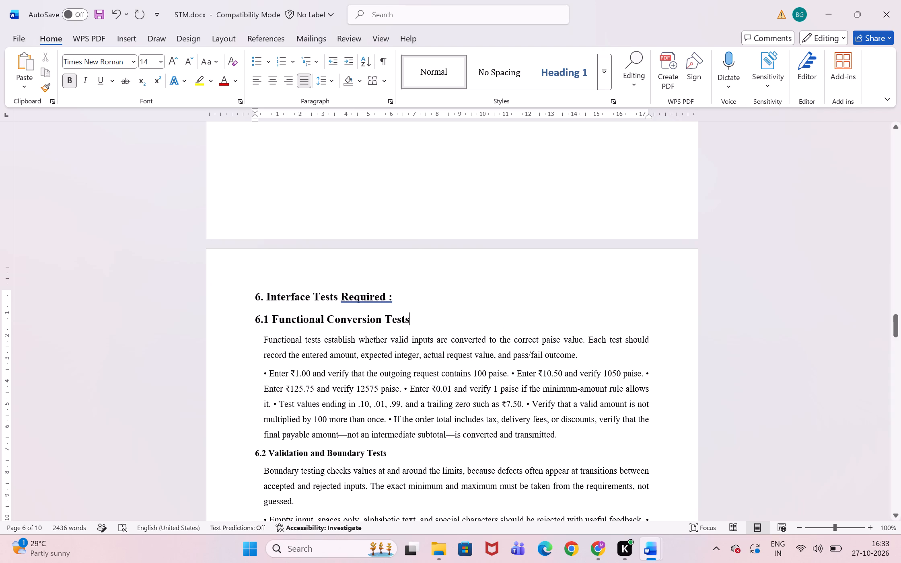
Set the section 6.1 body text, from "Functional tests establish" to "is converted and transmitted", to 13 pt.
left_click_drag(259, 344, 563, 441)
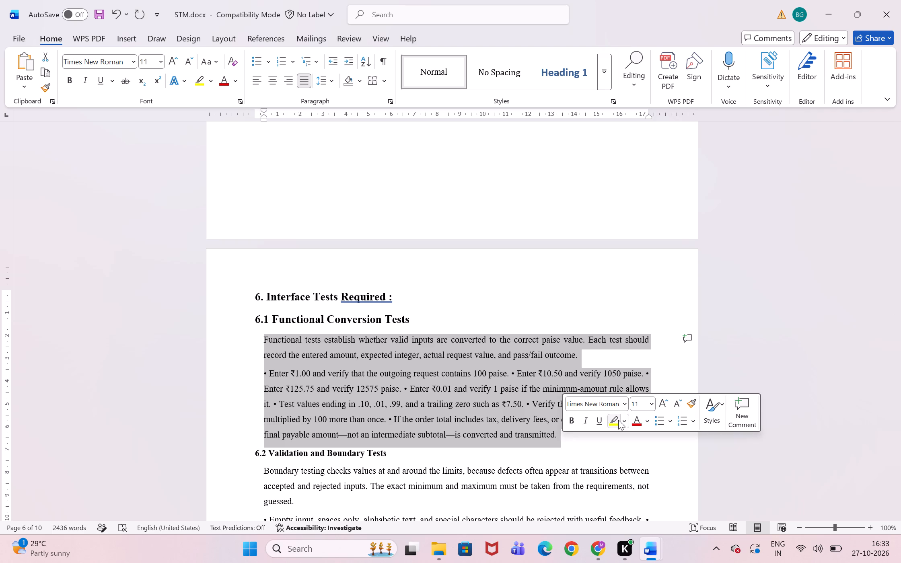
left_click(648, 400)
left_click(638, 405)
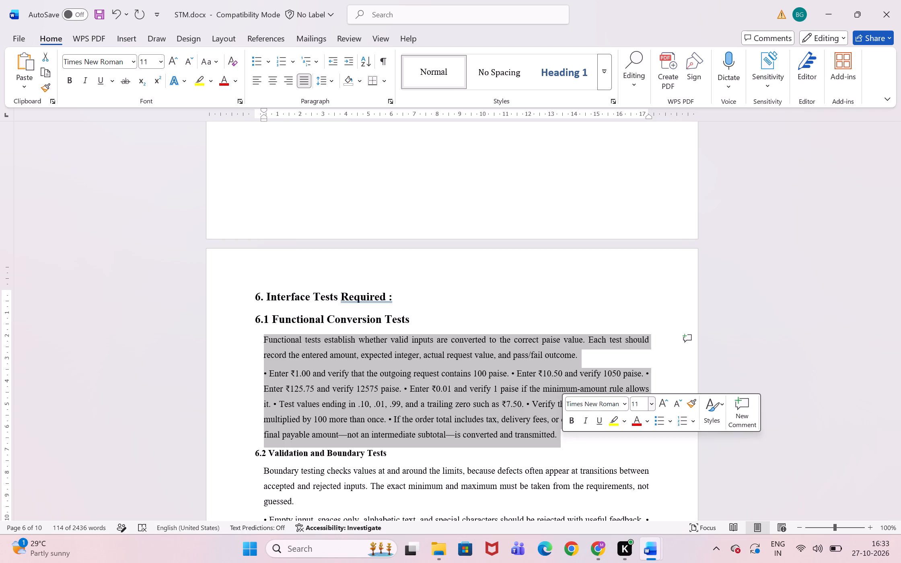
type("13")
key("Return")
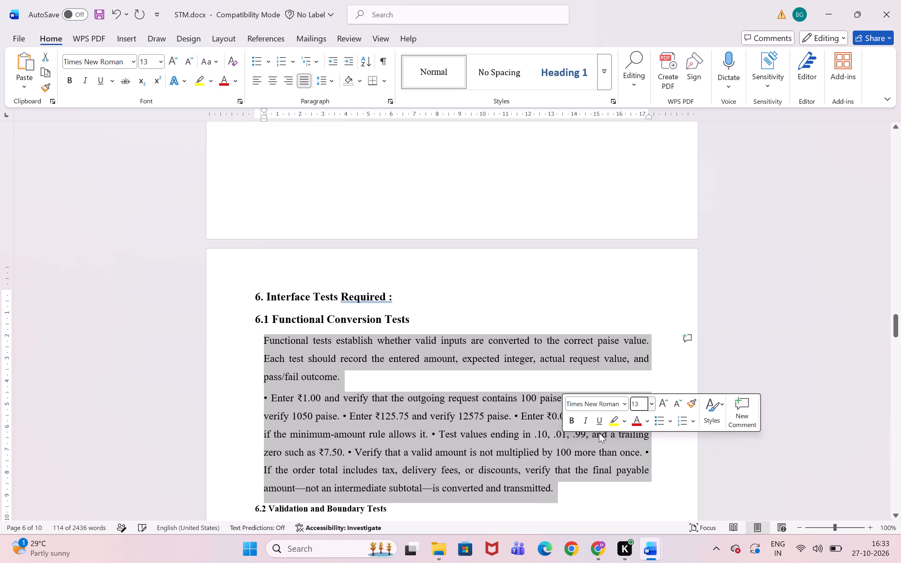
Set the "6.2 Validation and Boundary Tests" heading to 14 pt.
scroll(618, 449, "down", 6)
left_click(514, 338)
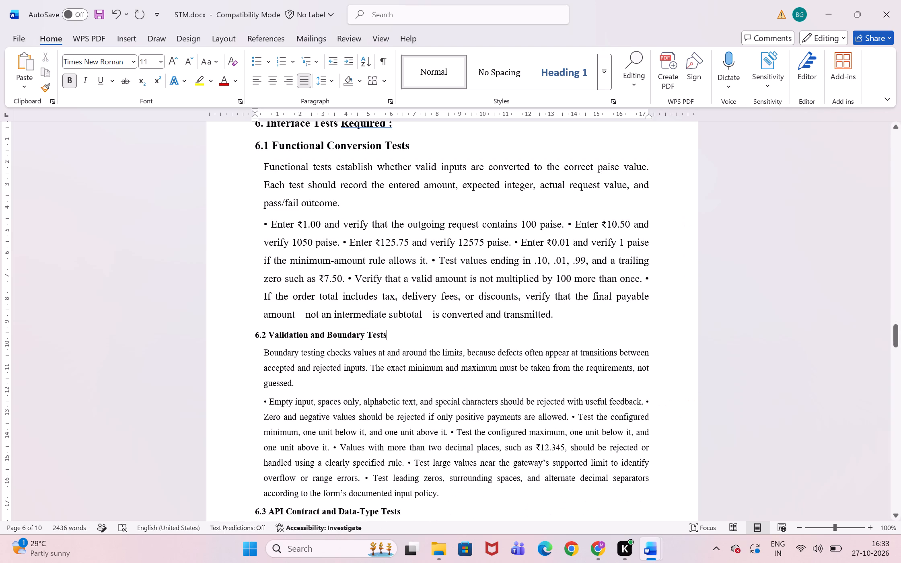
left_click_drag(407, 342, 256, 345)
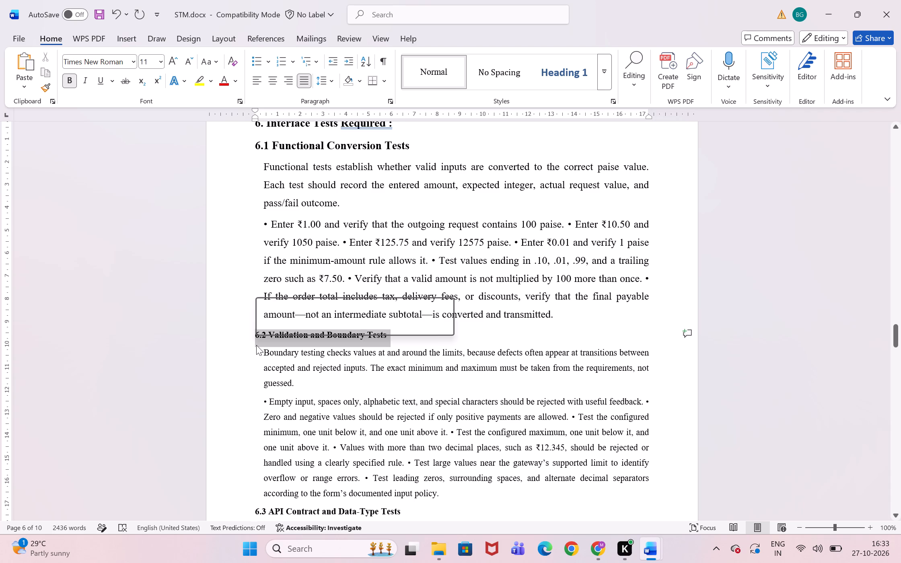
left_click(335, 309)
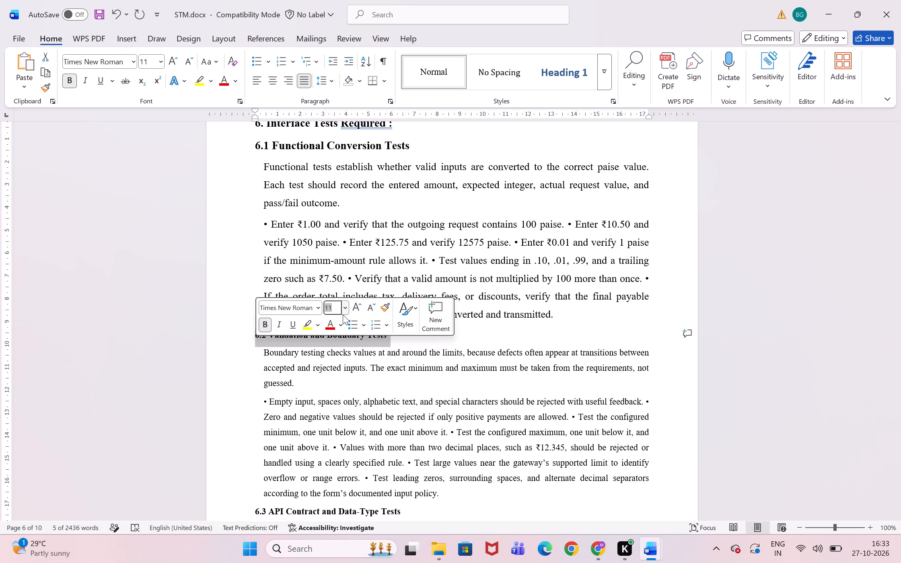
type("14")
key("Return")
Set the section 6.2 body text, from "Boundary testing checks values" to "documented input policy", to 13 pt.
scroll(449, 423, "down", 4)
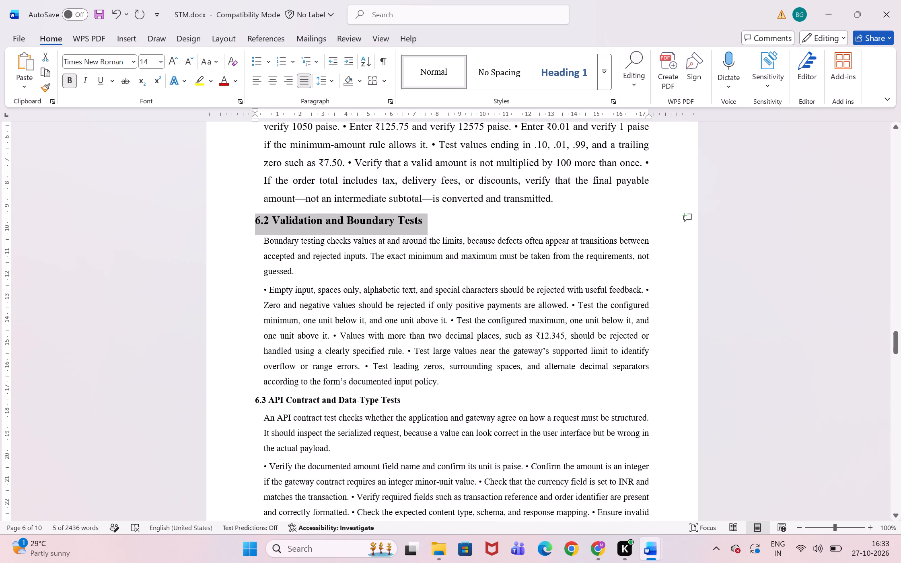
left_click(253, 237)
left_click_drag(253, 237, 331, 275)
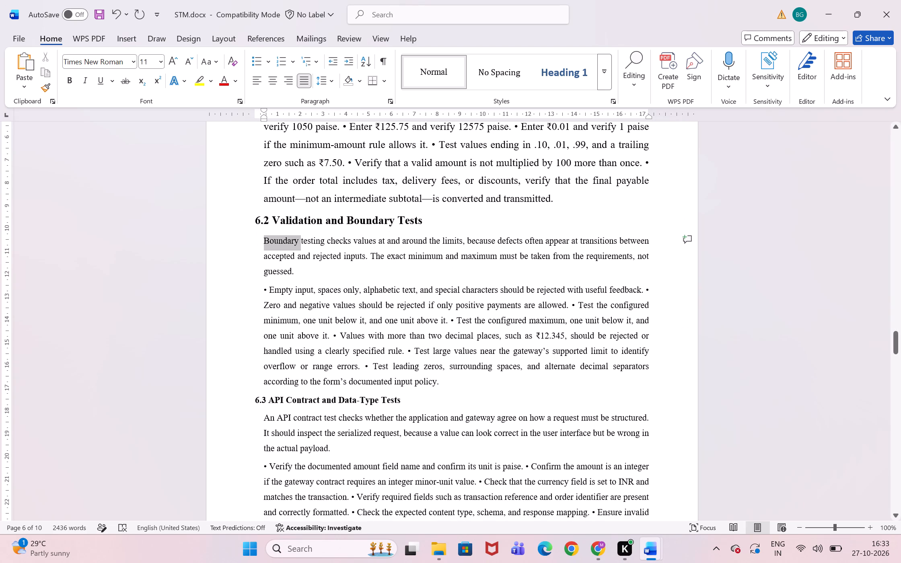
left_click_drag(331, 275, 463, 382)
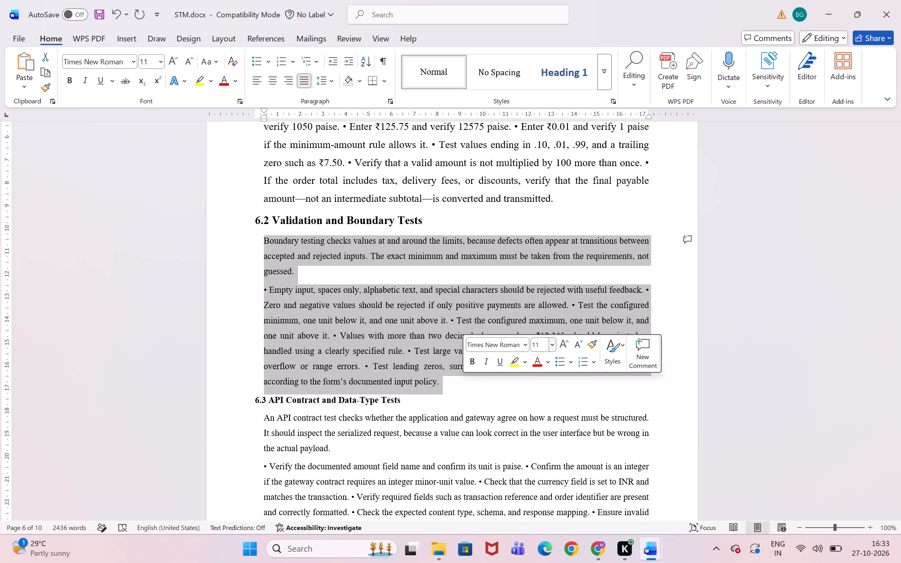
left_click(543, 345)
type("13")
key("Return")
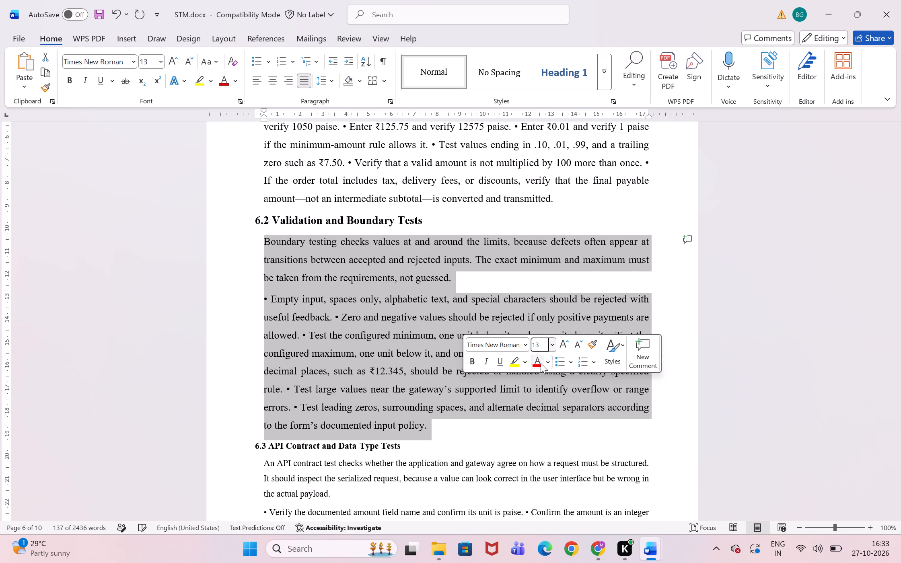
Set the "6.3 API Contract and Data-Type Tests" heading to 14 pt.
scroll(529, 402, "down", 4)
left_click_drag(434, 329, 378, 332)
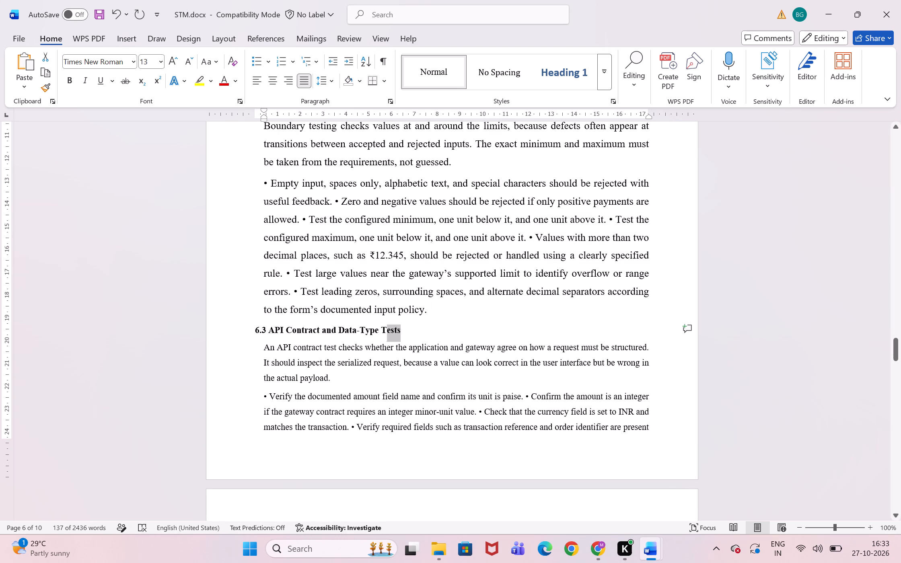
left_click_drag(378, 332, 247, 338)
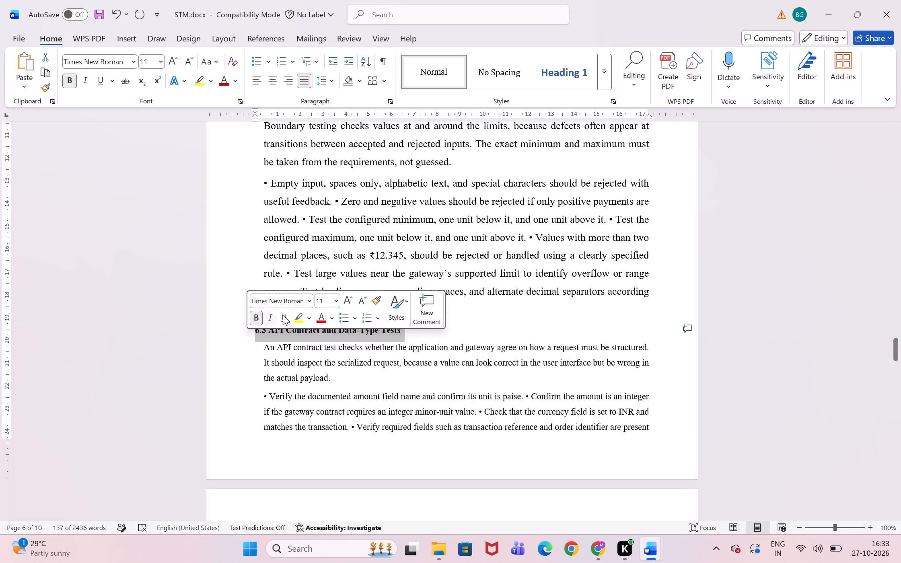
left_click(325, 296)
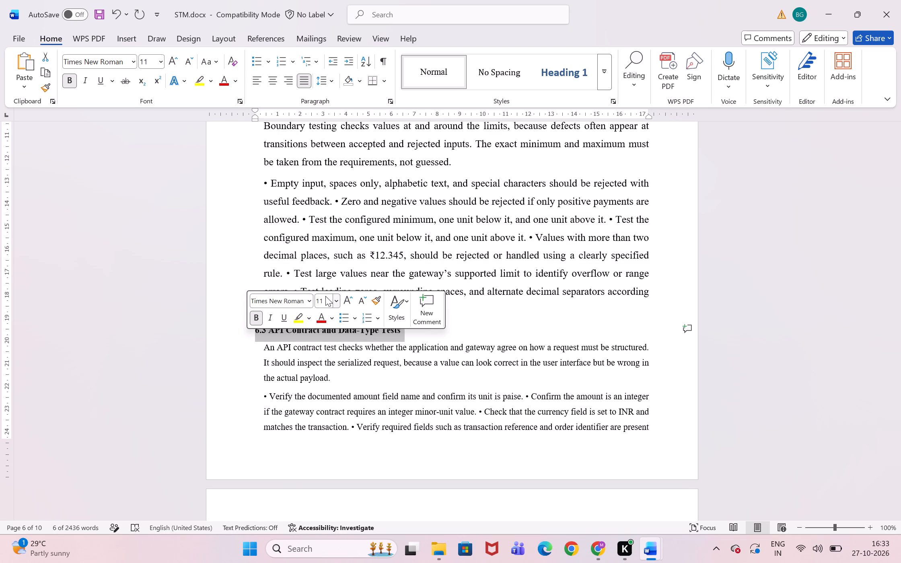
left_click(325, 296)
left_click(320, 303)
type("13")
key("Return")
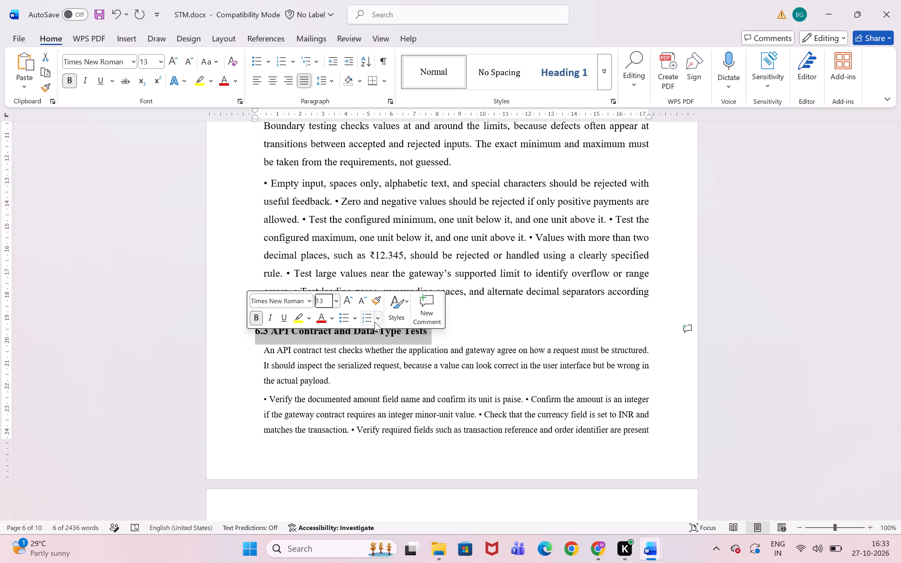
type("14")
key("Delete")
key("Delete")
key("Return")
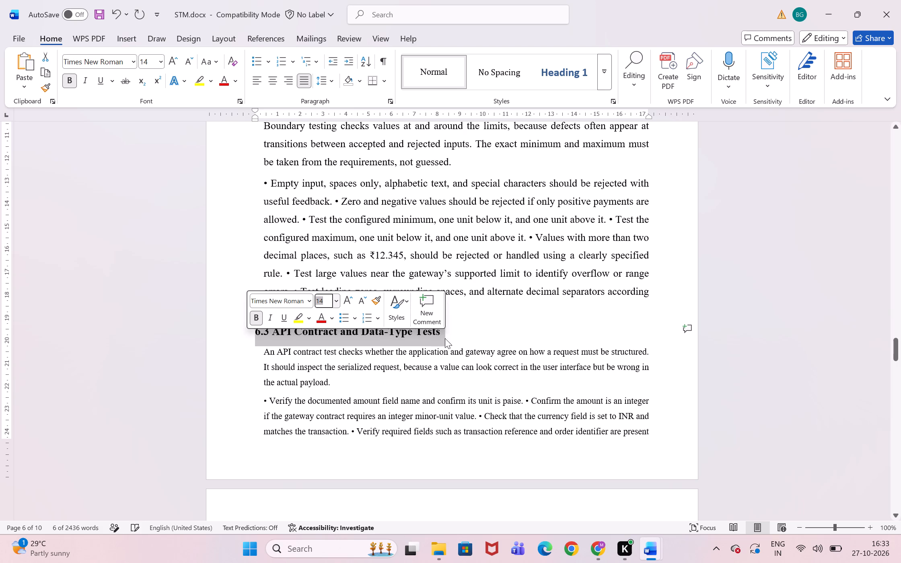
left_click(507, 325)
Set the section 6.3 body text, from "An API contract test" to "sandbox contract", to 13 pt.
scroll(503, 326, "down", 6)
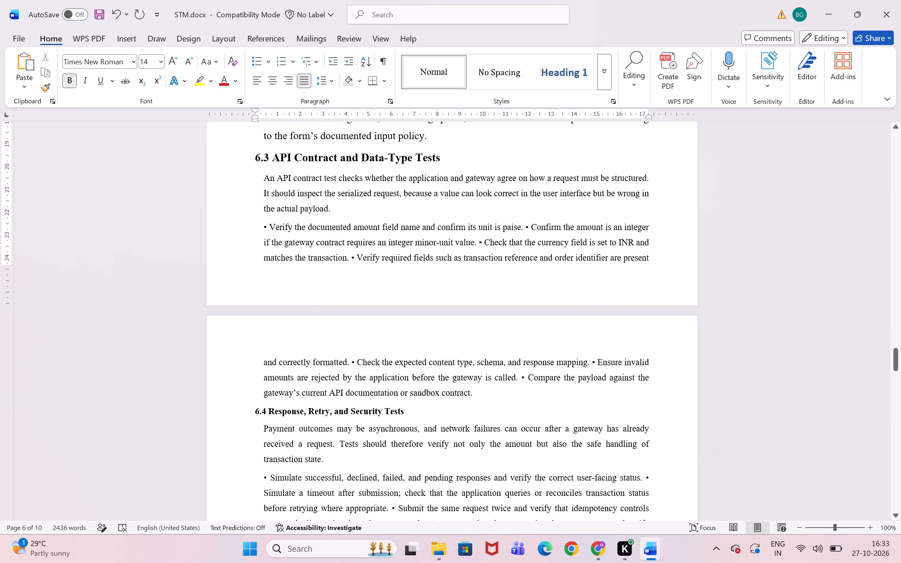
left_click_drag(257, 175, 477, 394)
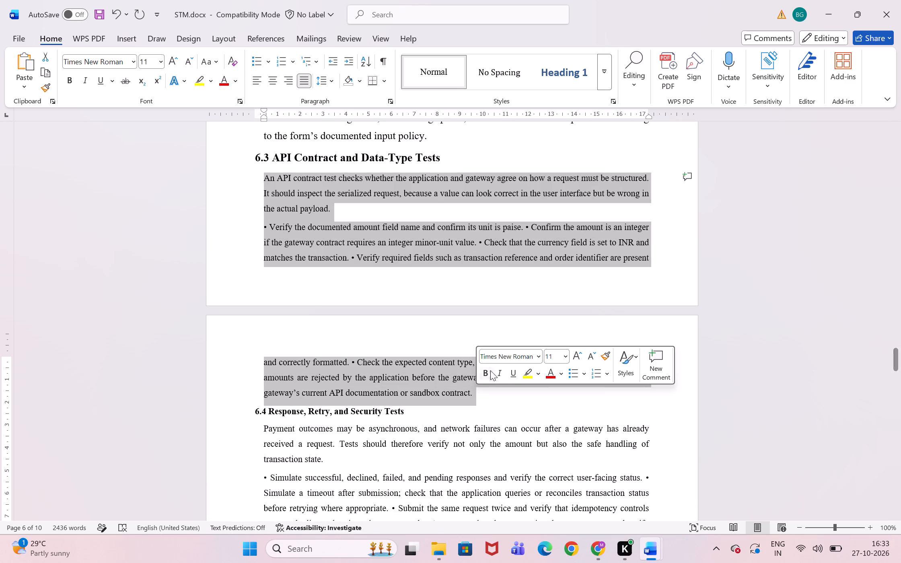
left_click(556, 354)
type("13")
key("Return")
Set the "6.4 Response, Retry, and Security Tests" heading to 14 pt.
scroll(620, 440, "down", 4)
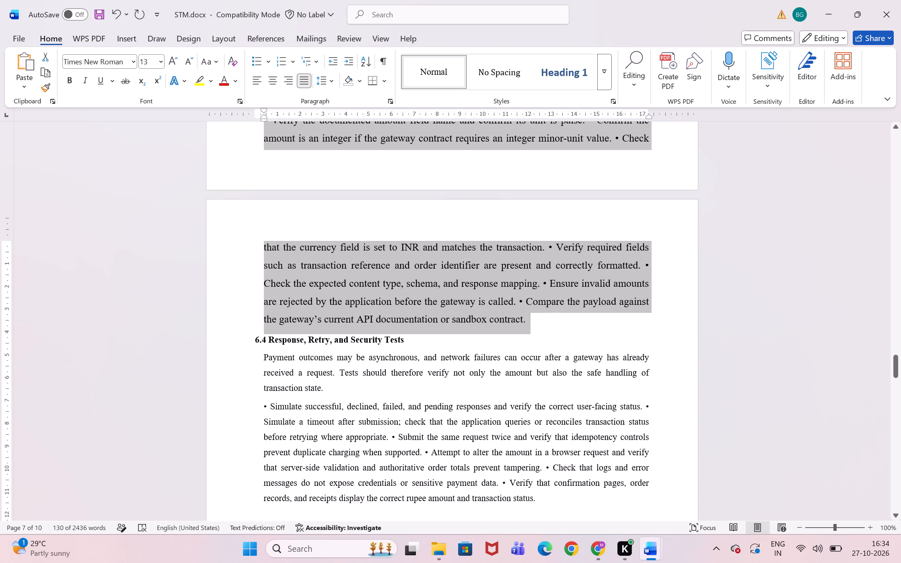
left_click(425, 336)
left_click_drag(418, 340, 315, 333)
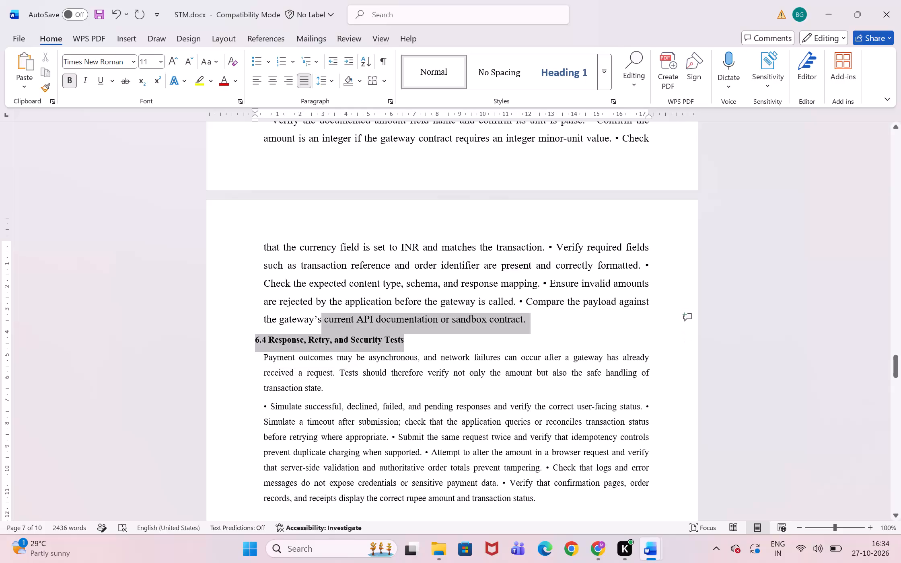
left_click_drag(315, 333, 243, 338)
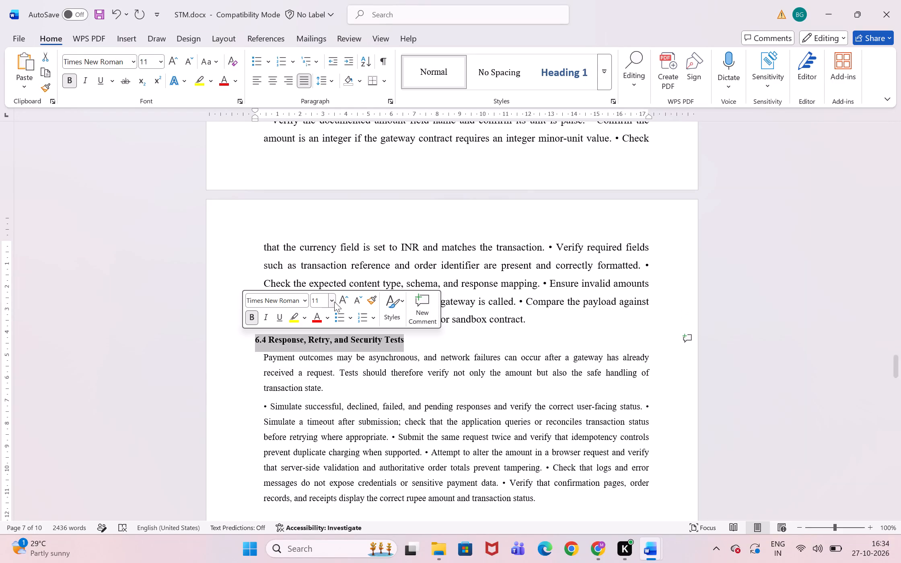
left_click(316, 293)
left_click(315, 299)
type("14")
key("Return")
Set the section 6.4 body text, from "Payment outcomes may be asynchronous" to "transaction status", to 13 pt.
scroll(357, 347, "down", 5)
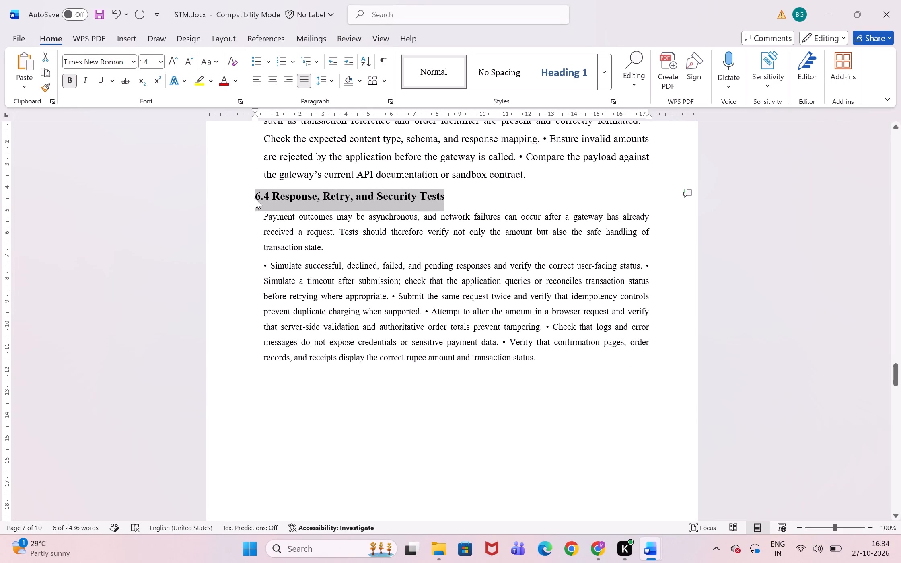
left_click(254, 212)
left_click_drag(255, 214, 549, 386)
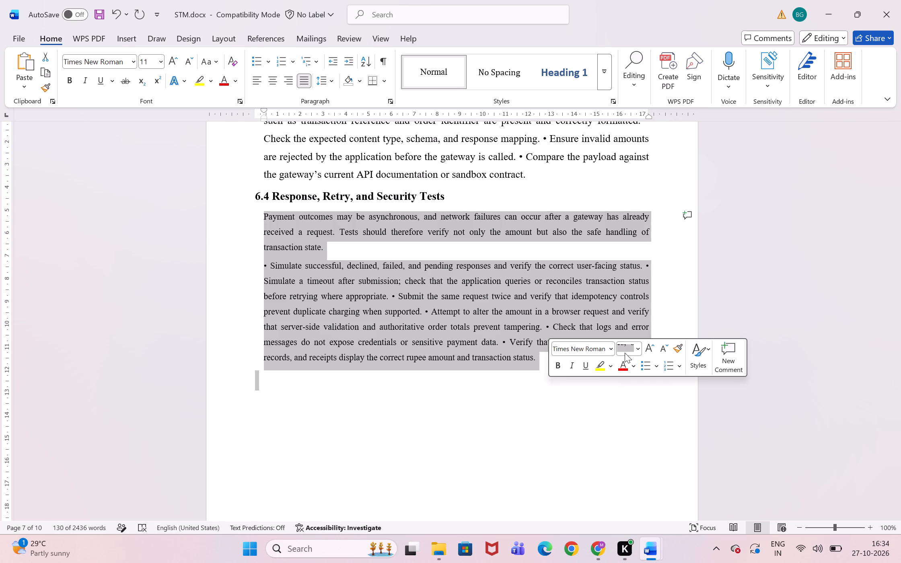
left_click(625, 353)
left_click(624, 347)
type("13")
key("Return")
left_click(583, 487)
Set the "7. Test Cases and Expected Results :" and "7.1 Positive Test Cases" headings to 14 pt.
scroll(580, 480, "down", 7)
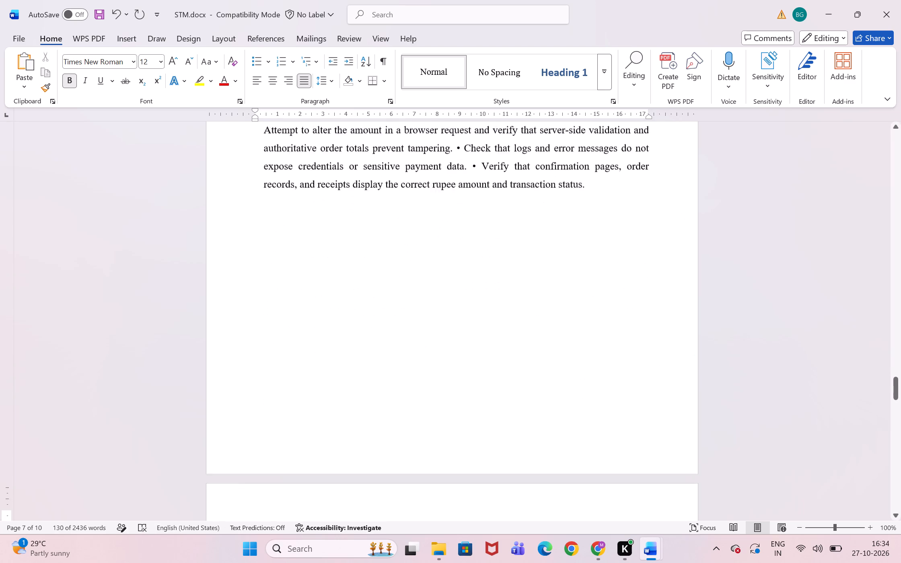
scroll(577, 476, "down", 3)
scroll(569, 469, "up", 1)
scroll(569, 469, "down", 10)
left_click_drag(446, 190, 360, 219)
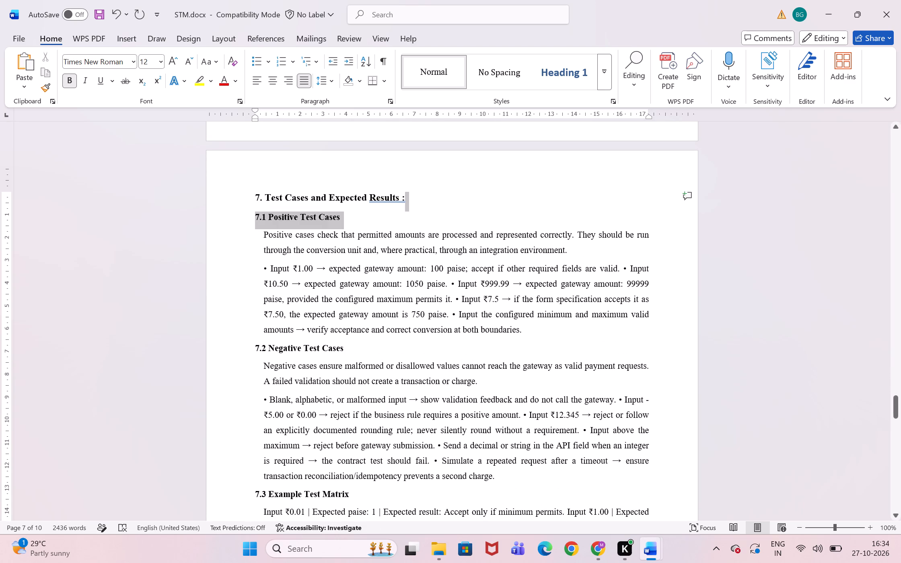
left_click_drag(360, 219, 235, 192)
left_click(226, 223)
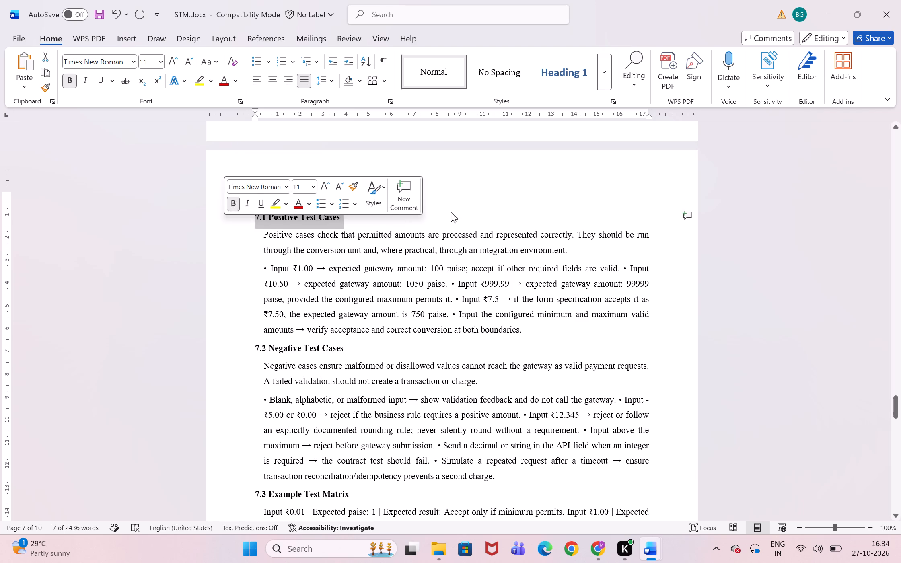
left_click(522, 187)
left_click_drag(352, 214, 263, 198)
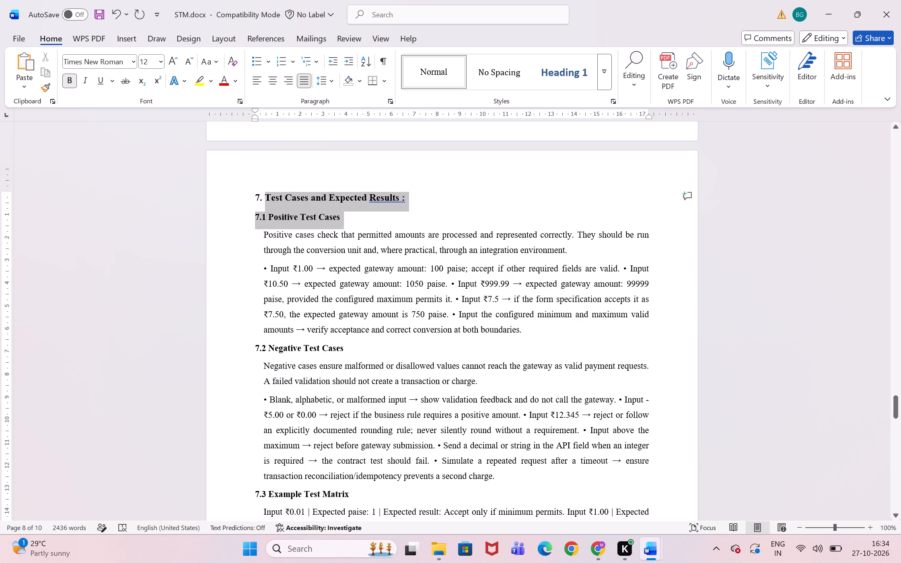
left_click_drag(263, 198, 255, 195)
left_click(332, 151)
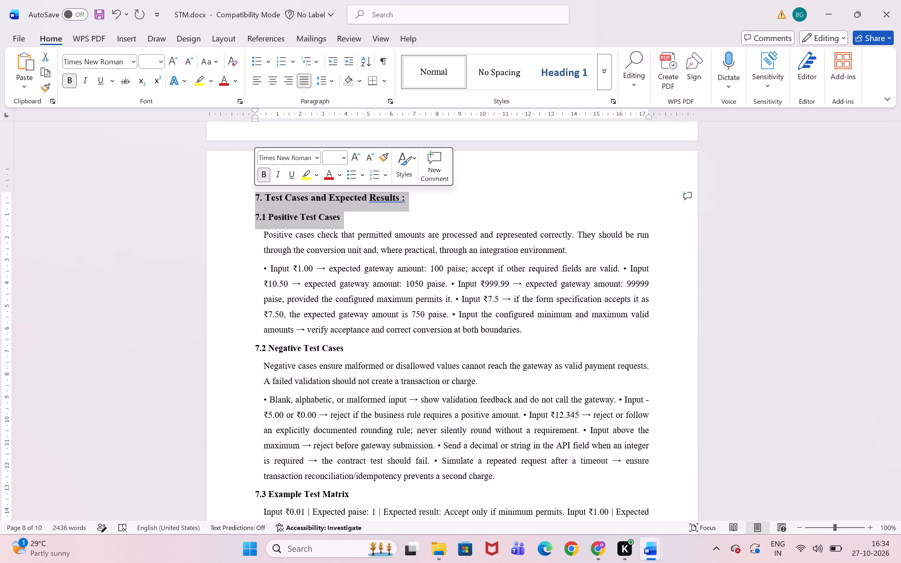
left_click(331, 159)
type("14")
key("Return")
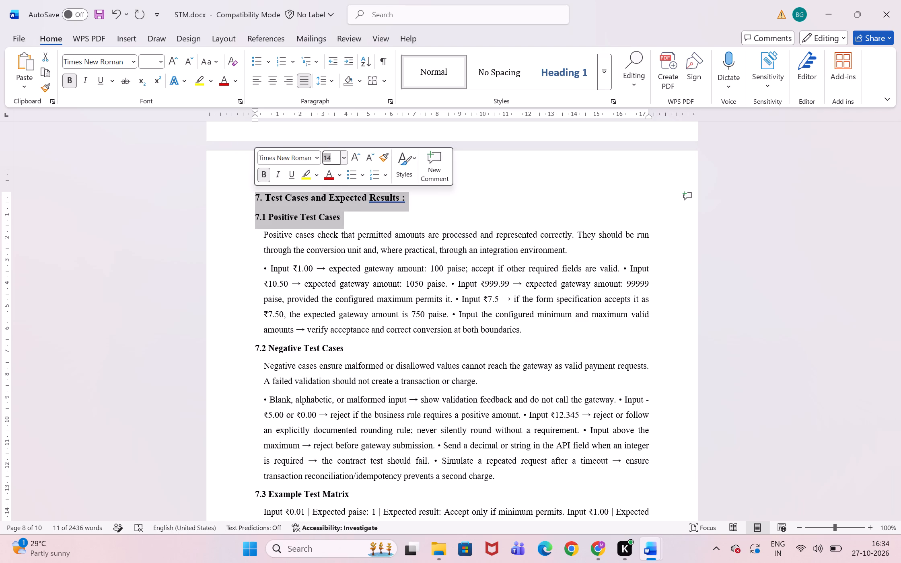
Set the section 7.1 body text, from "Positive cases check" to "at both boundaries", to 13 pt.
left_click_drag(258, 244, 368, 292)
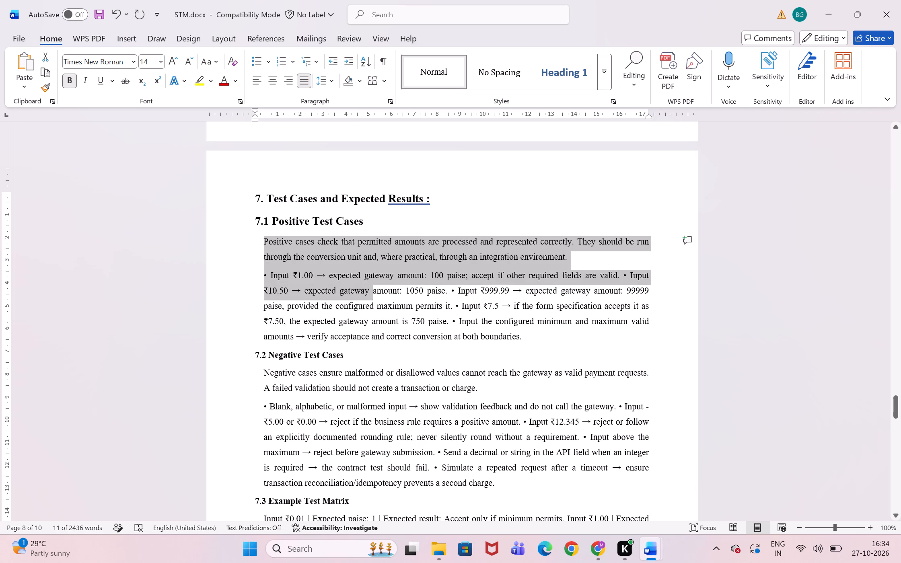
left_click_drag(368, 292, 560, 339)
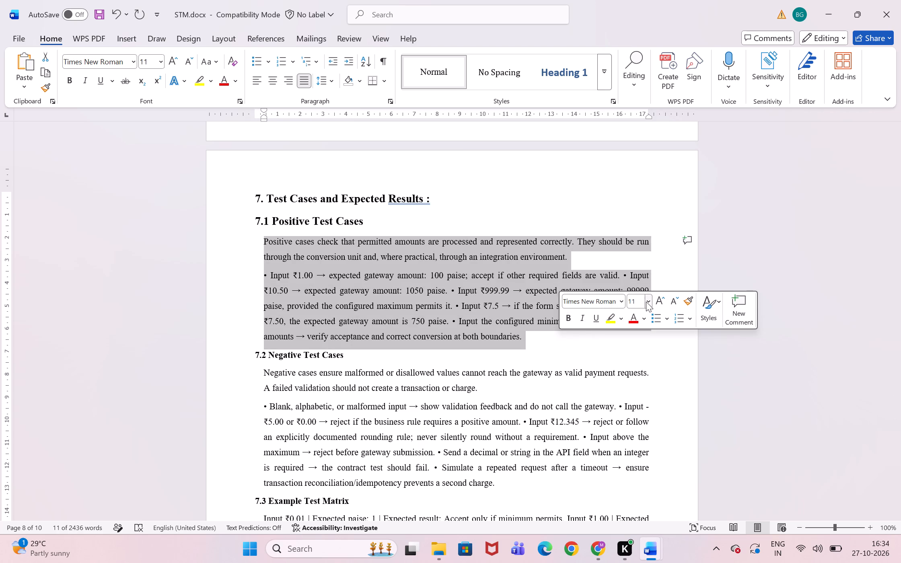
left_click(638, 298)
type("13")
key("Return")
Set the "7.2 Negative Test Cases" heading to 14 pt.
scroll(286, 429, "down", 3)
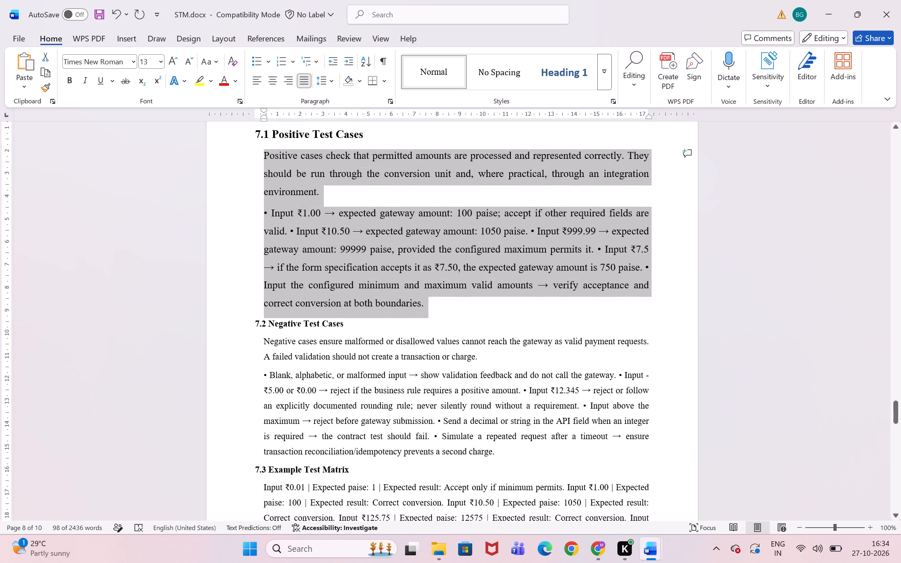
left_click_drag(365, 327, 242, 333)
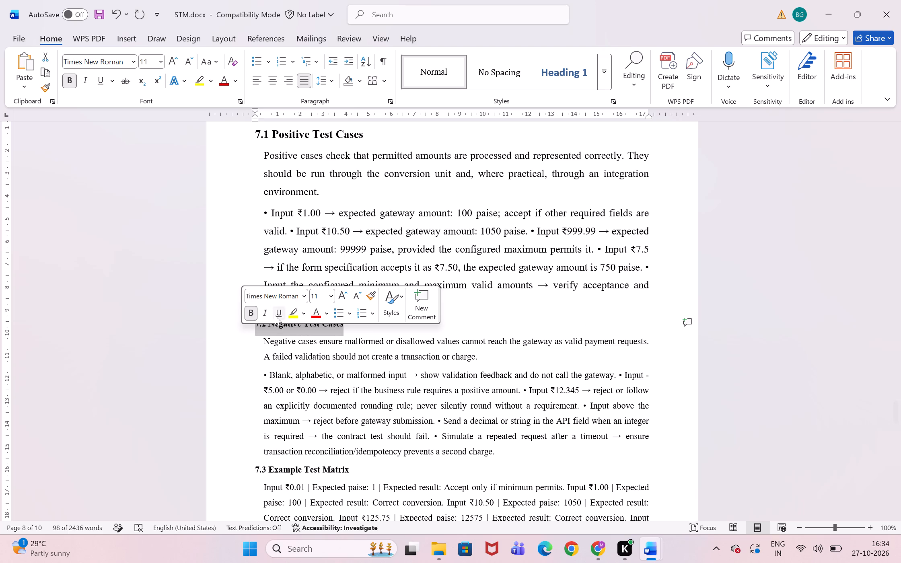
left_click(323, 300)
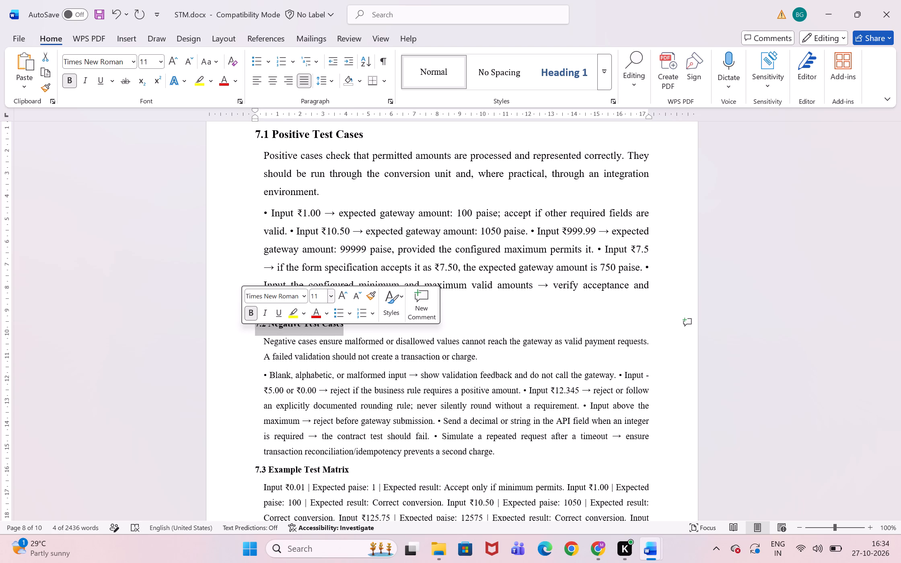
left_click(323, 296)
type("14")
key("Return")
Set the section 7.2 body text, from "Negative cases ensure" to "prevents a second charge", to 13 pt.
scroll(360, 399, "down", 2)
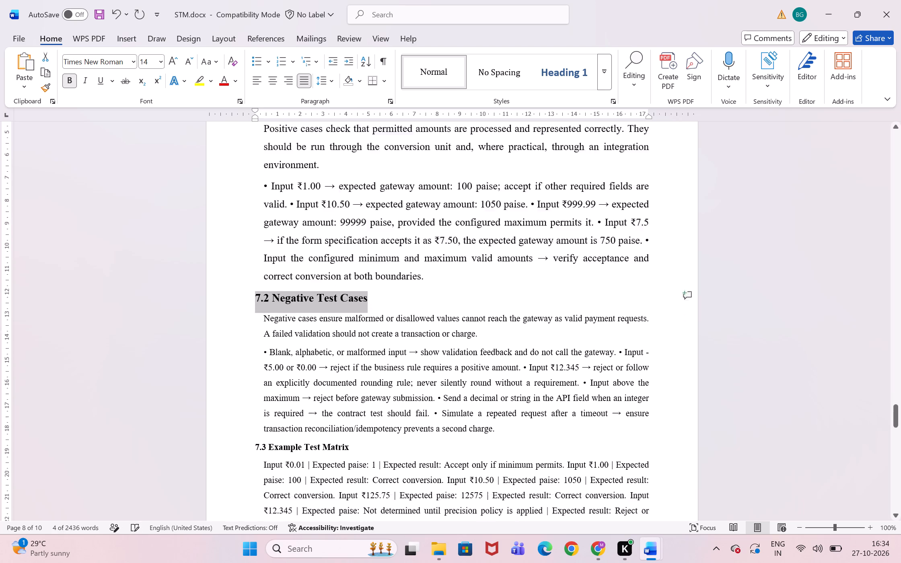
scroll(361, 401, "down", 2)
left_click_drag(500, 346, 393, 310)
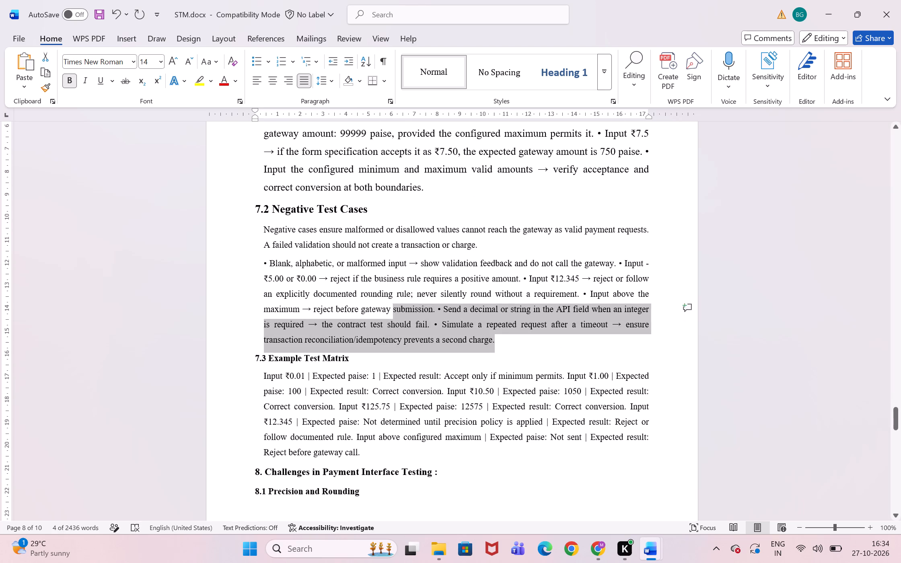
left_click_drag(393, 310, 239, 238)
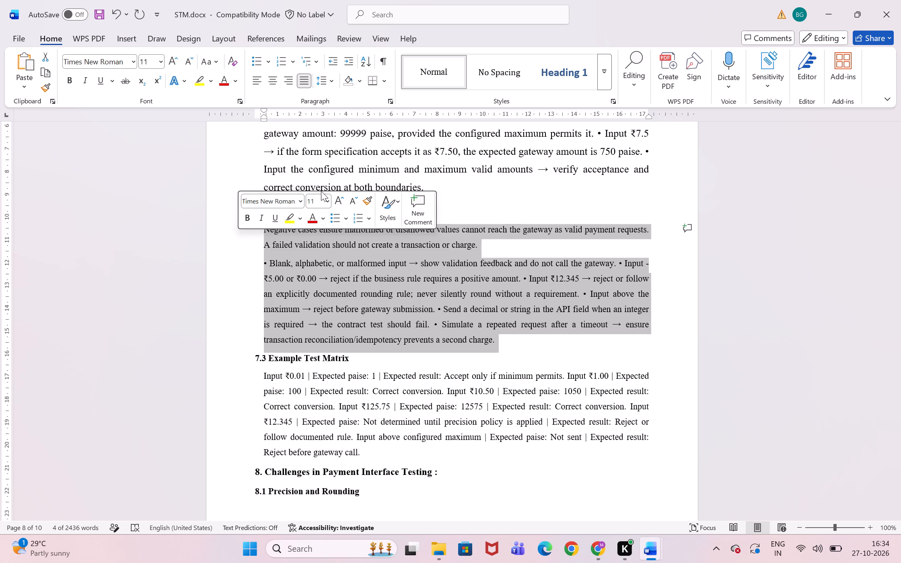
left_click(315, 198)
type("13")
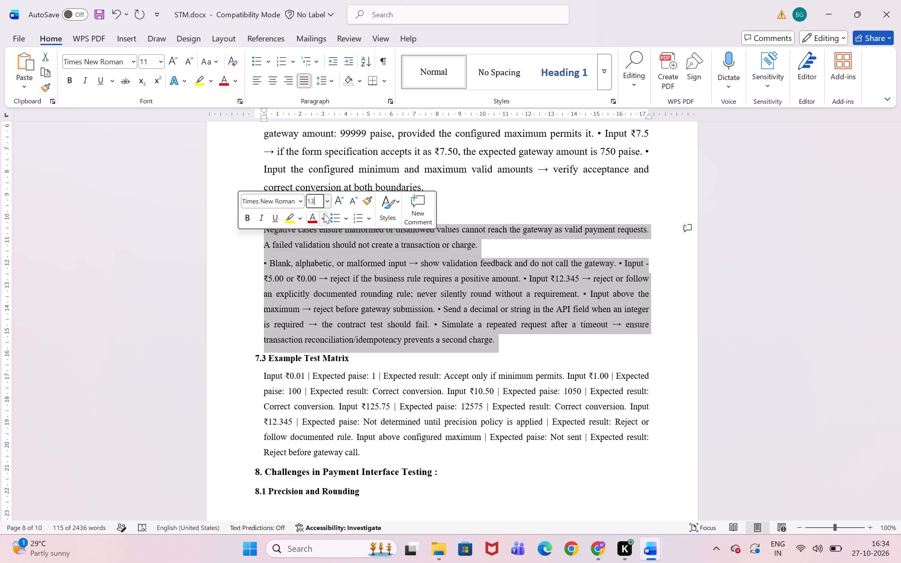
key("Return")
Set the "7.3 Example Test Matrix" heading to 14 pt.
scroll(374, 347, "down", 4)
left_click_drag(369, 279, 369, 277)
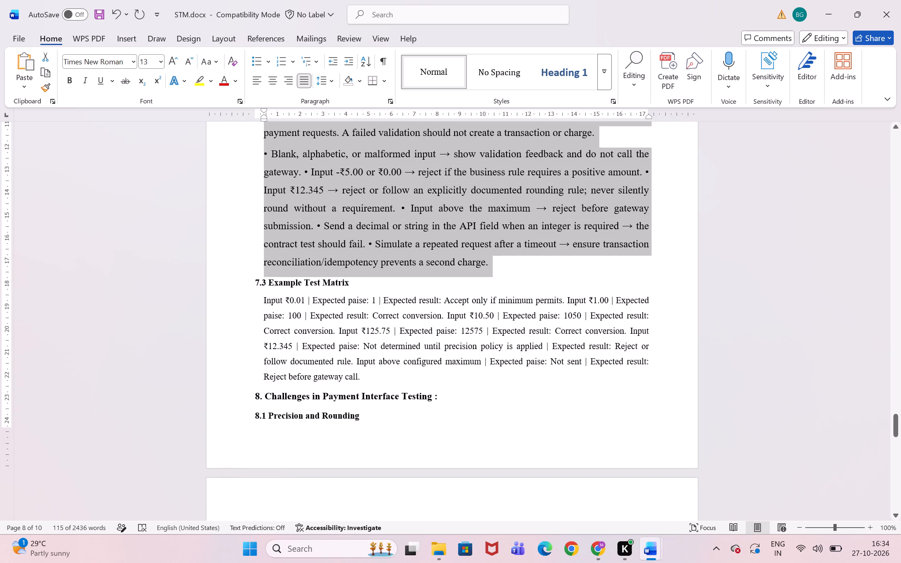
left_click_drag(369, 277, 243, 282)
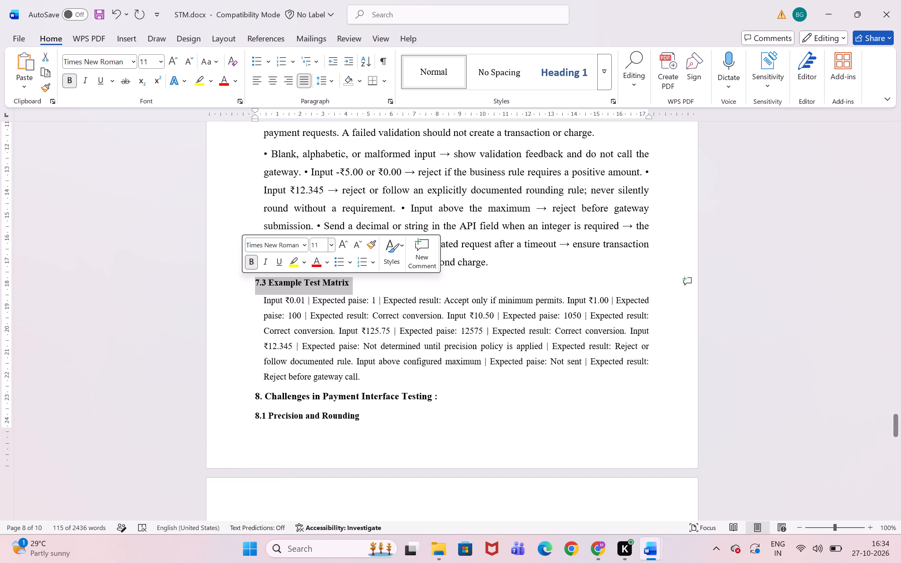
left_click(318, 246)
type("14")
key("Return")
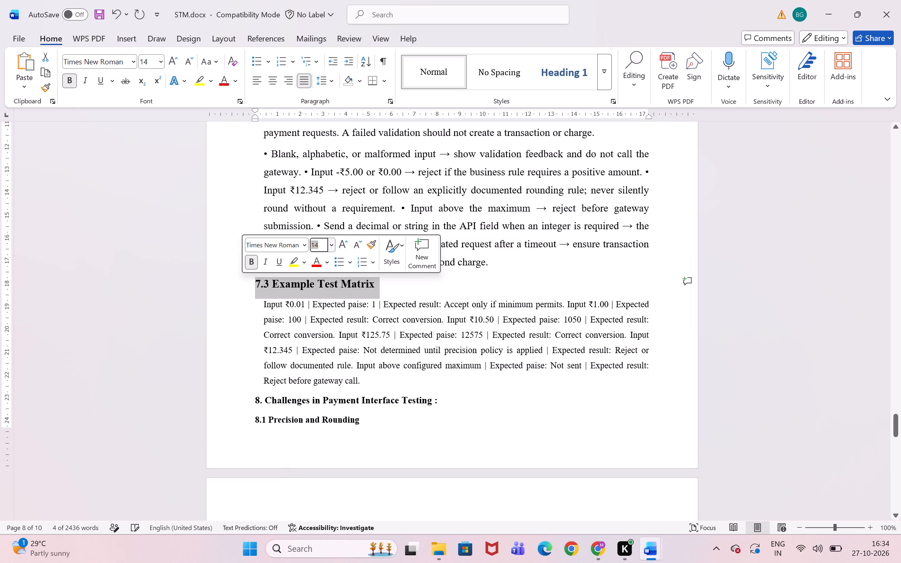
Set the section 7.3 body text, from "Input ₹0.01" to "Reject before gateway call", to 13 pt.
left_click_drag(374, 381, 280, 317)
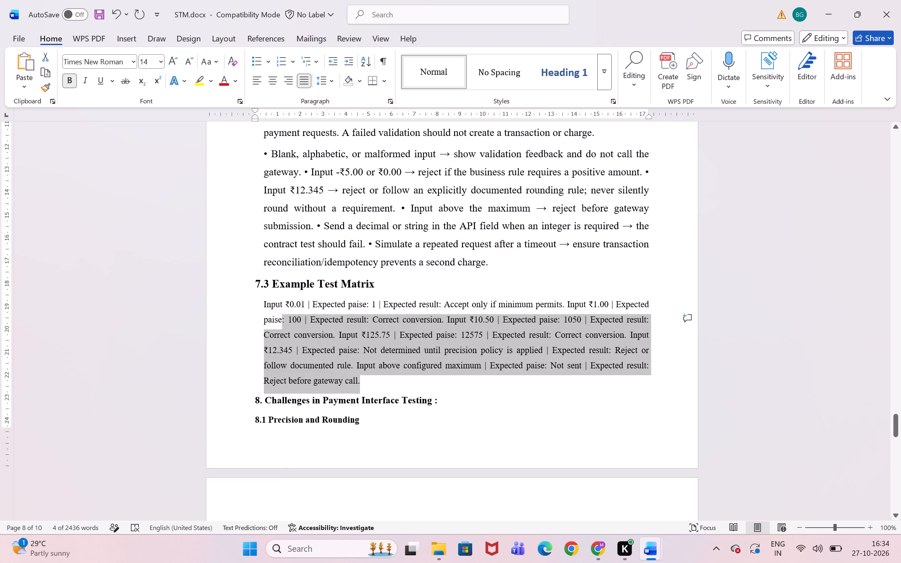
left_click_drag(280, 317, 264, 310)
left_click(344, 273)
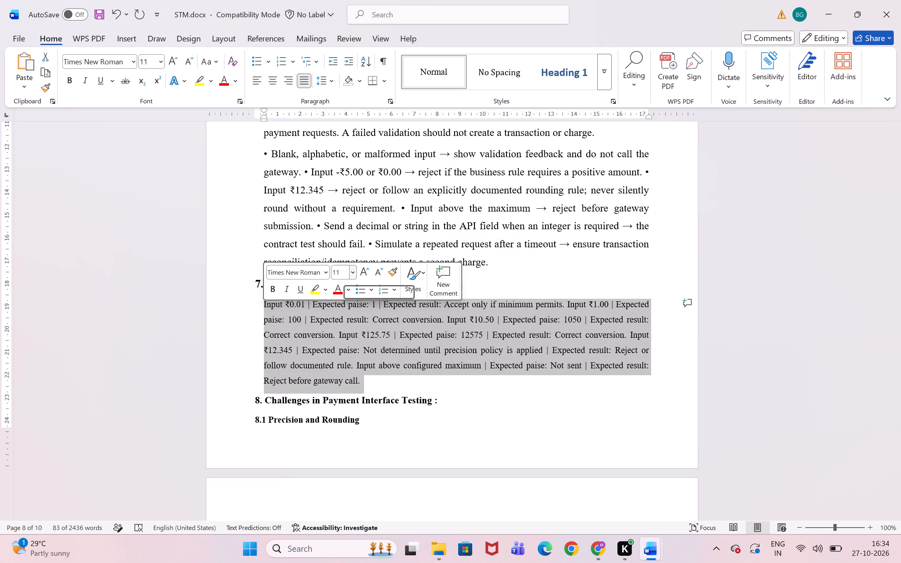
type("13")
key("Return")
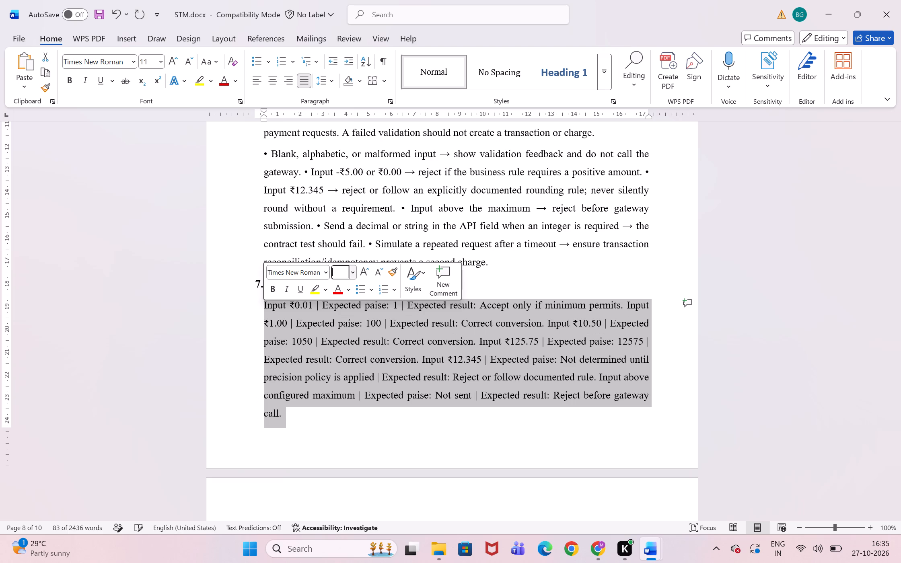
Set all text from the "8. Challenges in Payment Interface Testing" heading through the end of the Conclusion to 14 pt.
scroll(429, 397, "down", 11)
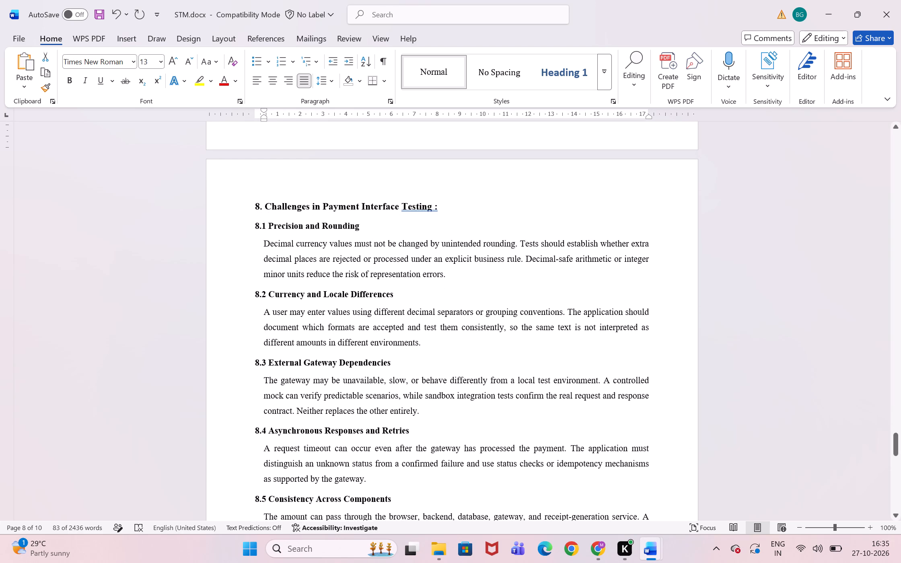
scroll(363, 240, "down", 8)
scroll(363, 240, "up", 1)
scroll(363, 240, "down", 9)
scroll(363, 240, "down", 14)
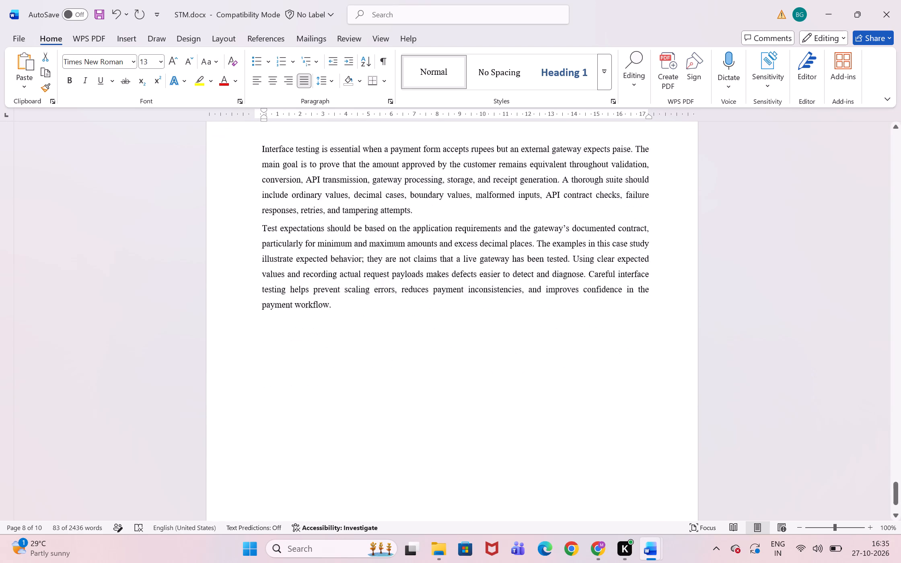
scroll(363, 240, "down", 3)
scroll(363, 240, "up", 6)
left_click_drag(371, 274, 356, 262)
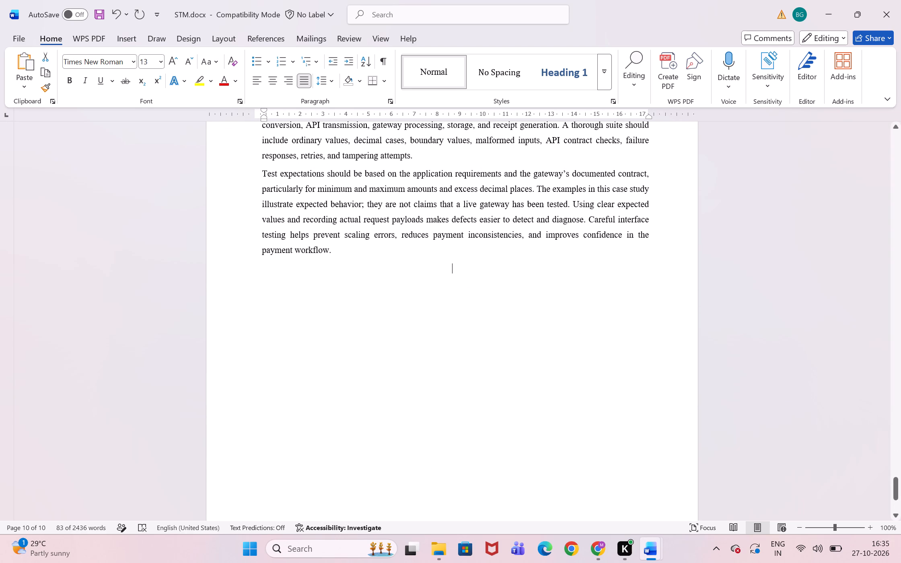
left_click_drag(356, 262, 263, 102)
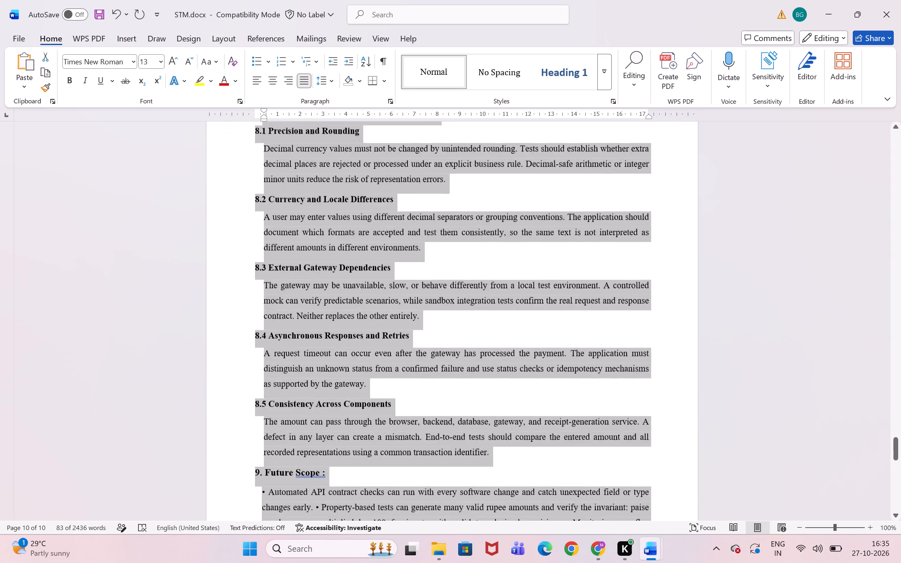
left_click_drag(263, 102, 254, 171)
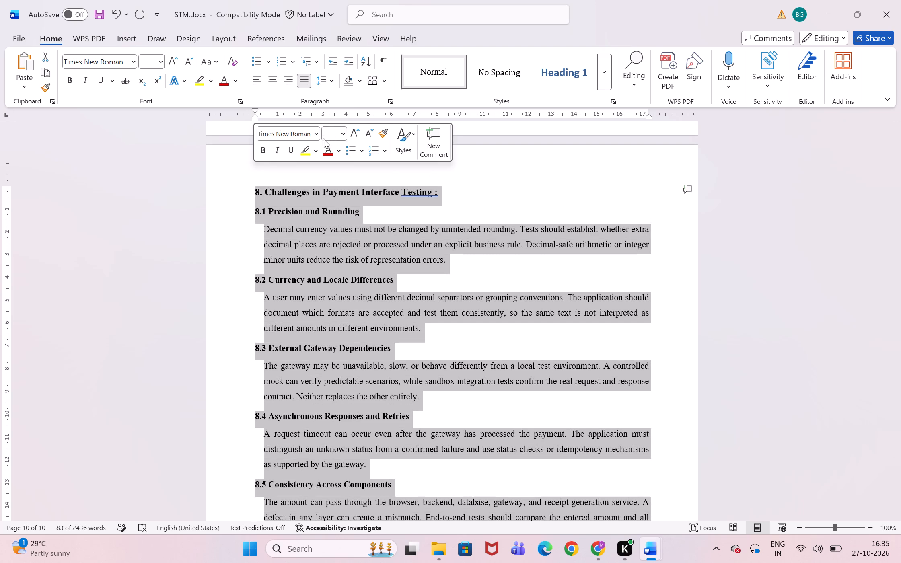
left_click(323, 132)
key("1")
key("4")
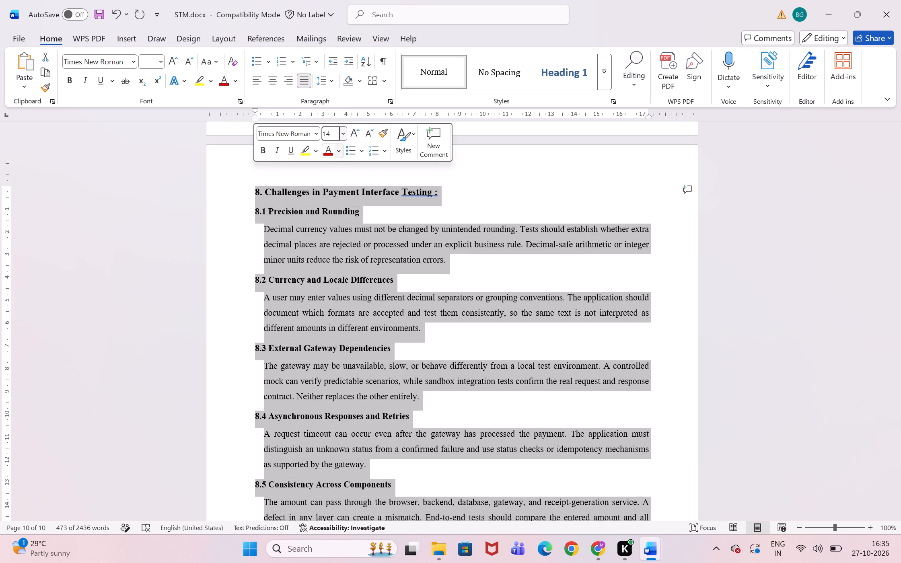
key("Return")
Set the section 8.1 body text, from "Decimal currency values" to "representation errors", to 13 pt.
left_click(366, 289)
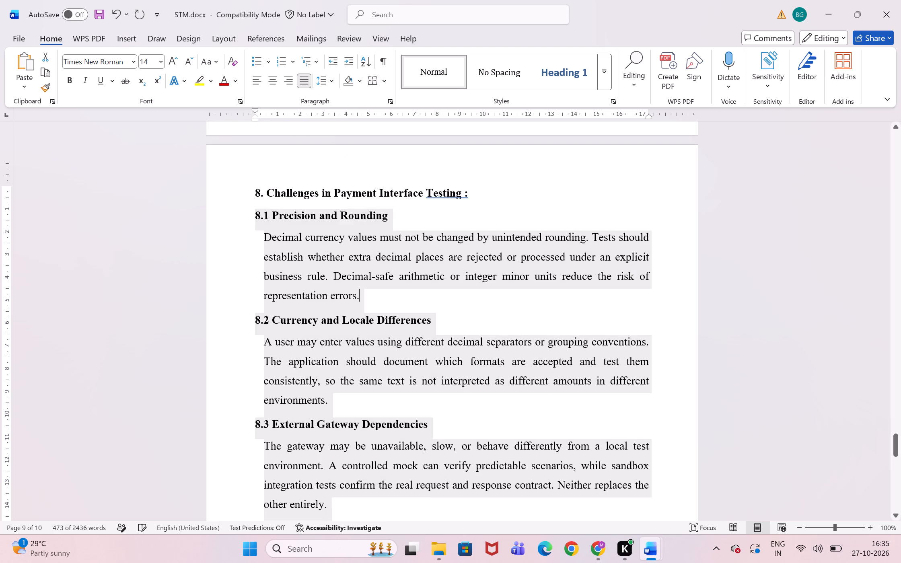
left_click_drag(362, 293, 294, 236)
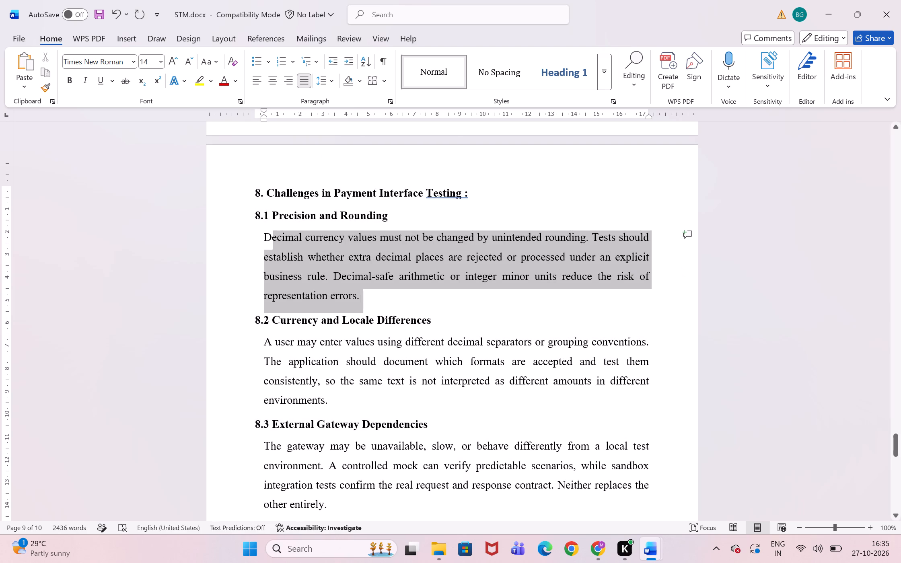
left_click_drag(294, 236, 258, 236)
left_click(335, 199)
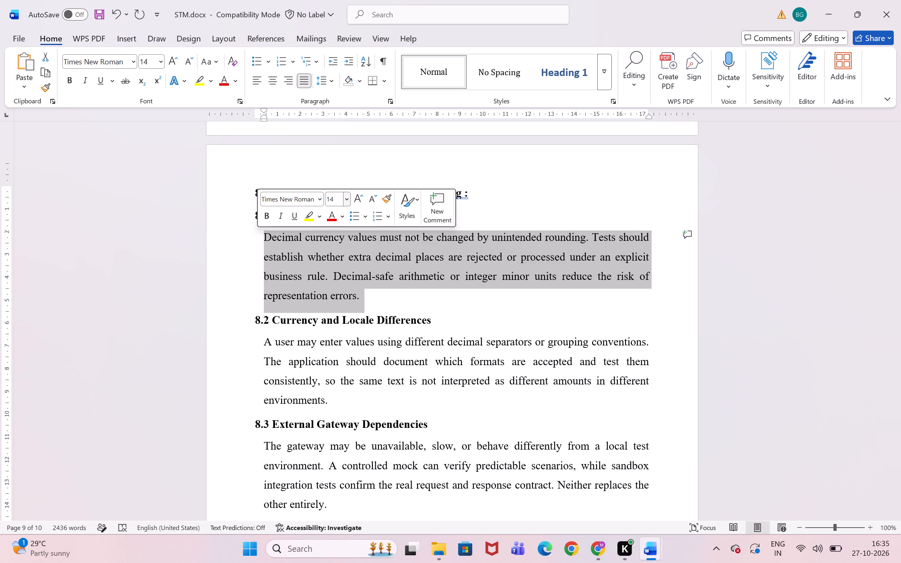
type("13")
key("Return")
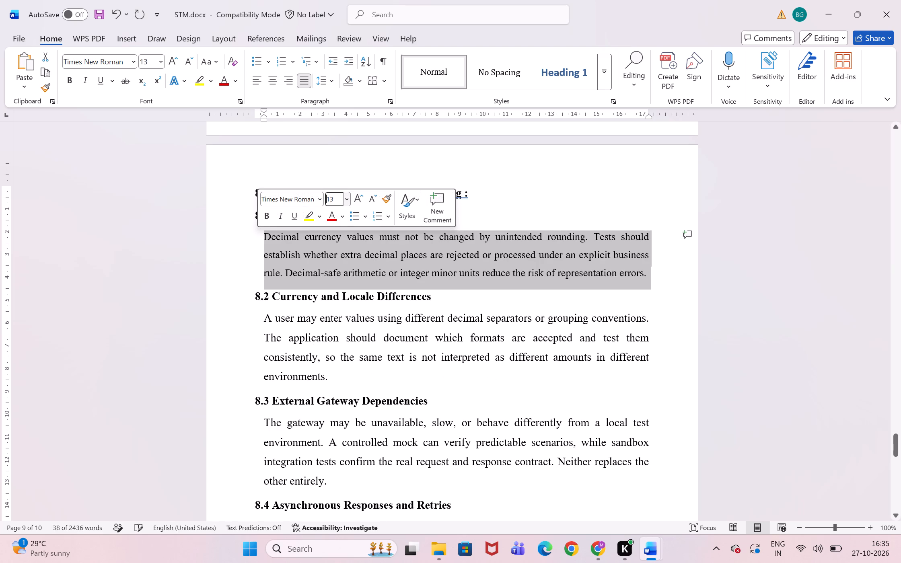
Set the section 8.2 body text, from "A user may enter values" to "different environments", to 13 pt.
left_click_drag(342, 374, 267, 327)
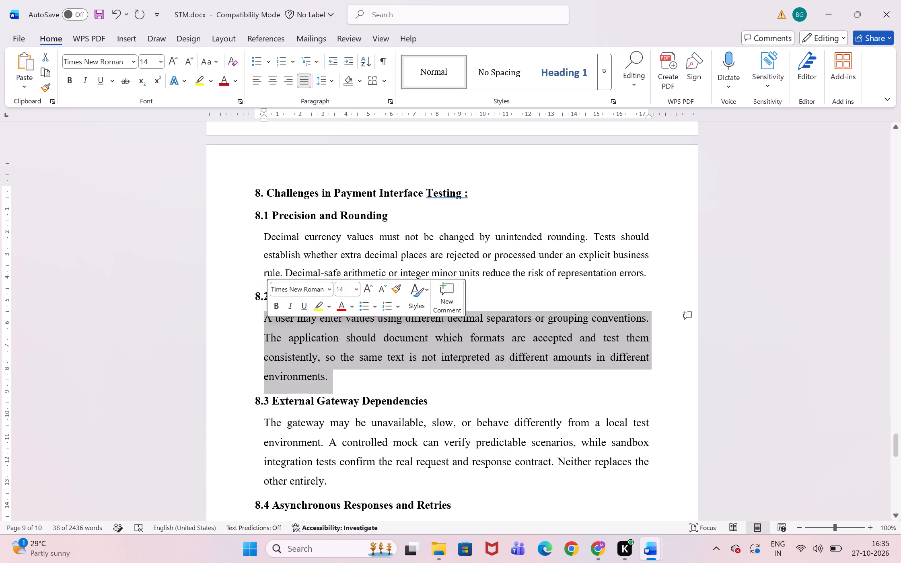
left_click(341, 290)
type("13")
key("Return")
Set the section 8.3 body text, from "The gateway may be unavailable" to "replaces the other entirely", to 13 pt.
scroll(341, 291, "down", 4)
left_click_drag(338, 343, 241, 278)
left_click(319, 234)
left_click(319, 241)
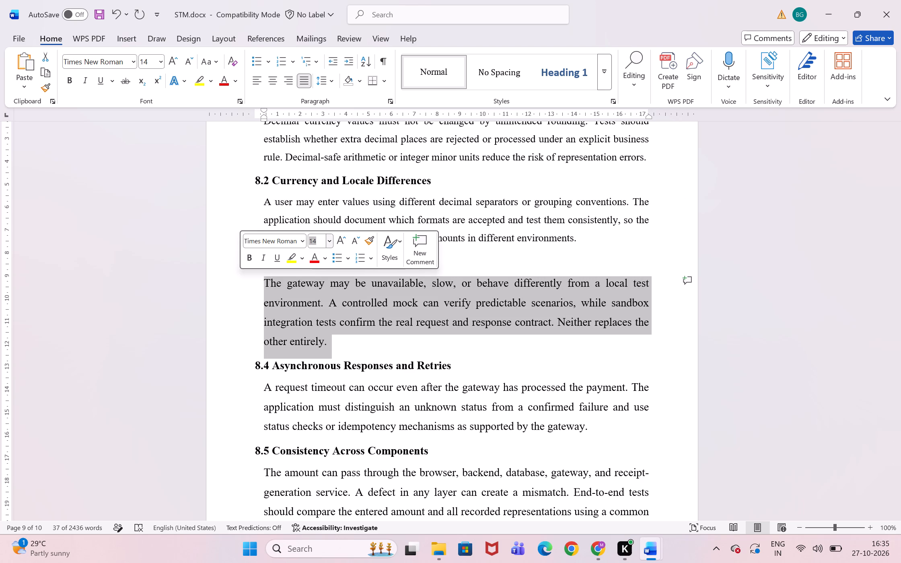
type("13")
key("Return")
Set the section 8.4 body text, from "A request timeout can occur" to "supported by the gateway", to 13 pt.
scroll(319, 241, "down", 5)
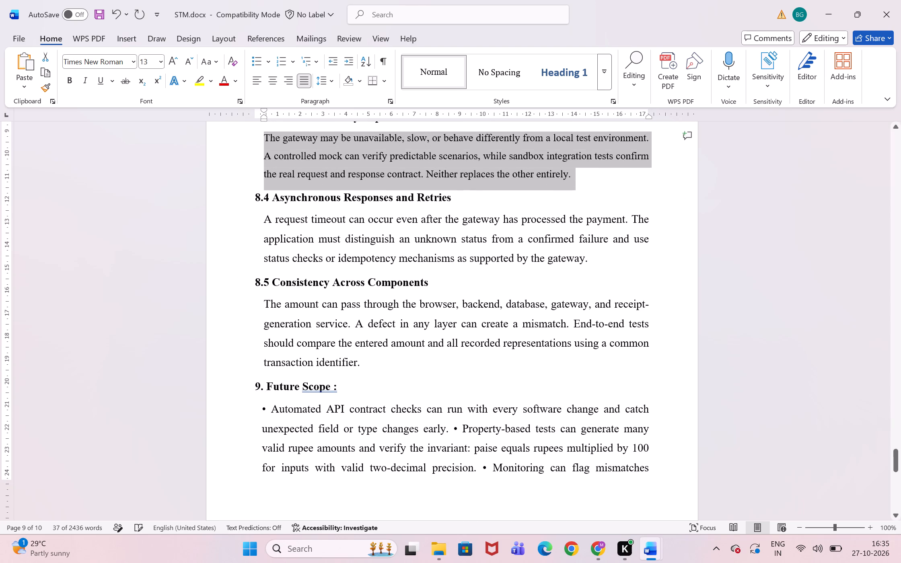
left_click_drag(595, 257, 299, 230)
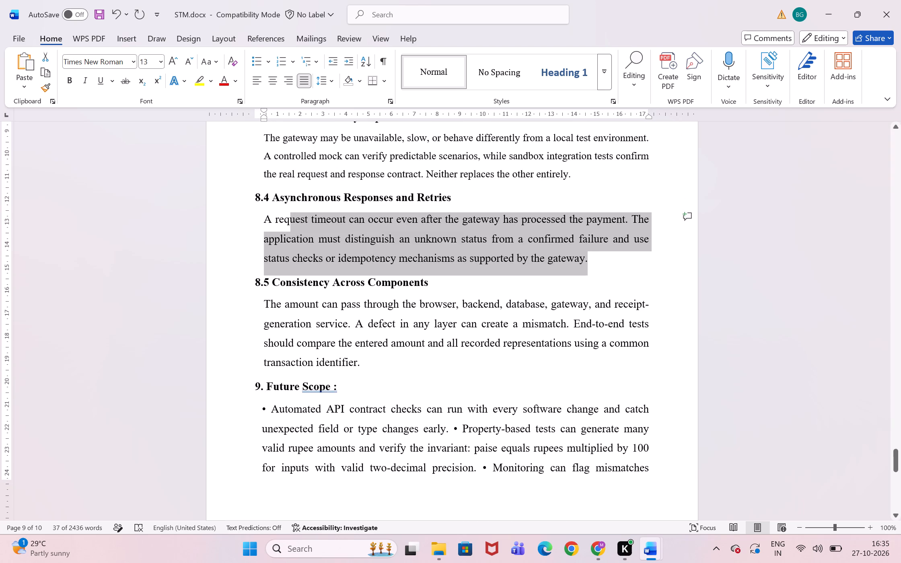
left_click_drag(299, 230, 272, 222)
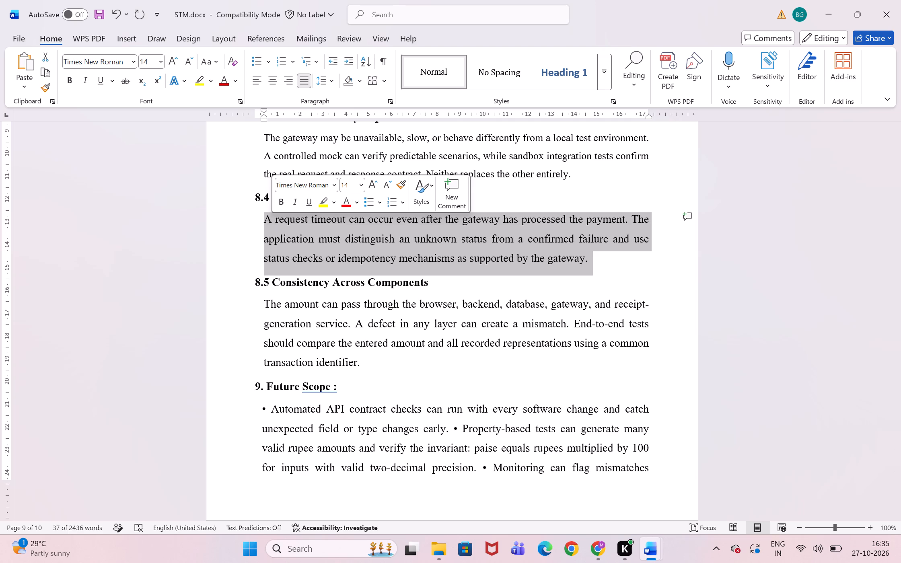
left_click(346, 185)
type("13")
key("Return")
Set the section 8.5 body text, from "The amount can pass through" to "common transaction identifier", to 13 pt.
scroll(353, 214, "down", 3)
left_click_drag(367, 271, 274, 222)
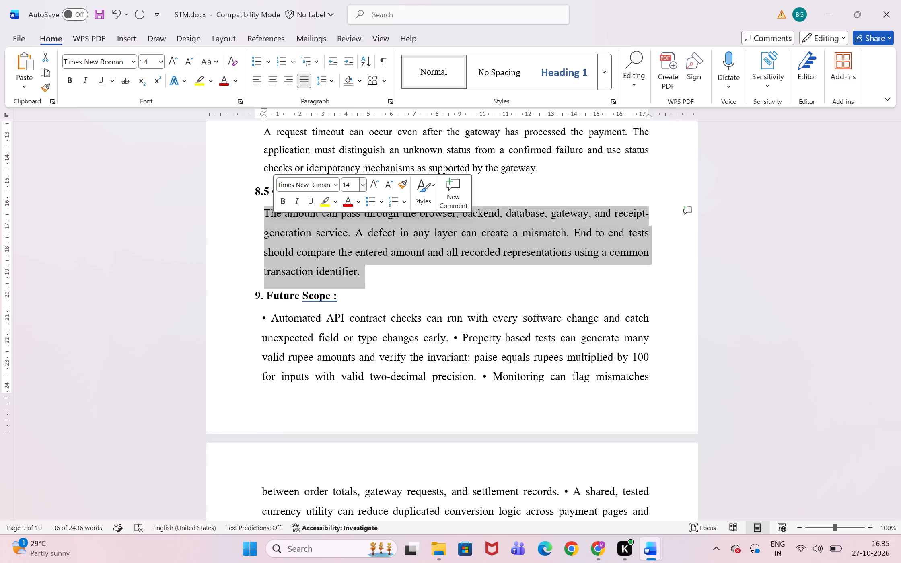
left_click(352, 181)
type("13")
key("Return")
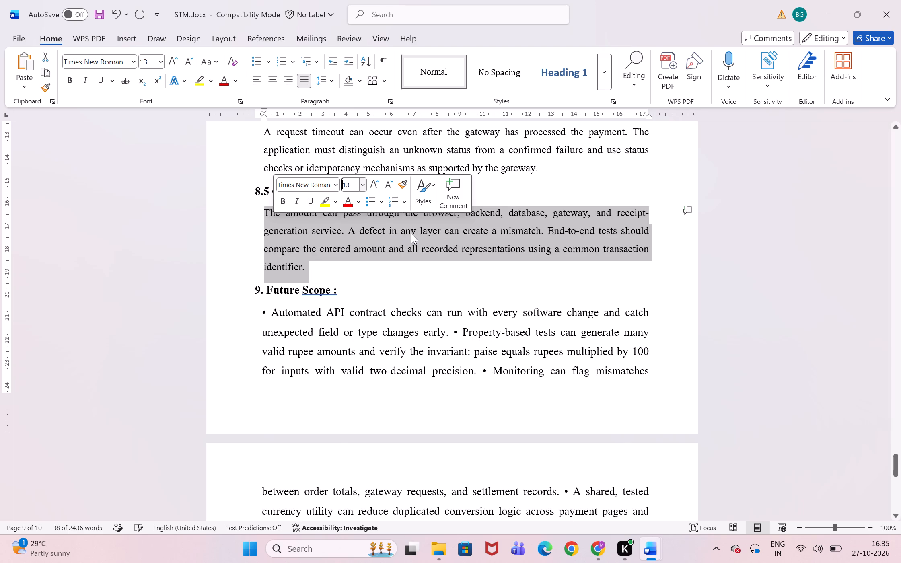
Set the Future Scope body text, from "Automated API contract checks" to "idempotency handling", to 13 pt.
scroll(411, 234, "down", 5)
left_click_drag(447, 468, 250, 284)
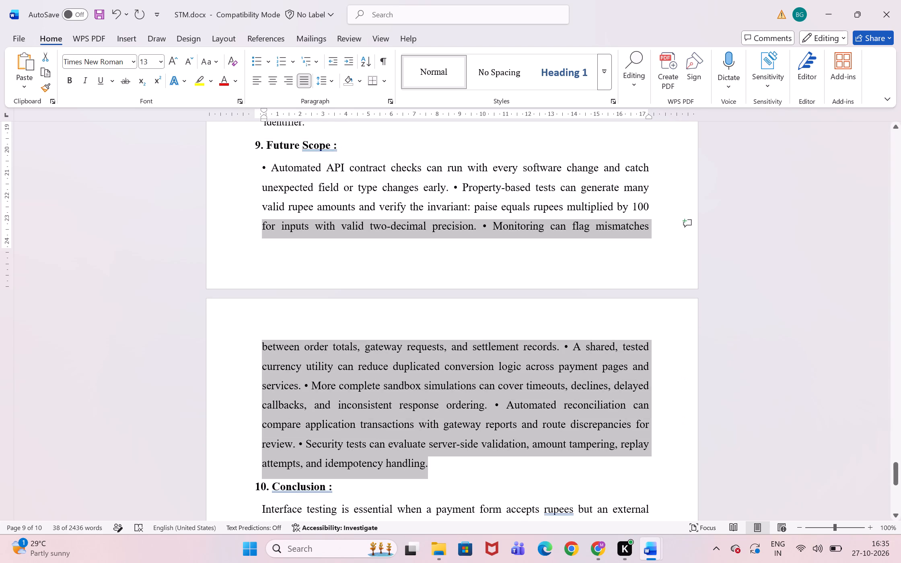
left_click_drag(250, 284, 260, 171)
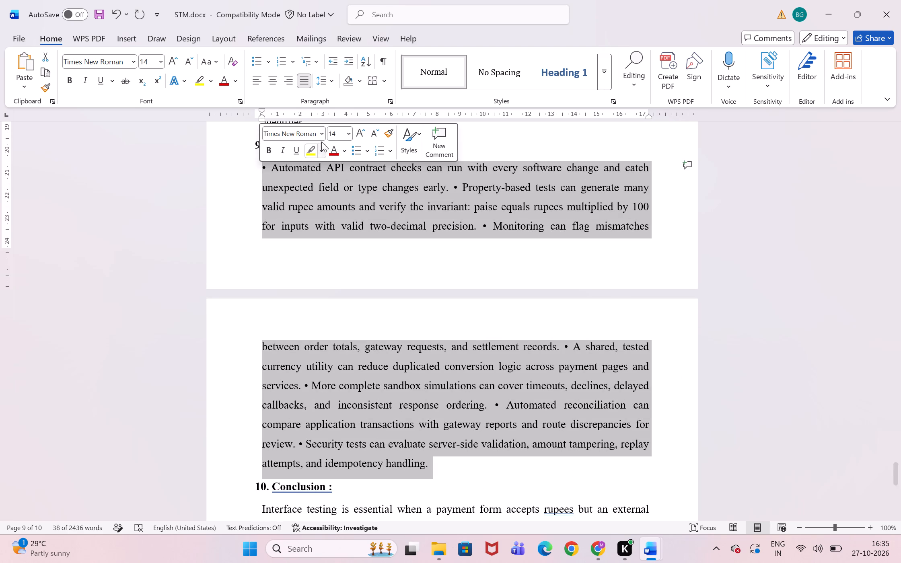
left_click(335, 133)
type("13")
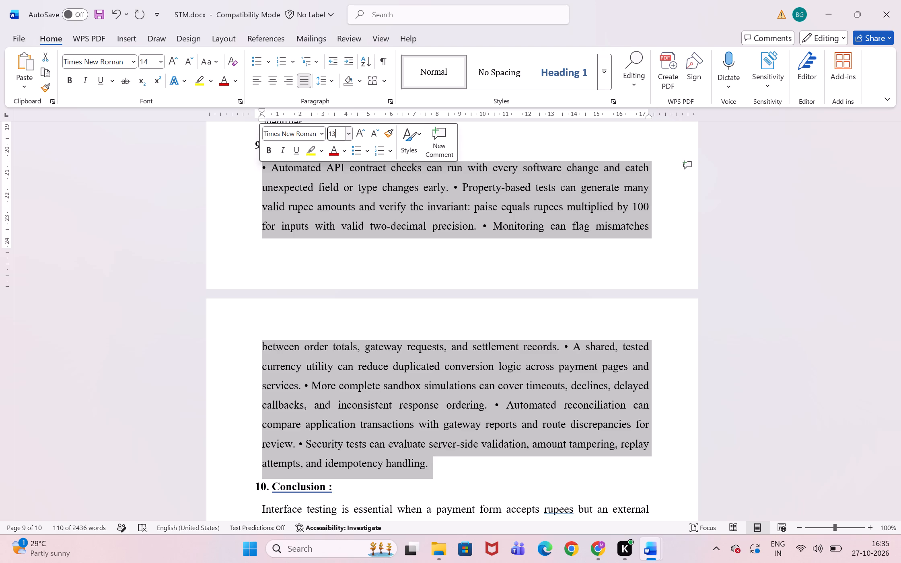
key("Return")
Set both Conclusion paragraphs, from "Interface testing is essential" to "payment workflow", to 13 pt.
scroll(345, 205, "down", 6)
scroll(363, 246, "down", 12)
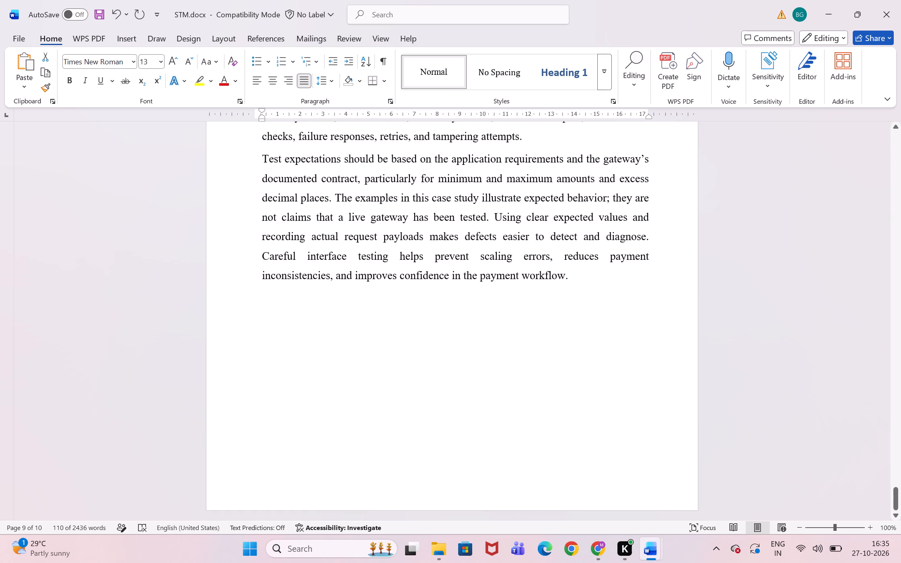
scroll(372, 271, "up", 3)
scroll(564, 380, "up", 2)
left_click_drag(587, 429, 323, 219)
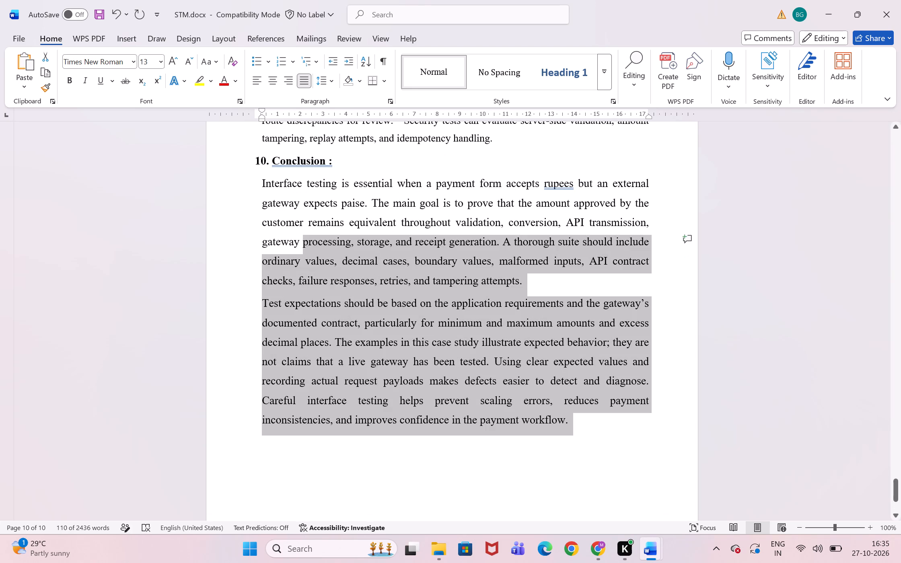
left_click_drag(323, 219, 282, 184)
left_click(353, 145)
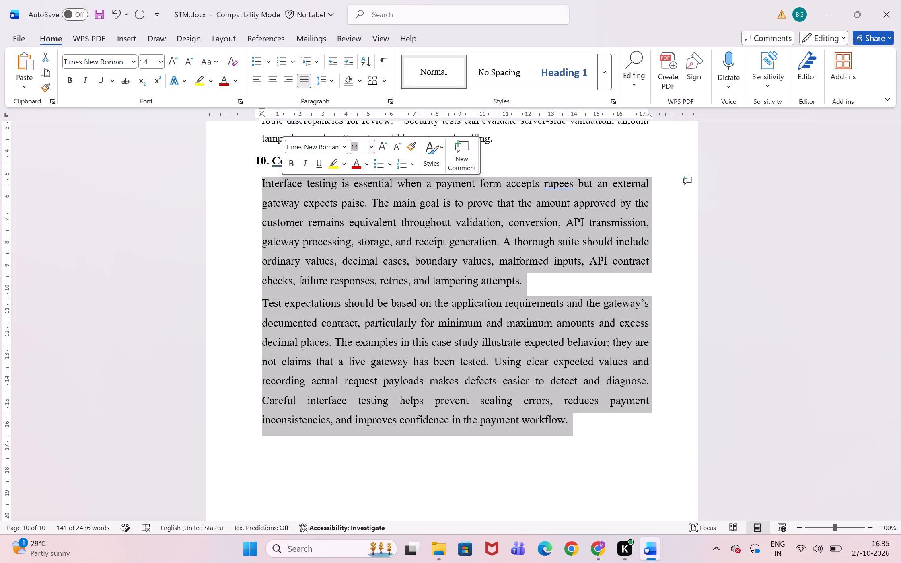
type("13")
key("Return")
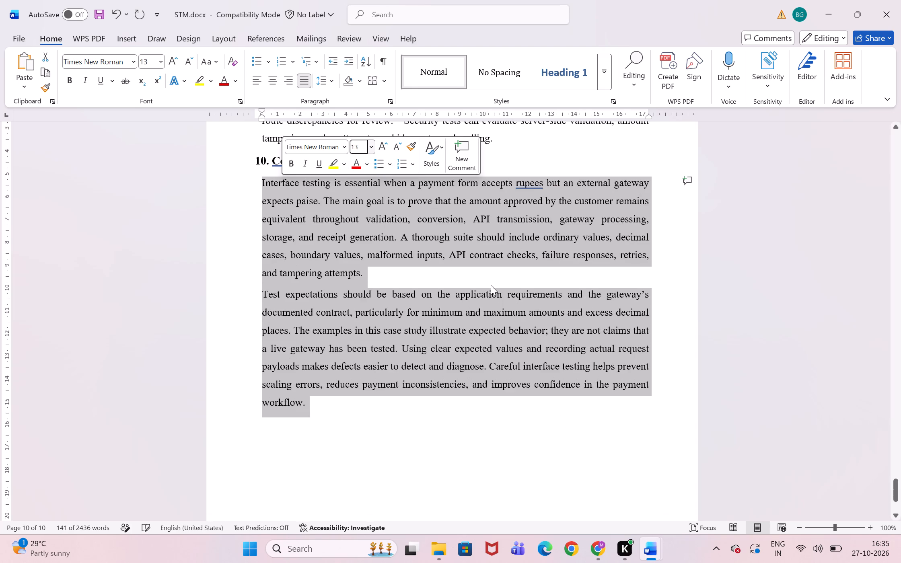
Review the formatting of the whole case study, from the Conclusion back to the cover page.
scroll(494, 294, "down", 6)
left_click(452, 448)
scroll(443, 425, "down", 7)
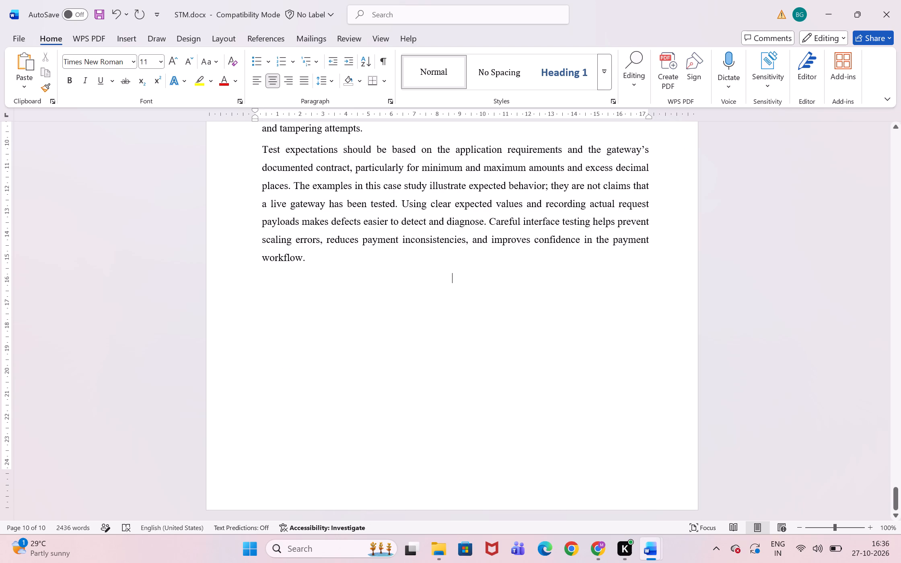
scroll(443, 425, "up", 20)
scroll(443, 425, "up", 13)
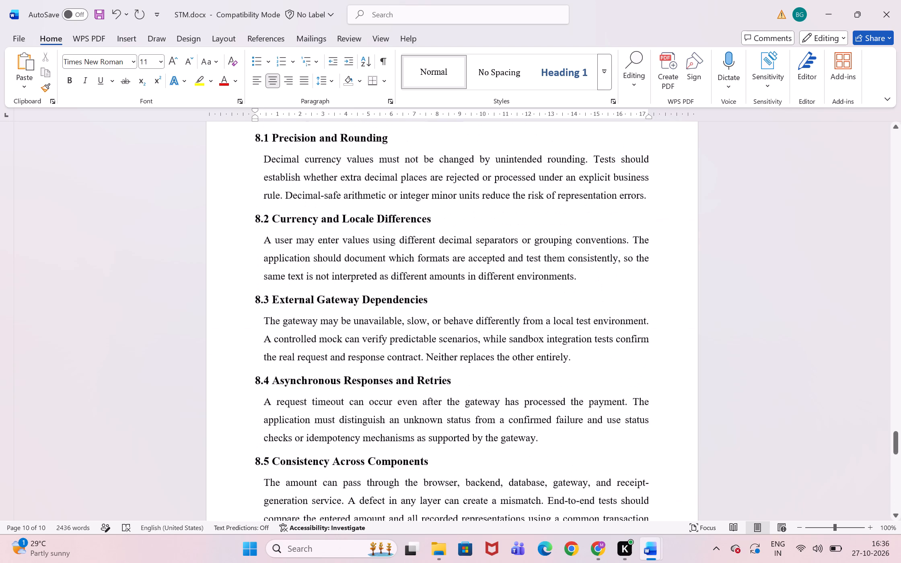
scroll(443, 425, "down", 1)
scroll(443, 425, "up", 20)
scroll(443, 425, "up", 15)
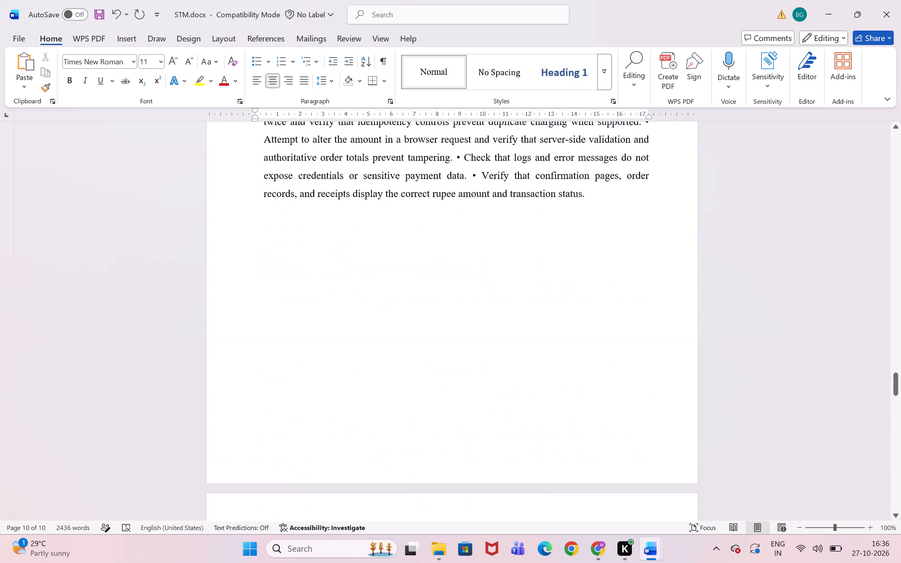
scroll(443, 425, "up", 20)
scroll(443, 425, "up", 20)
scroll(443, 425, "up", 3)
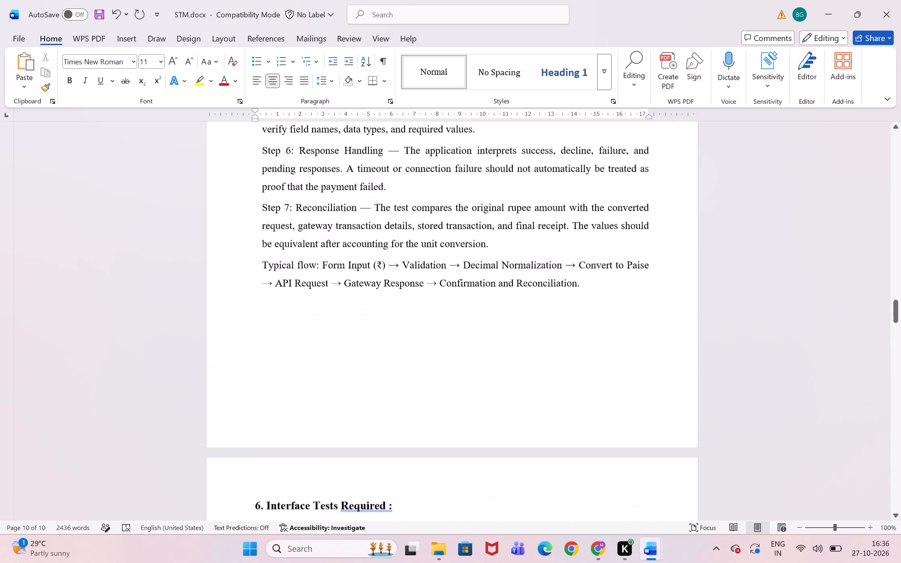
scroll(443, 423, "up", 20)
scroll(443, 423, "up", 20)
scroll(443, 423, "up", 3)
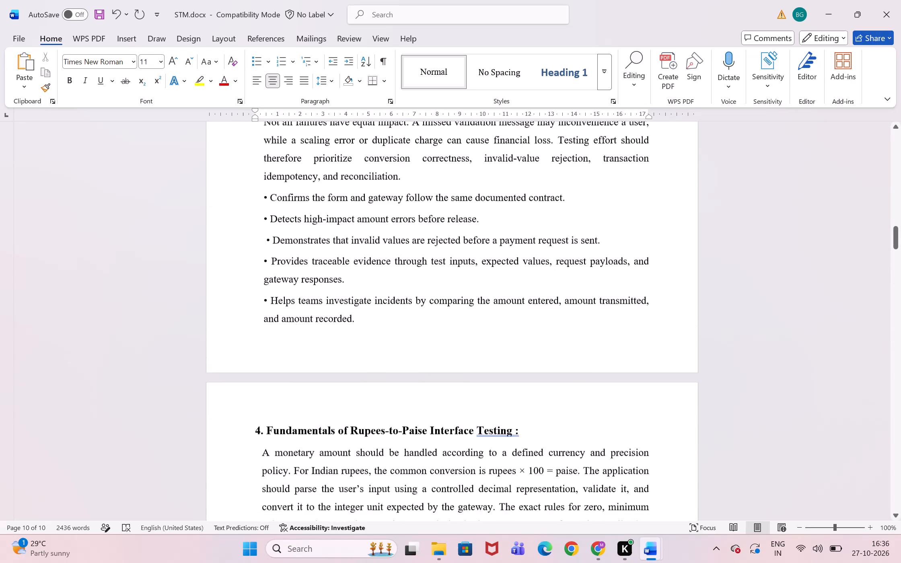
scroll(443, 423, "up", 20)
scroll(443, 423, "up", 20)
scroll(443, 423, "up", 2)
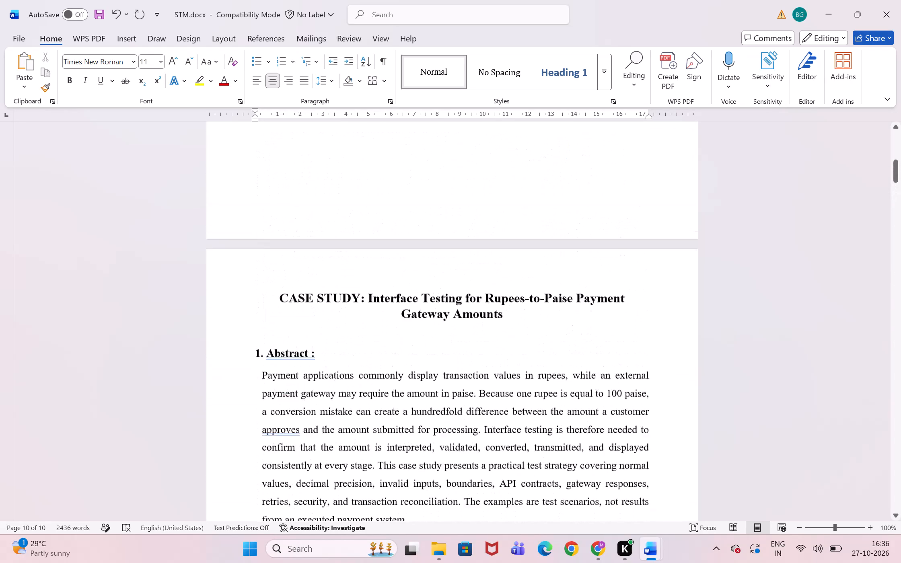
scroll(443, 423, "up", 17)
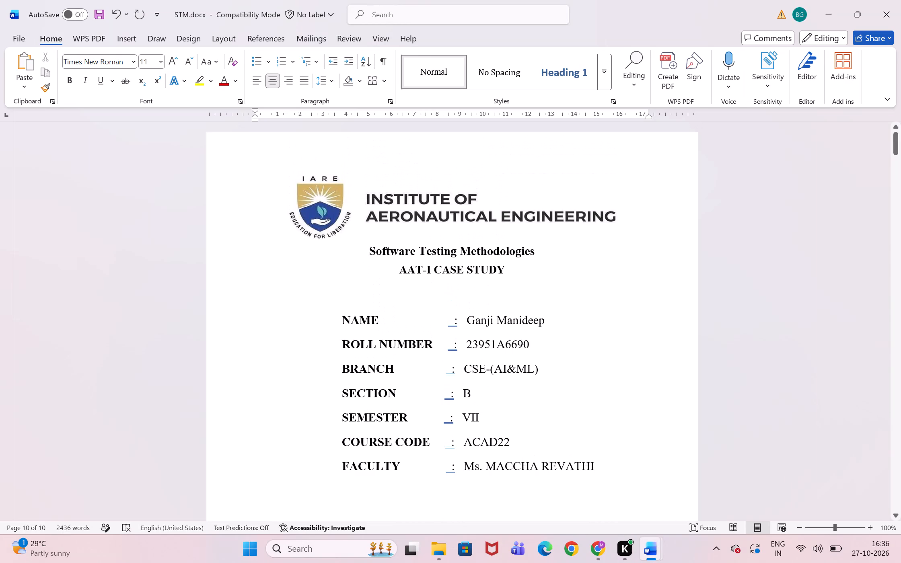
Save STM.docx and close it.
key("ctrl+s")
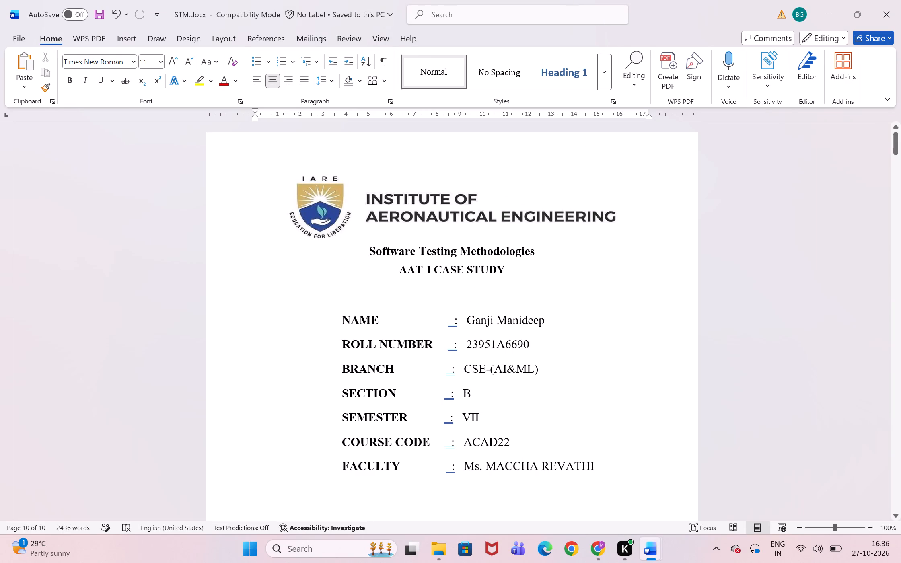
left_click(900, 0)
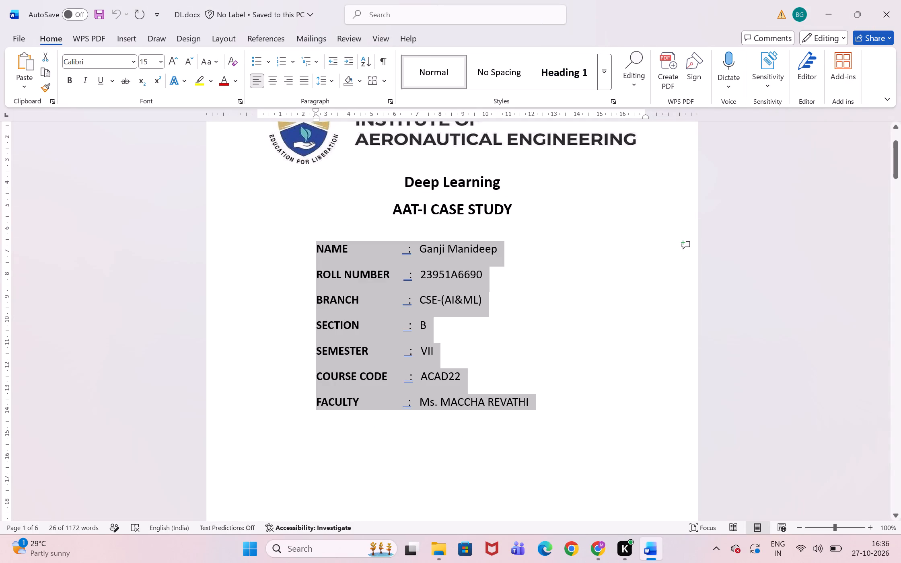
Close the DL.docx reference document.
left_click(900, 0)
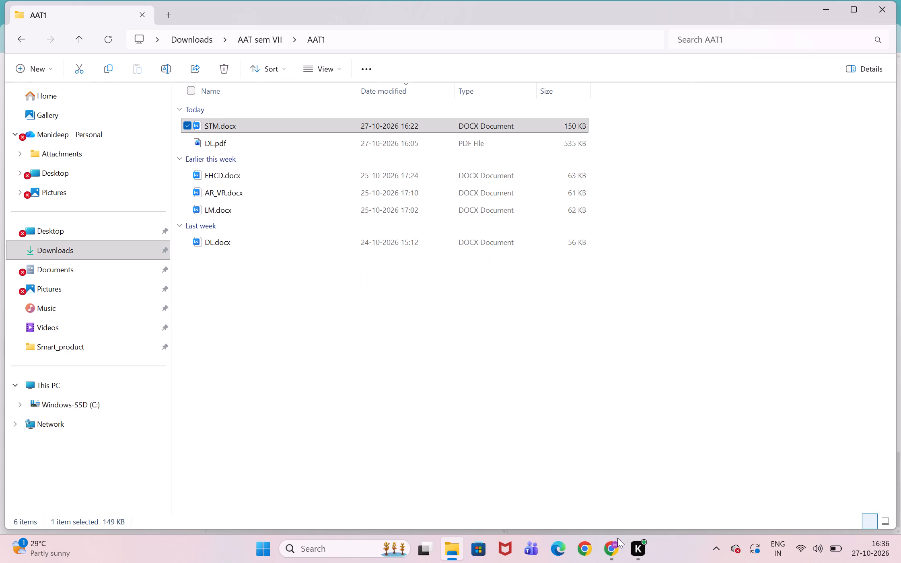
In Chrome, close the ChatGPT document preview and open iLovePDF's Word to PDF converter from a "word to pdf" search in a new tab.
left_click(617, 556)
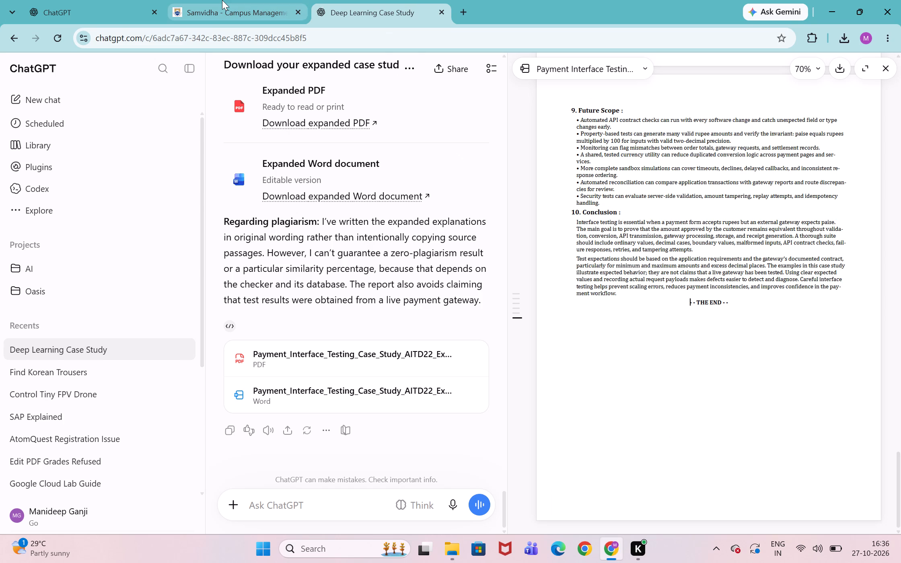
left_click(460, 6)
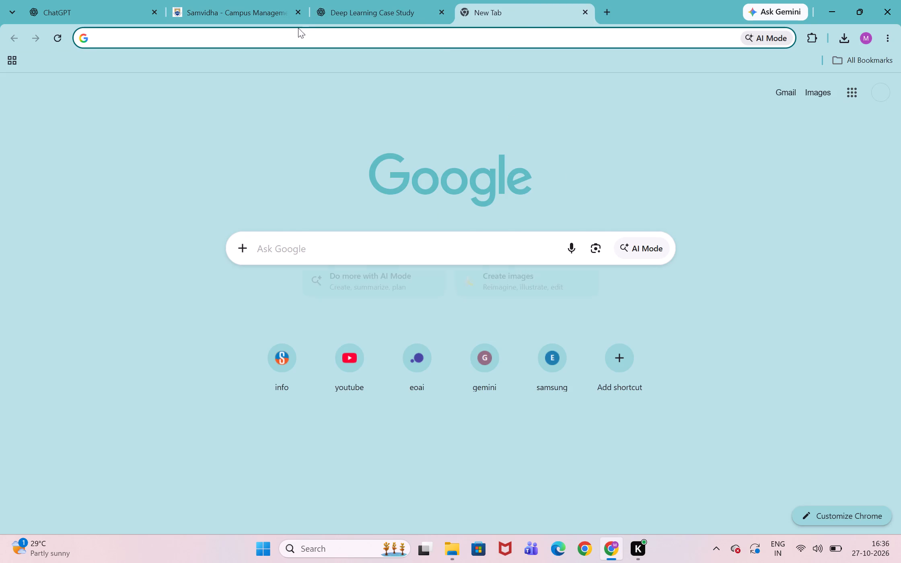
left_click(331, 0)
left_click(883, 70)
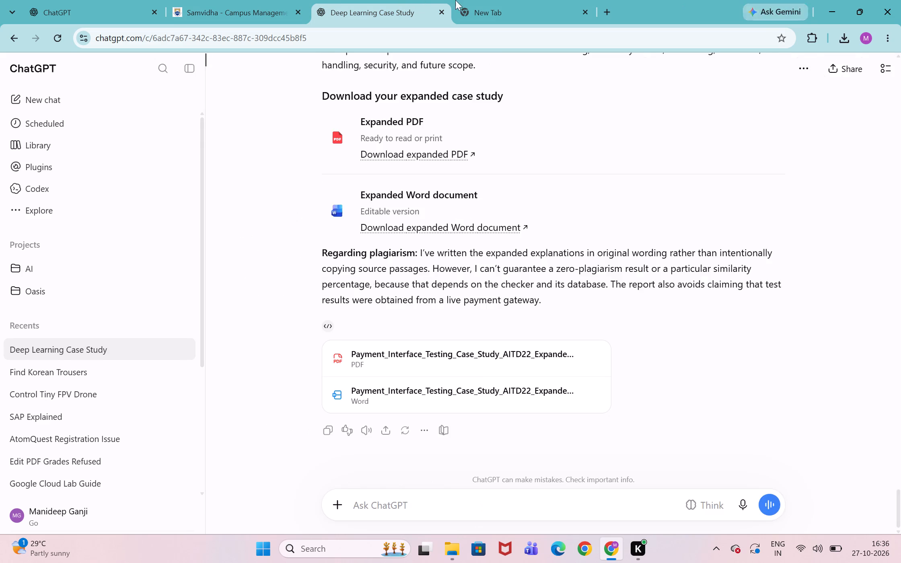
left_click(499, 0)
left_click(411, 234)
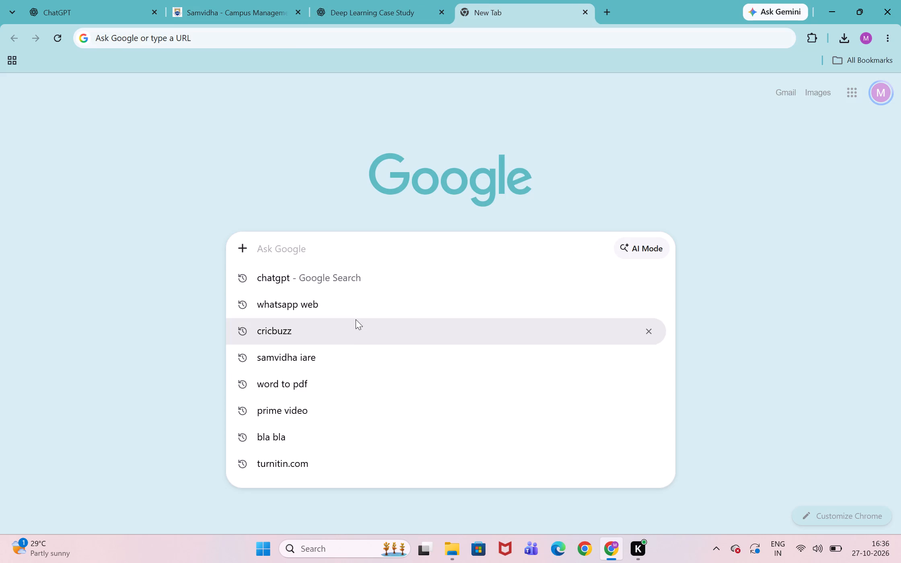
left_click(348, 382)
left_click(157, 187)
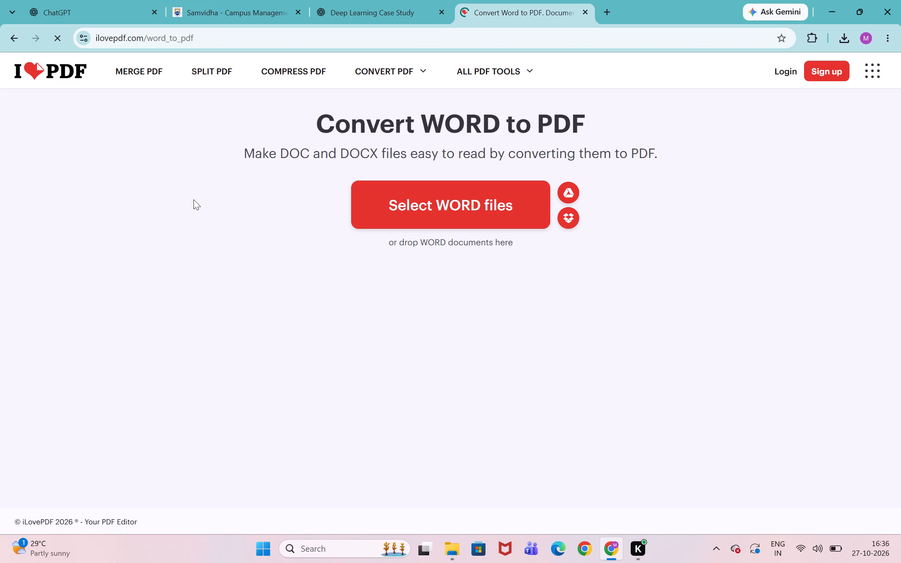
left_click(436, 205)
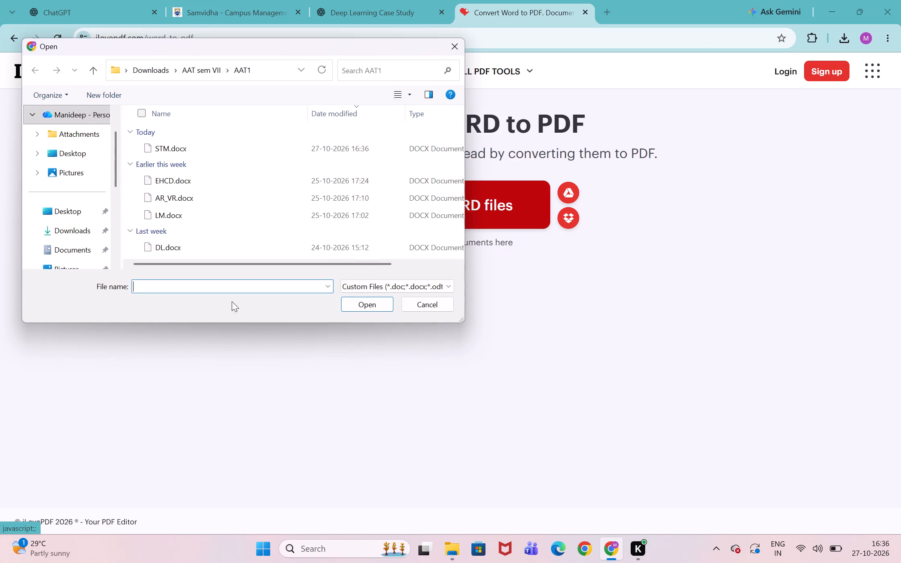
left_click(282, 141)
left_click(368, 305)
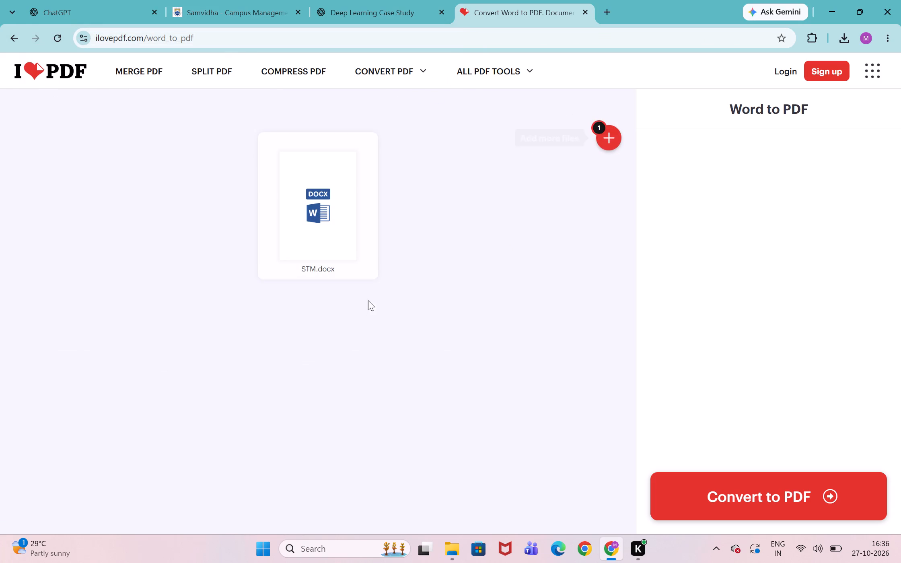
left_click(756, 489)
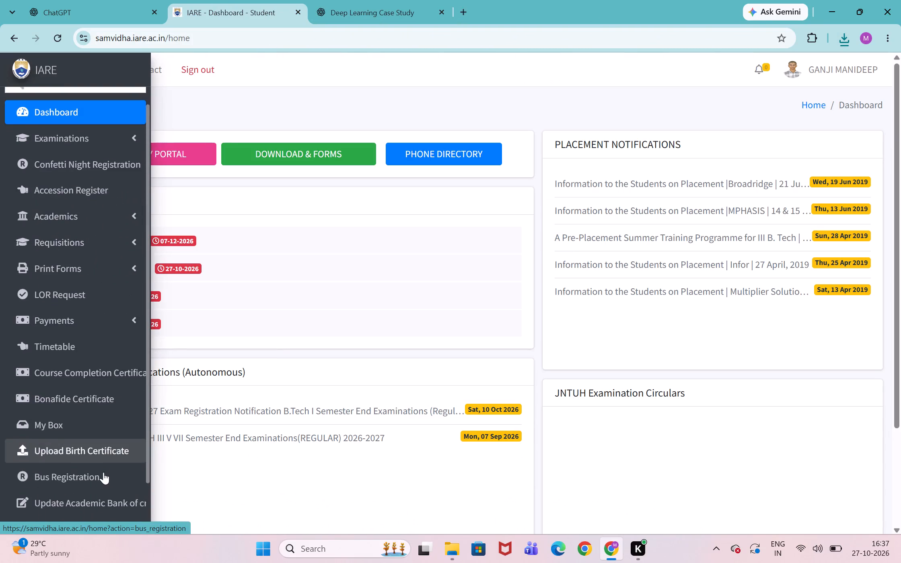
scroll(103, 472, "down", 6)
left_click(103, 472)
scroll(103, 472, "down", 6)
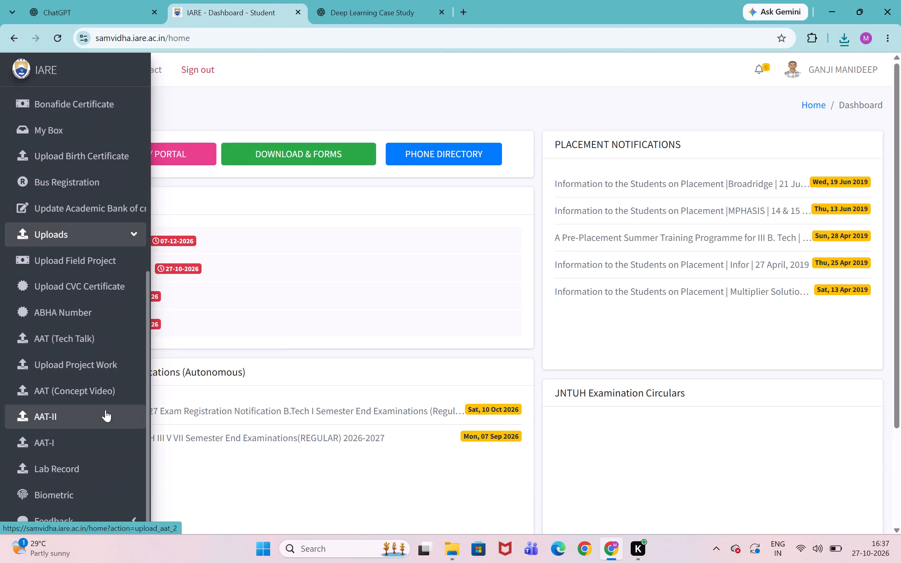
left_click(103, 432)
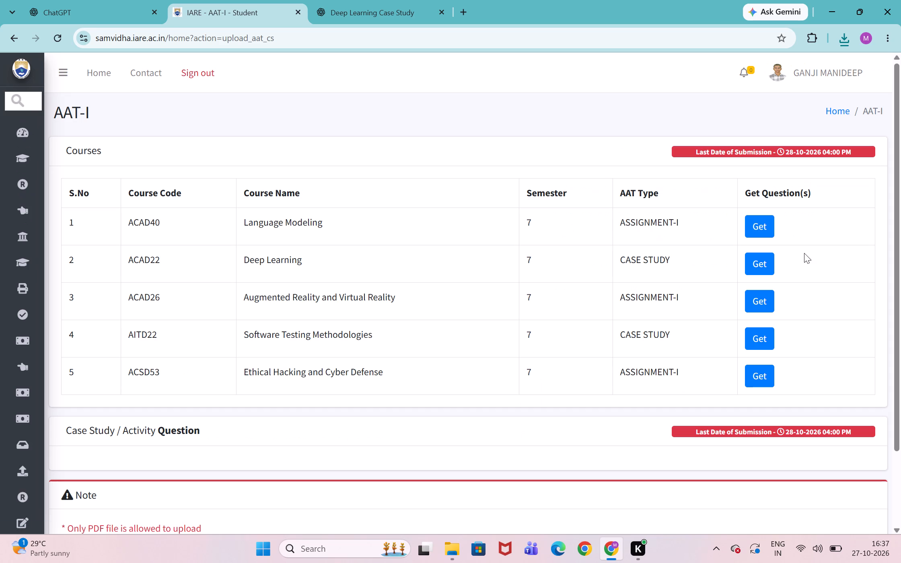
Get the Software Testing Methodologies (AITD22) case study question and upload STM.pdf as its answer.
left_click(762, 339)
left_click(450, 369)
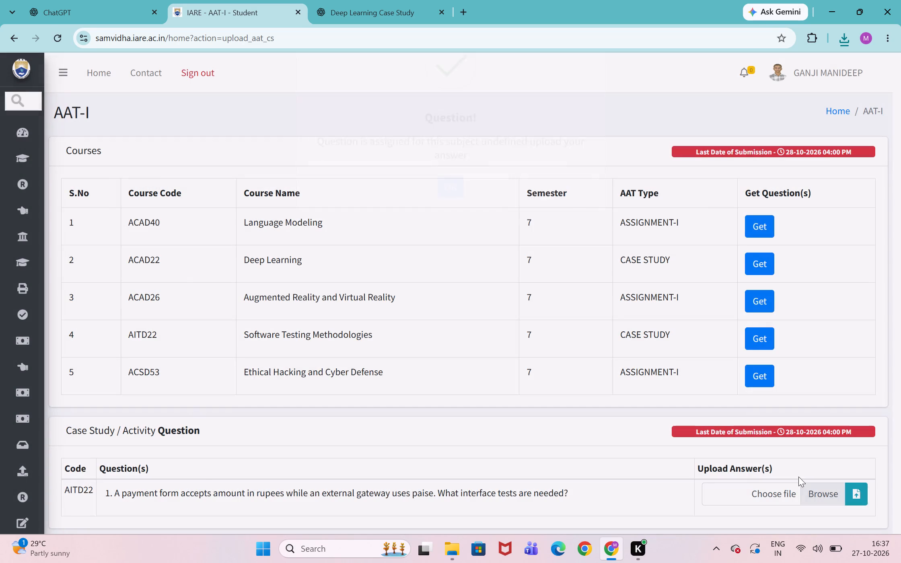
left_click(827, 491)
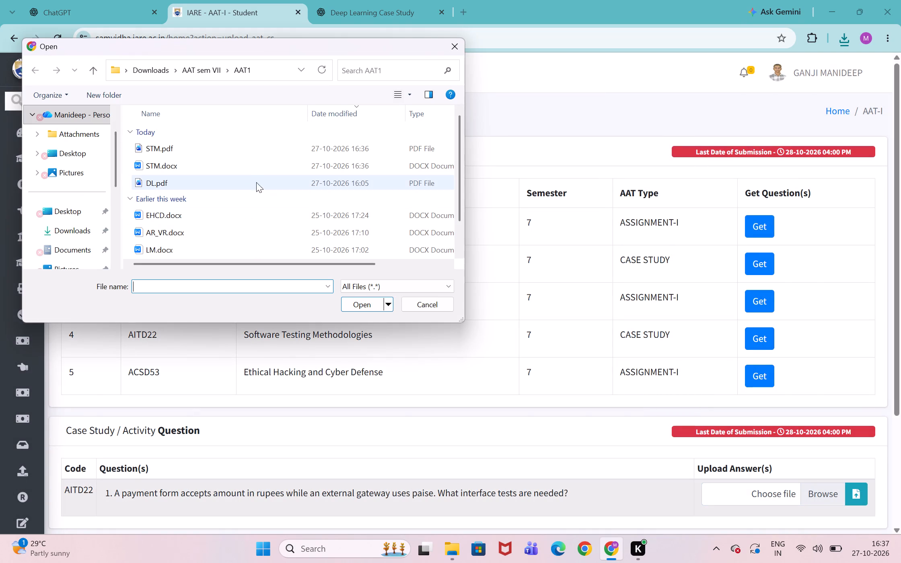
left_click(260, 152)
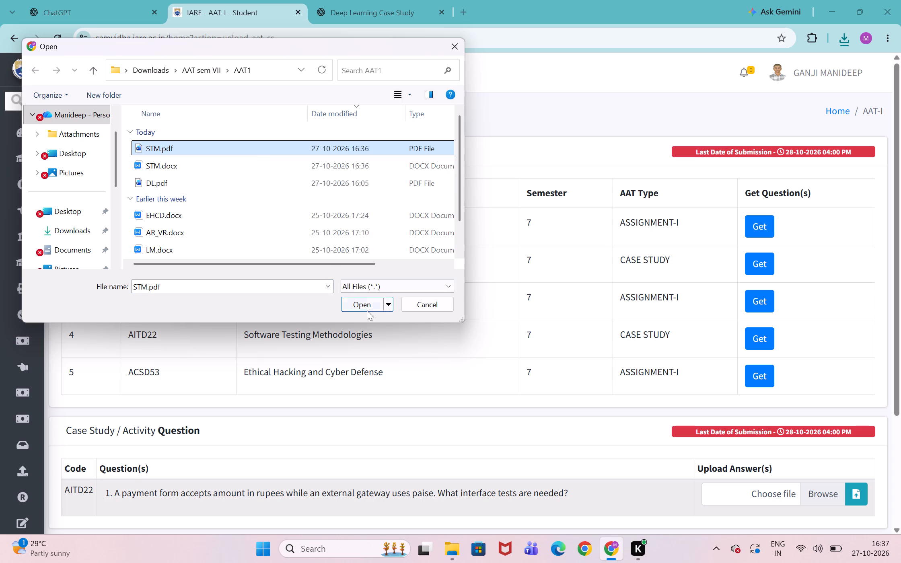
left_click(367, 310)
scroll(787, 507, "down", 4)
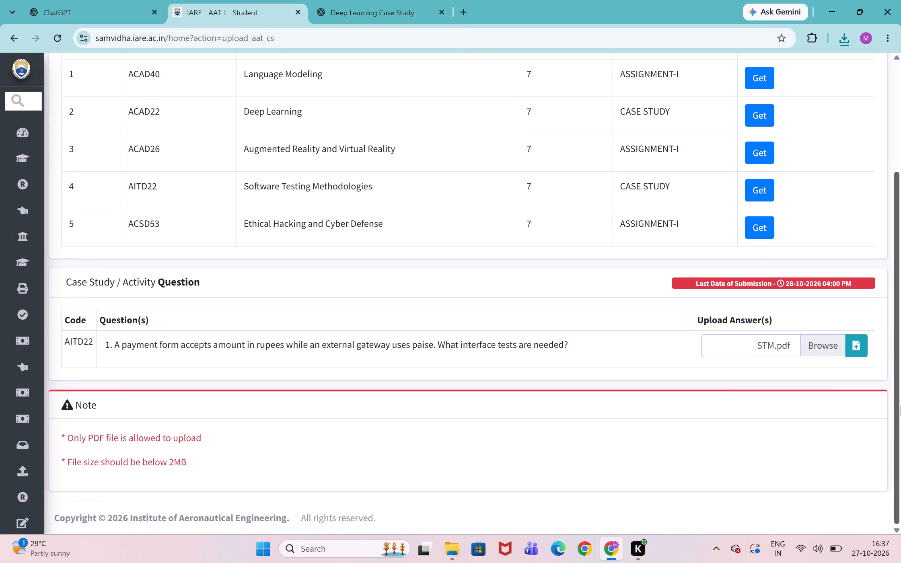
left_click(849, 351)
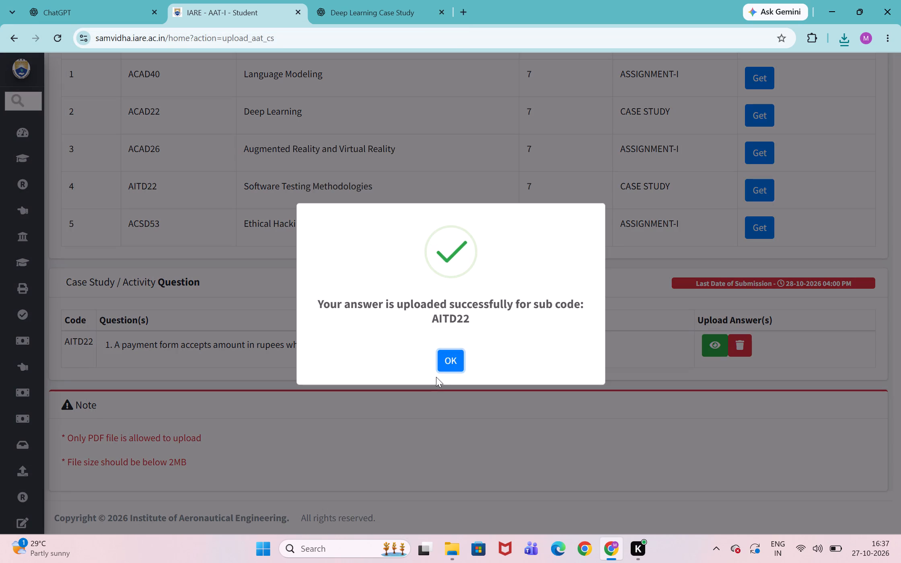
left_click(443, 366)
left_click(703, 353)
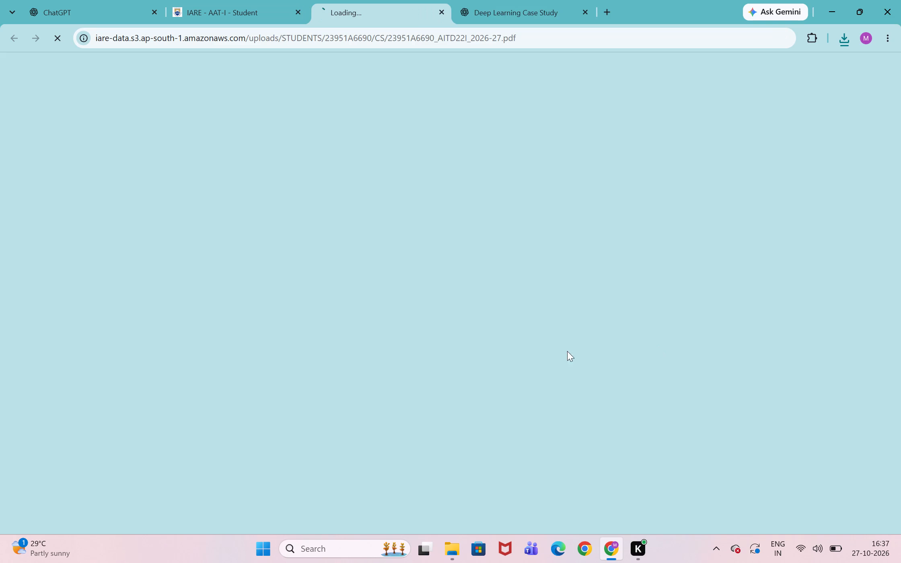
scroll(474, 346, "down", 11)
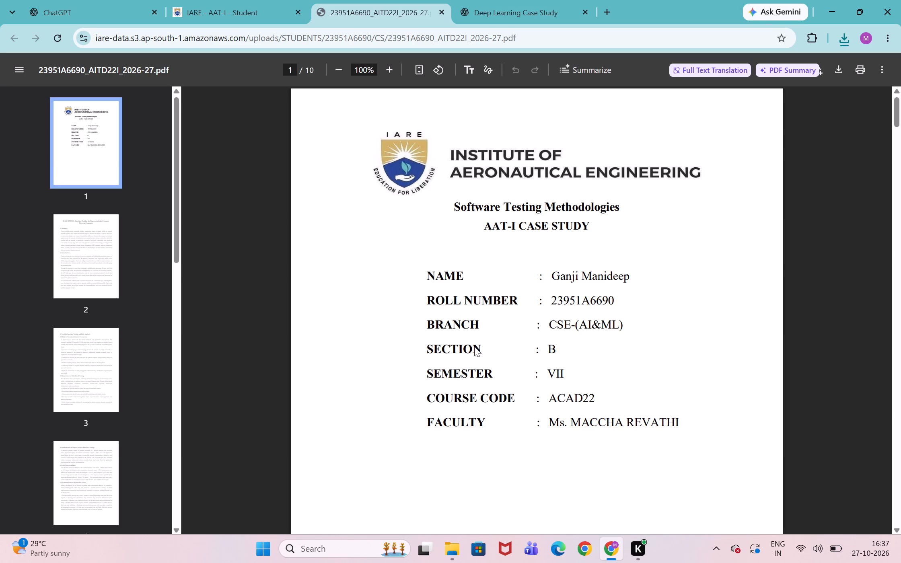